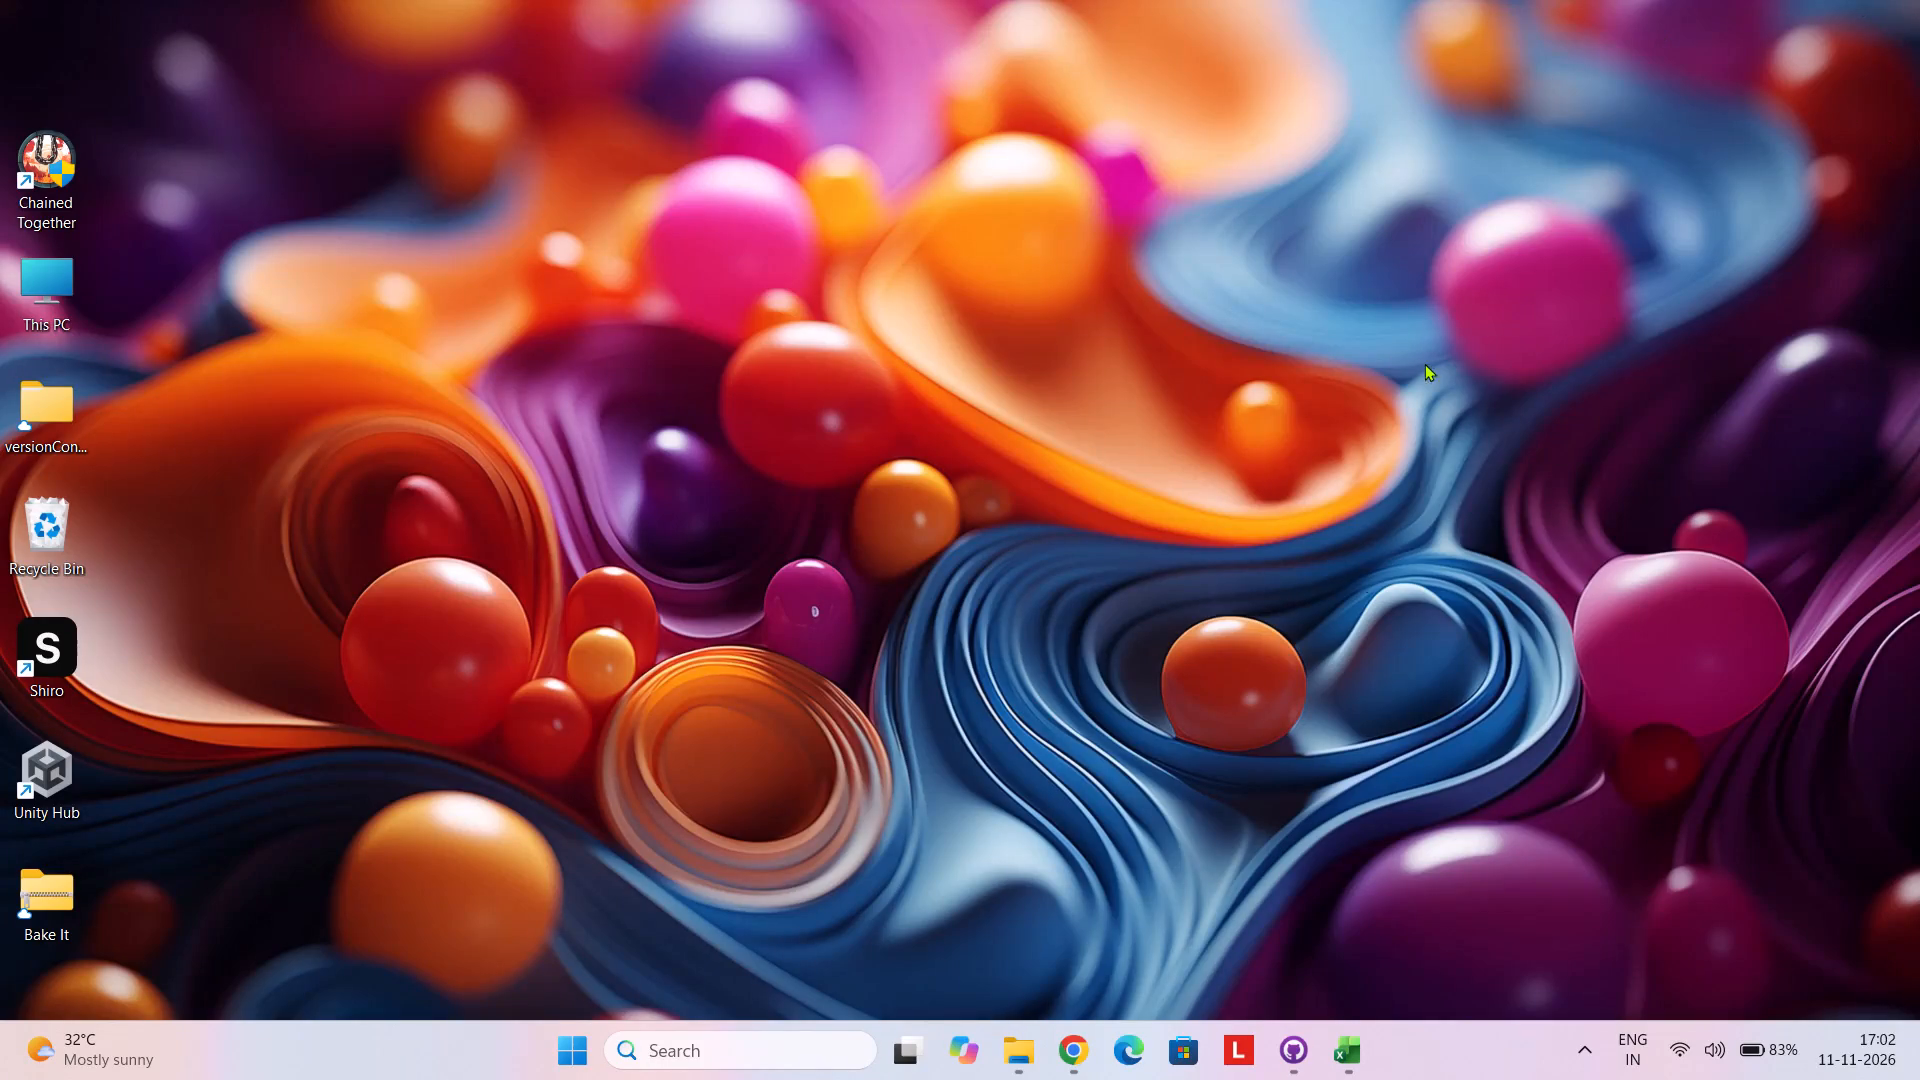
Switch to Chrome, reload the Horilla attendance activity page and check the GitLab home page.
left_click(1071, 1066)
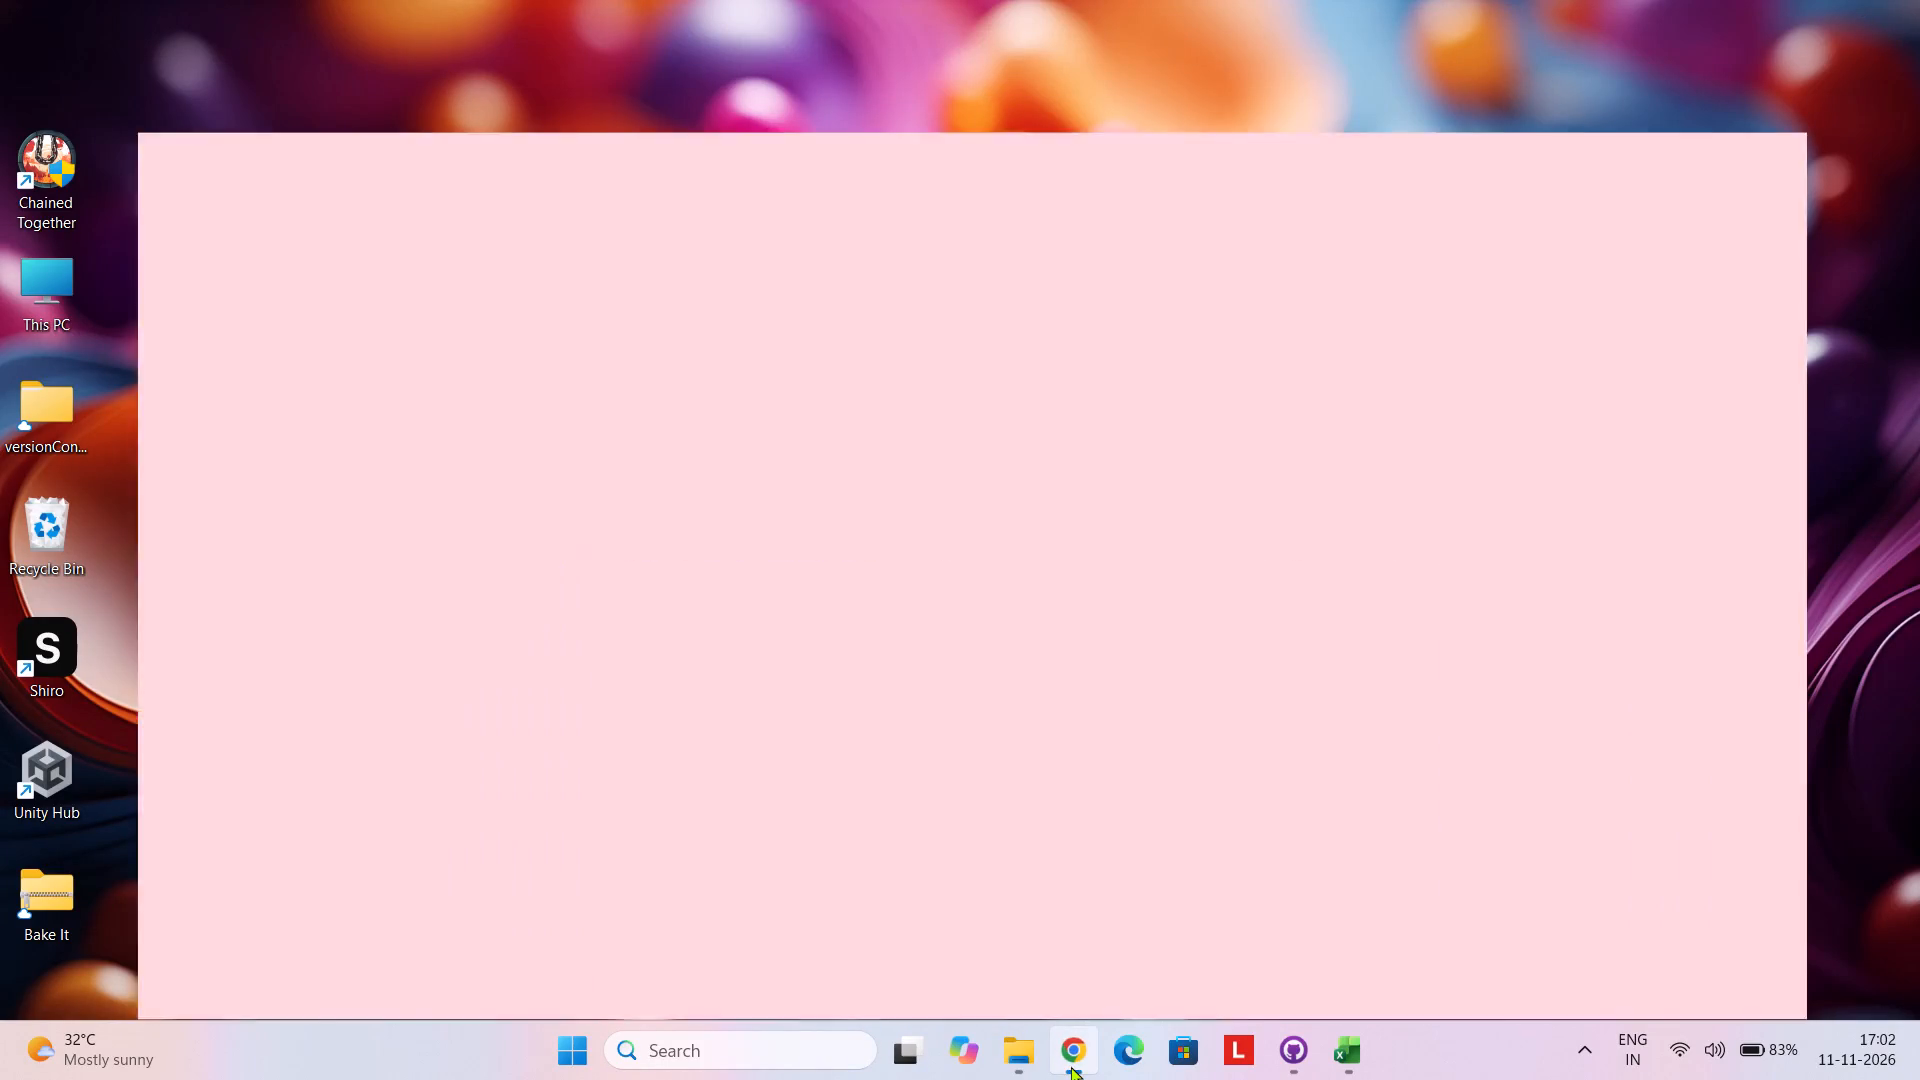
left_click(110, 84)
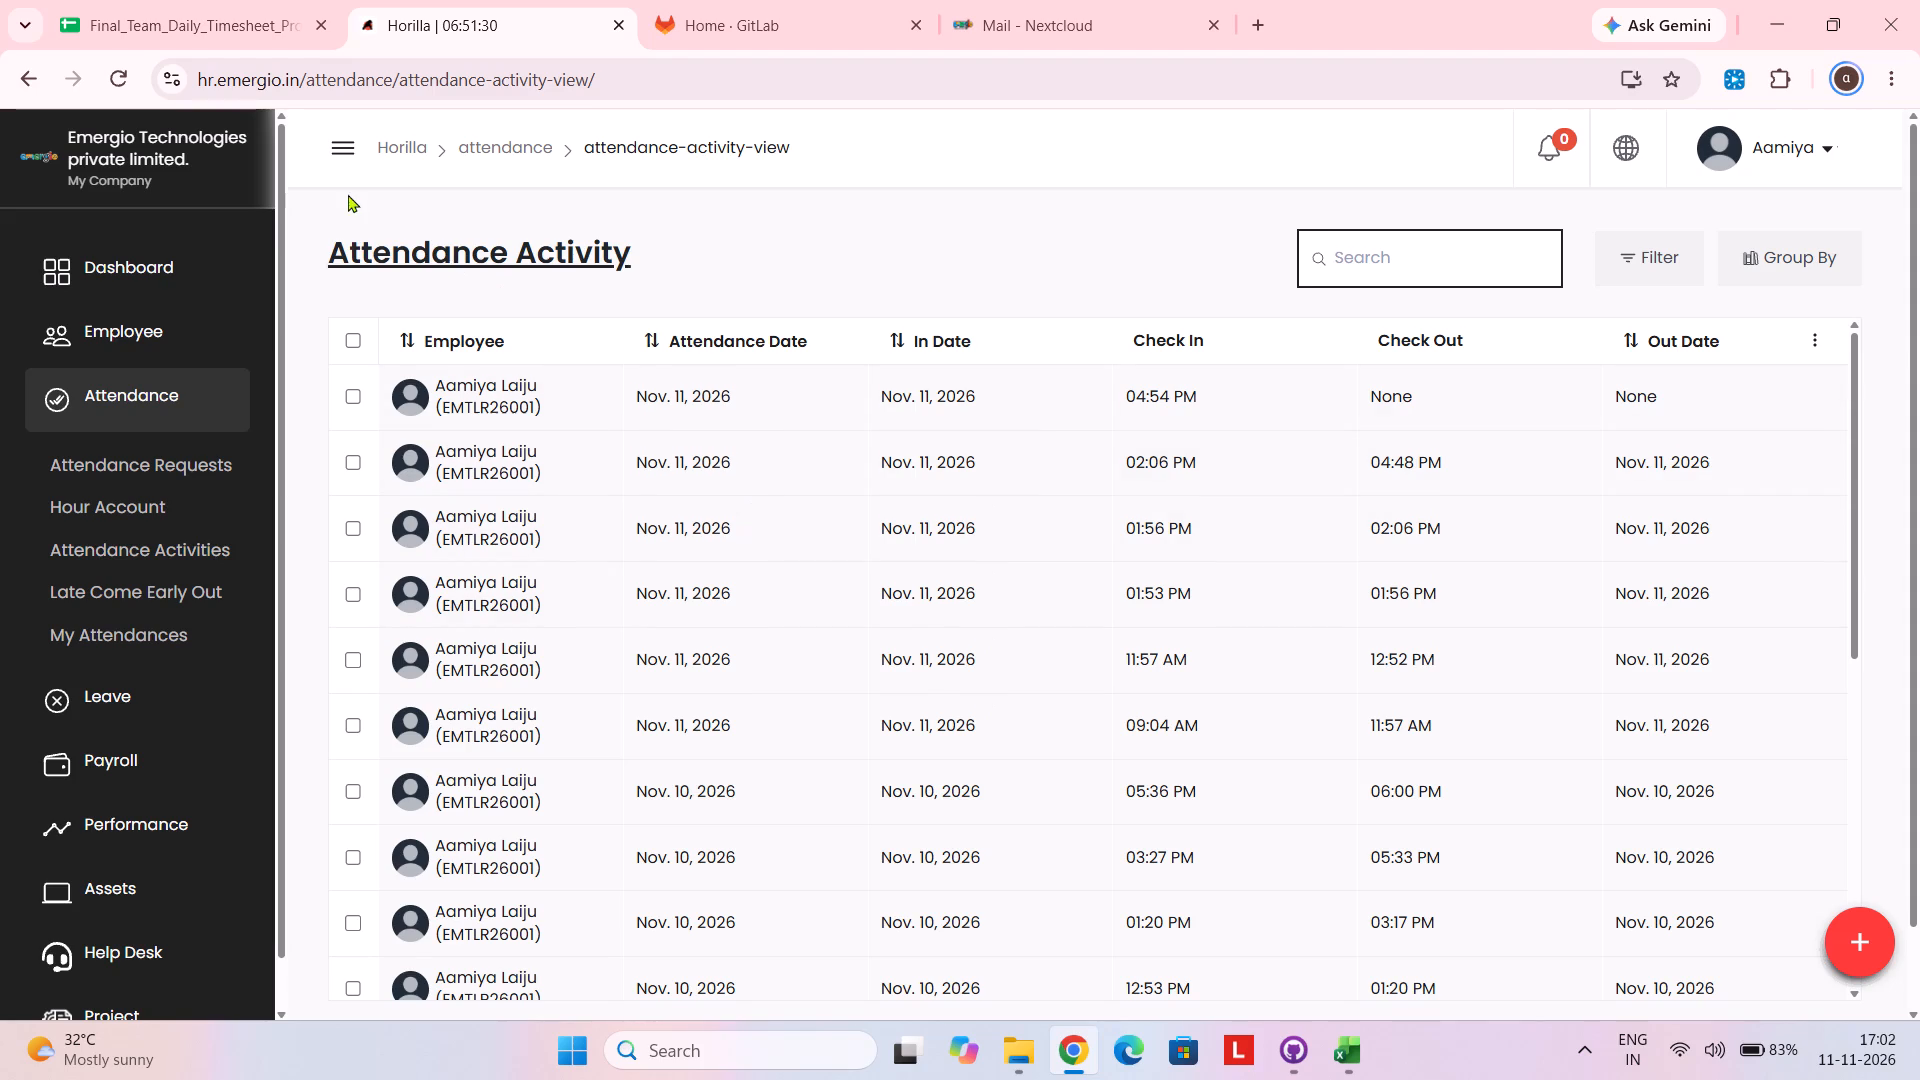
left_click(112, 87)
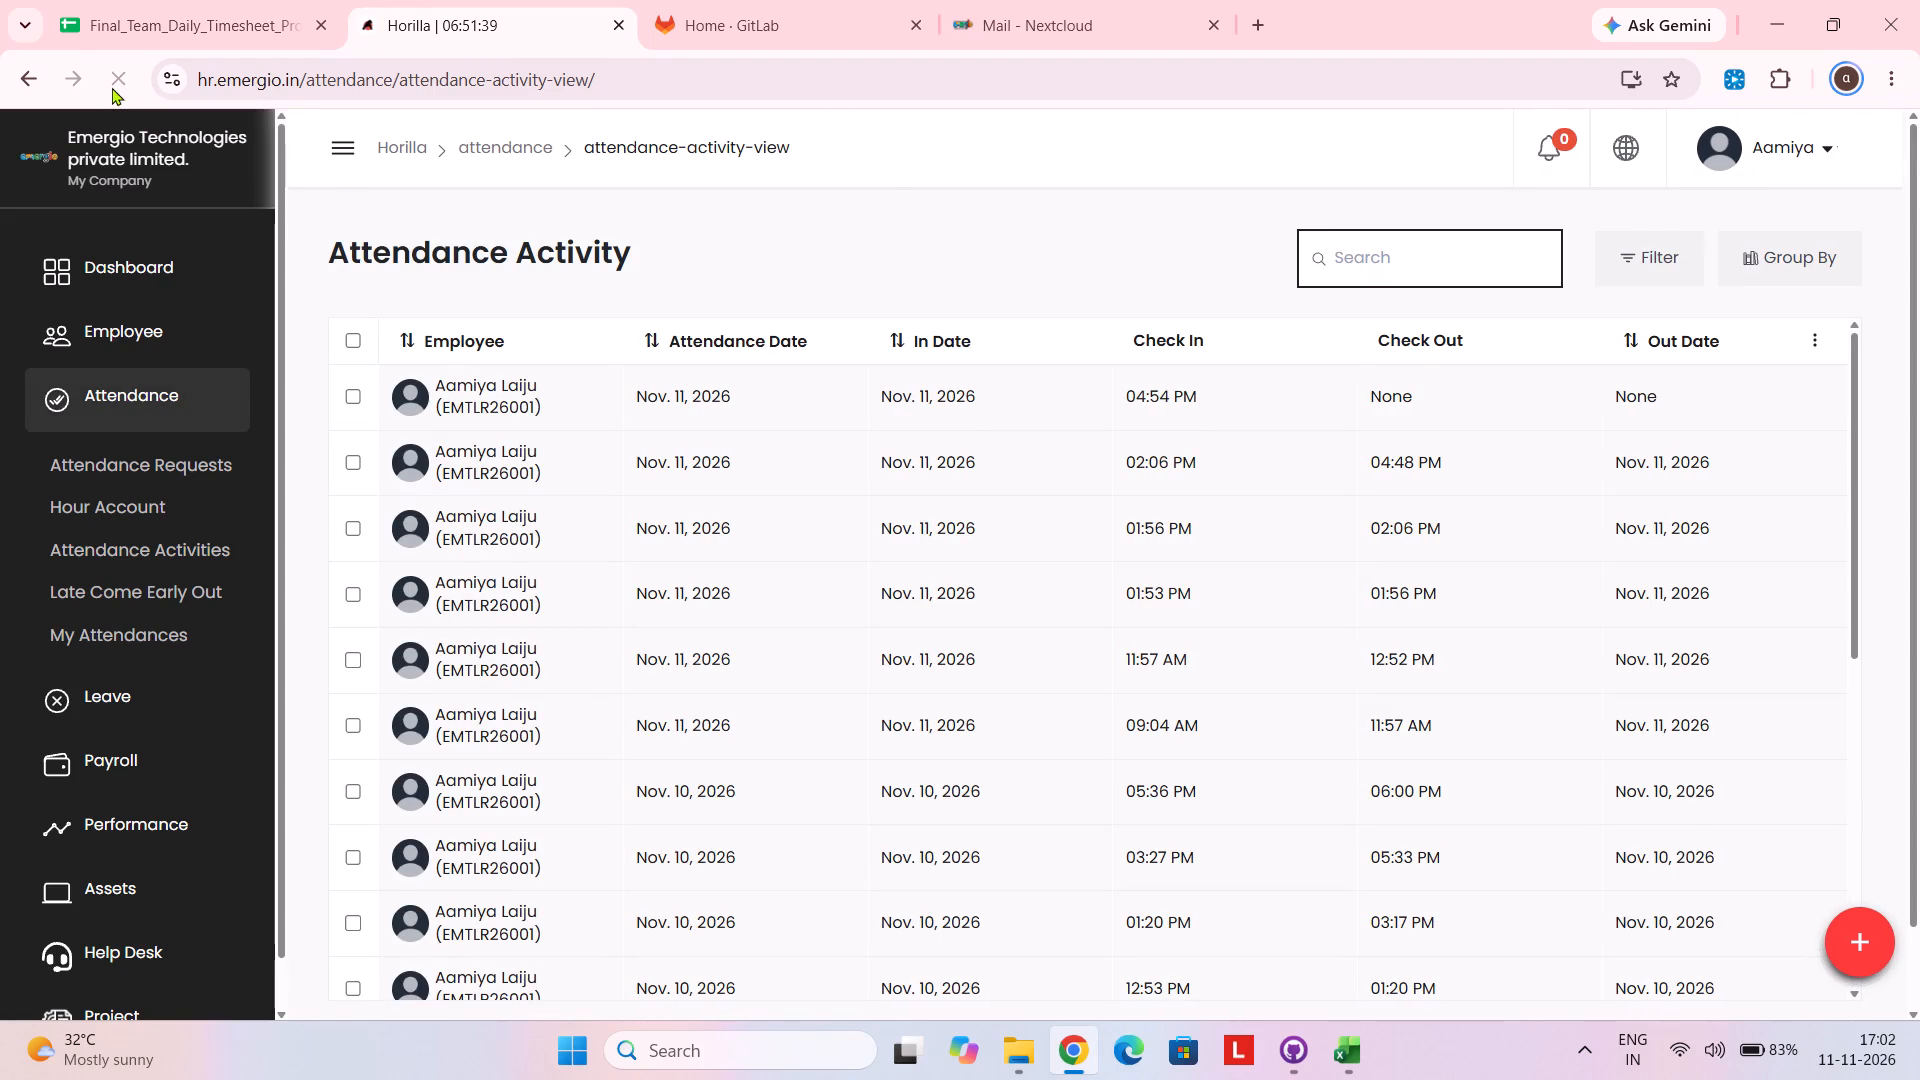
left_click(752, 6)
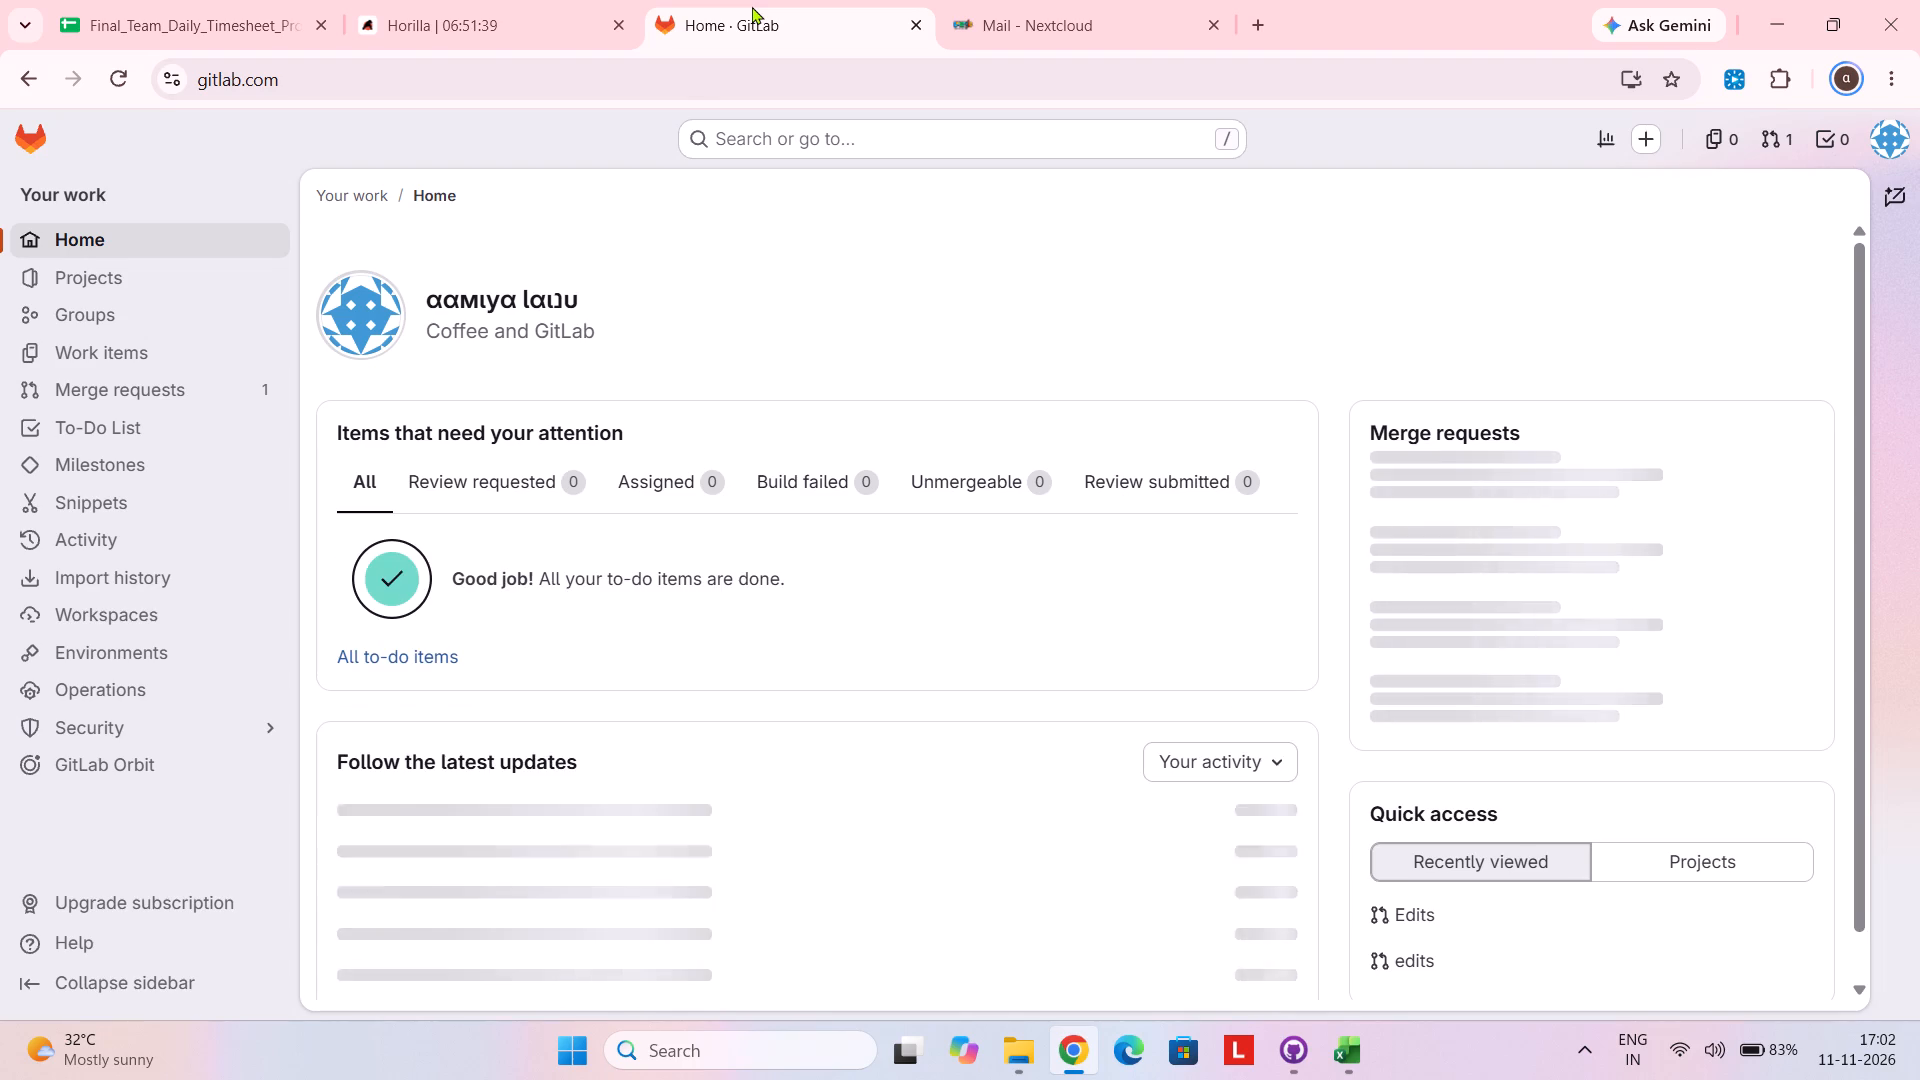
In the team daily timesheet, clear the leftover 11-Nov-2026 dates in A574:A575 below the last filled entry.
left_click(182, 20)
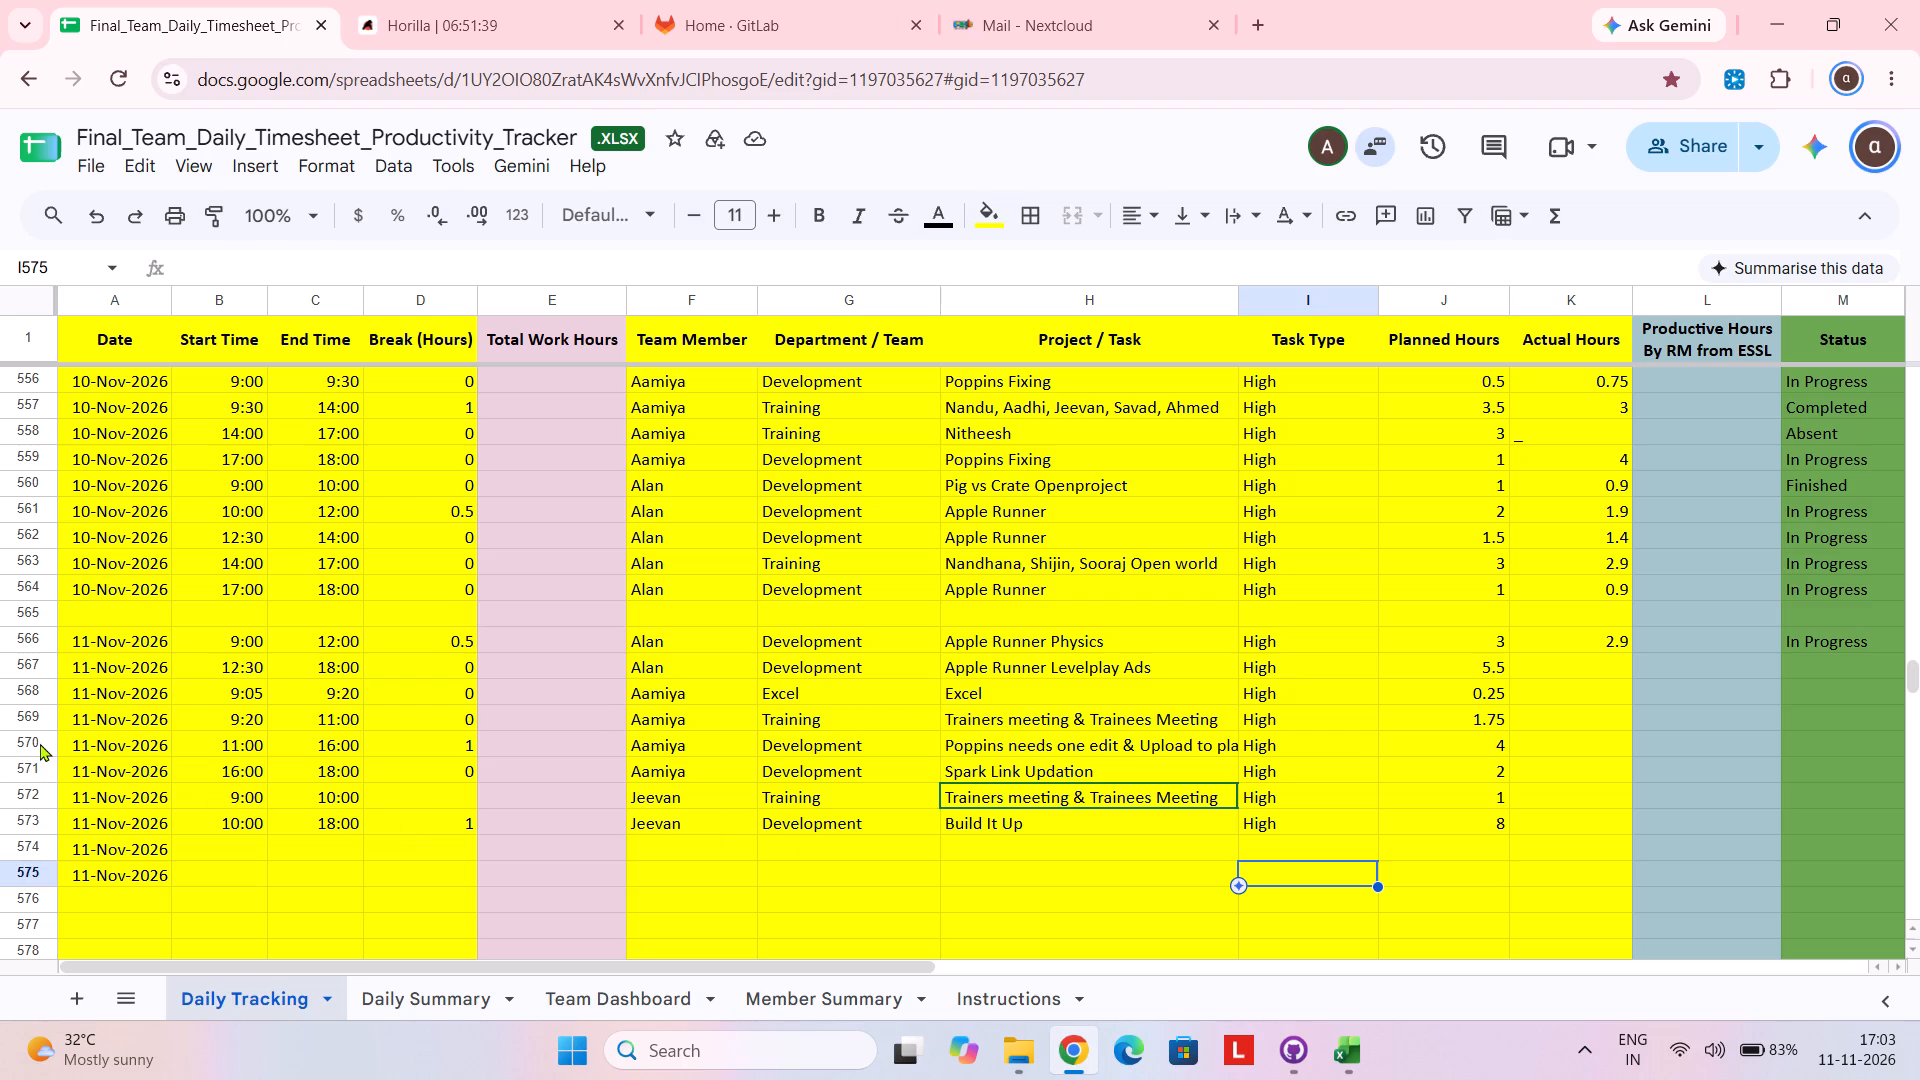
left_click_drag(113, 858, 122, 873)
key("Delete")
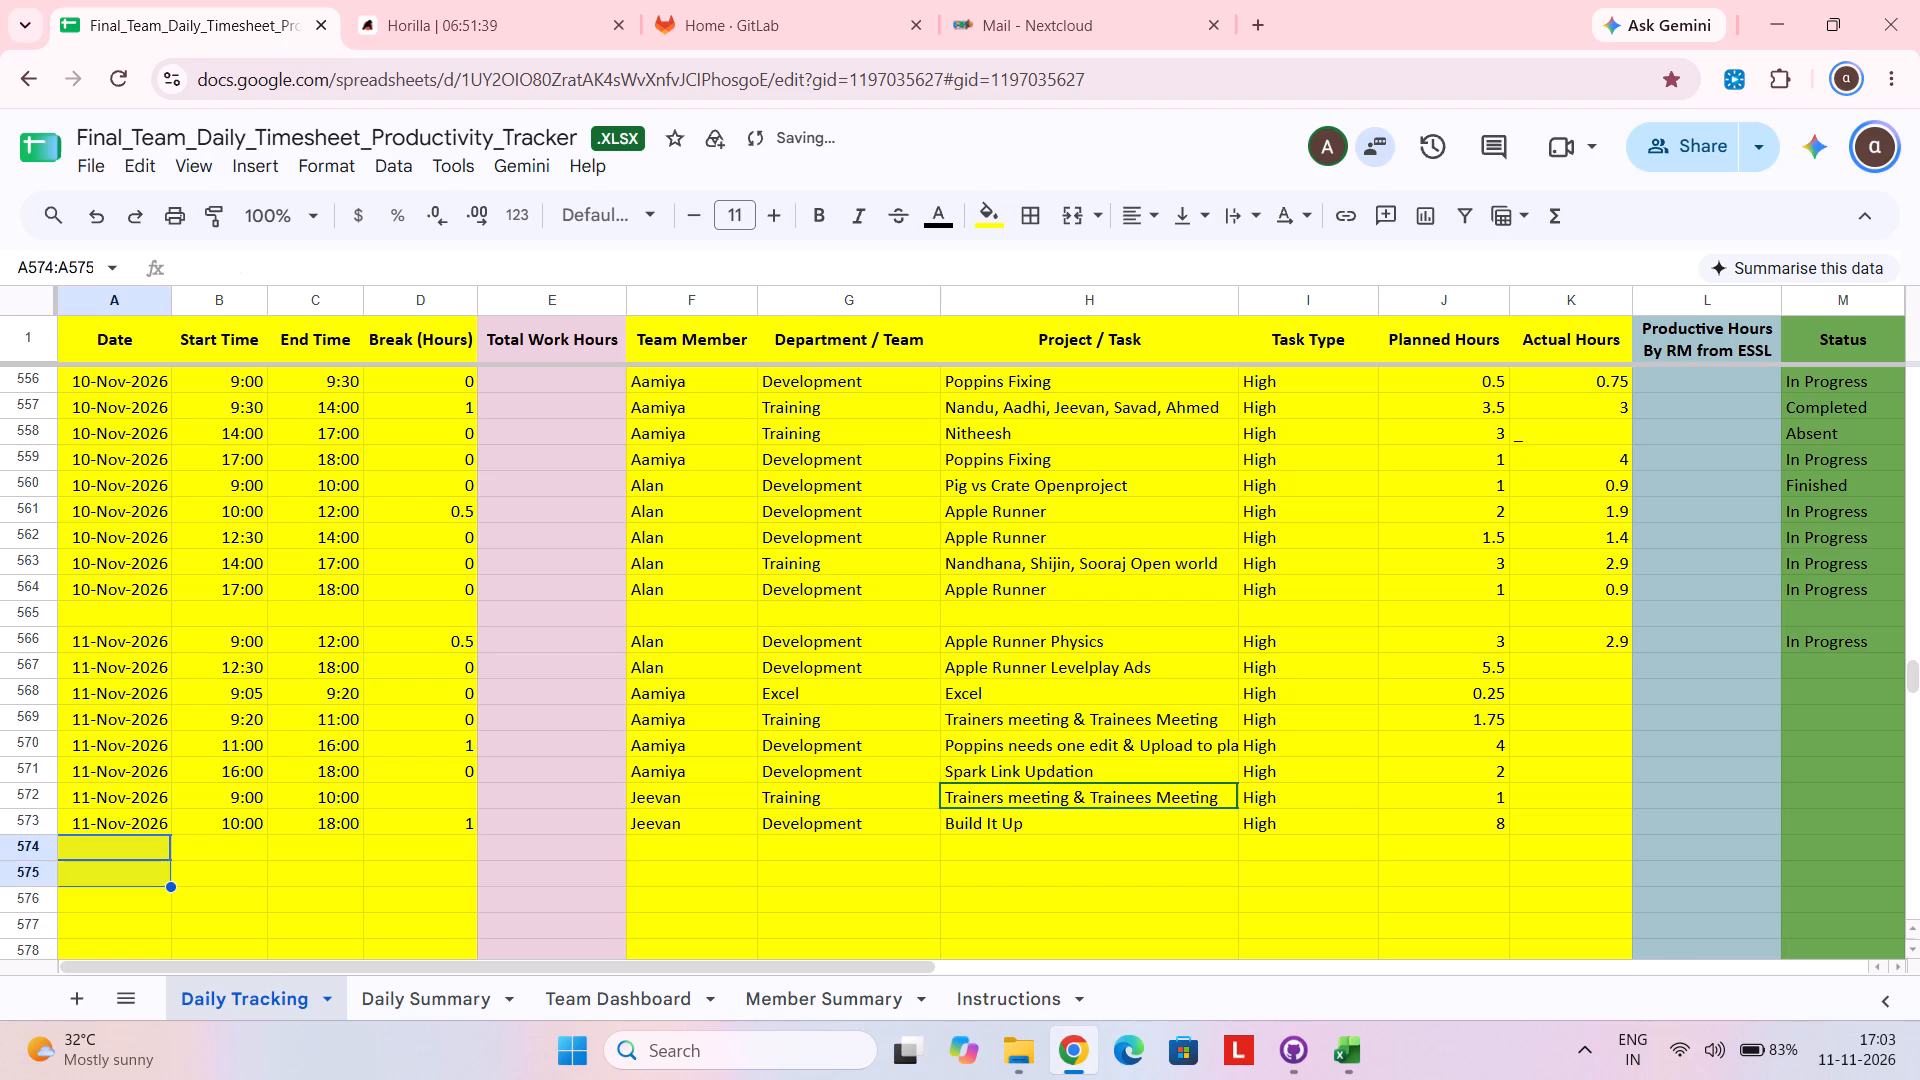
left_click(231, 883)
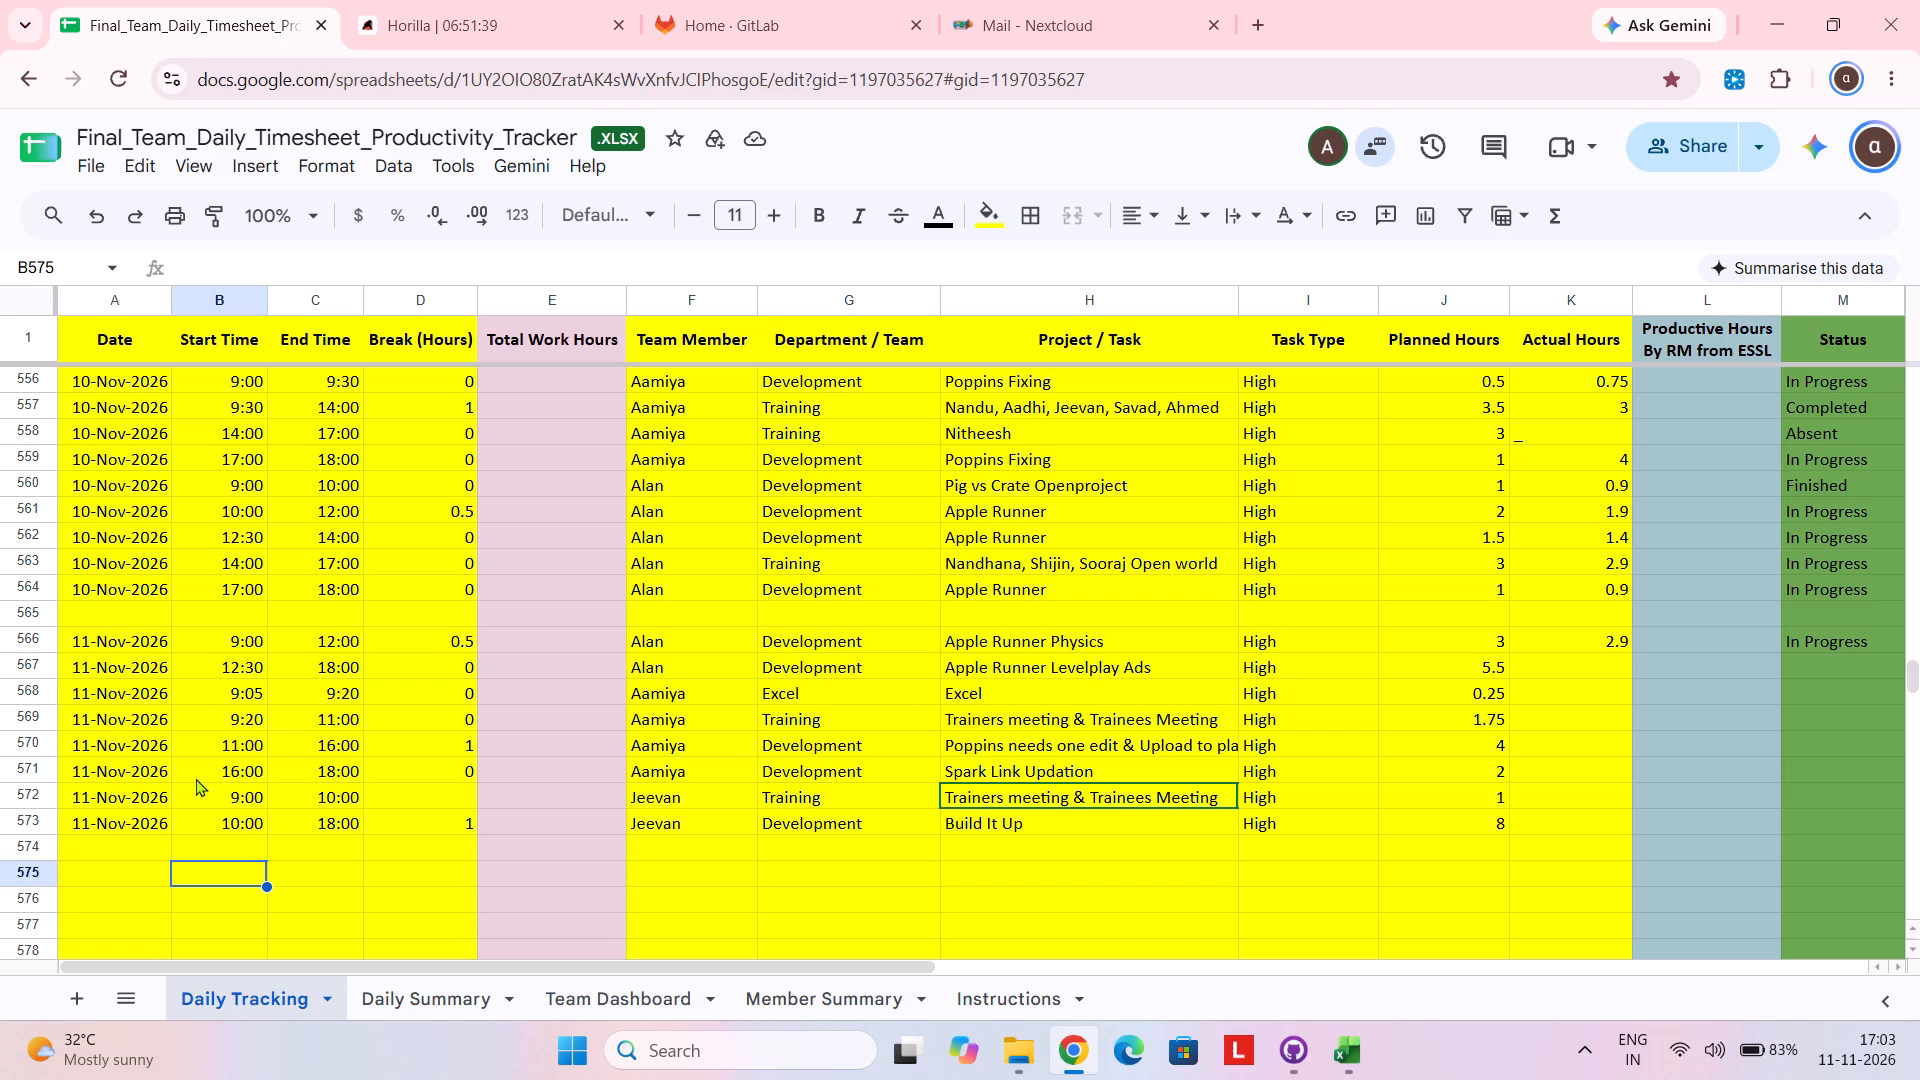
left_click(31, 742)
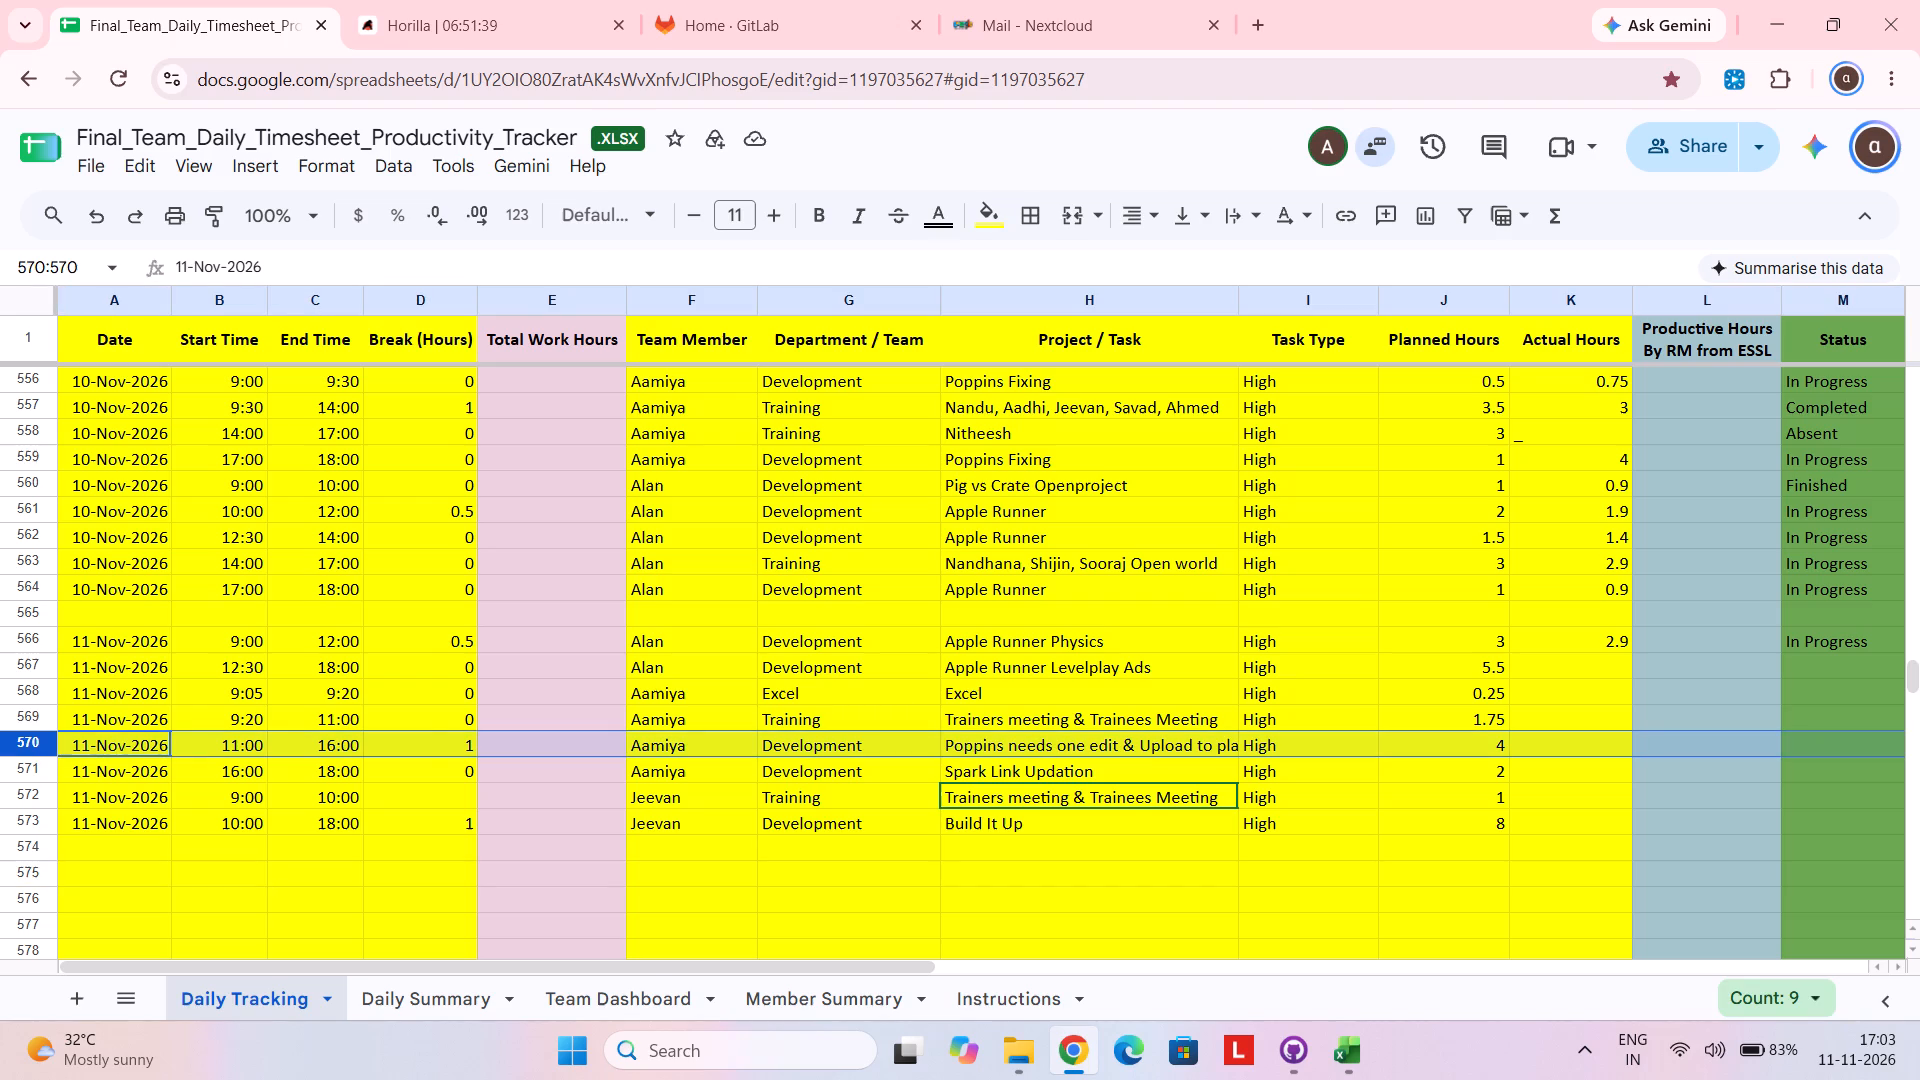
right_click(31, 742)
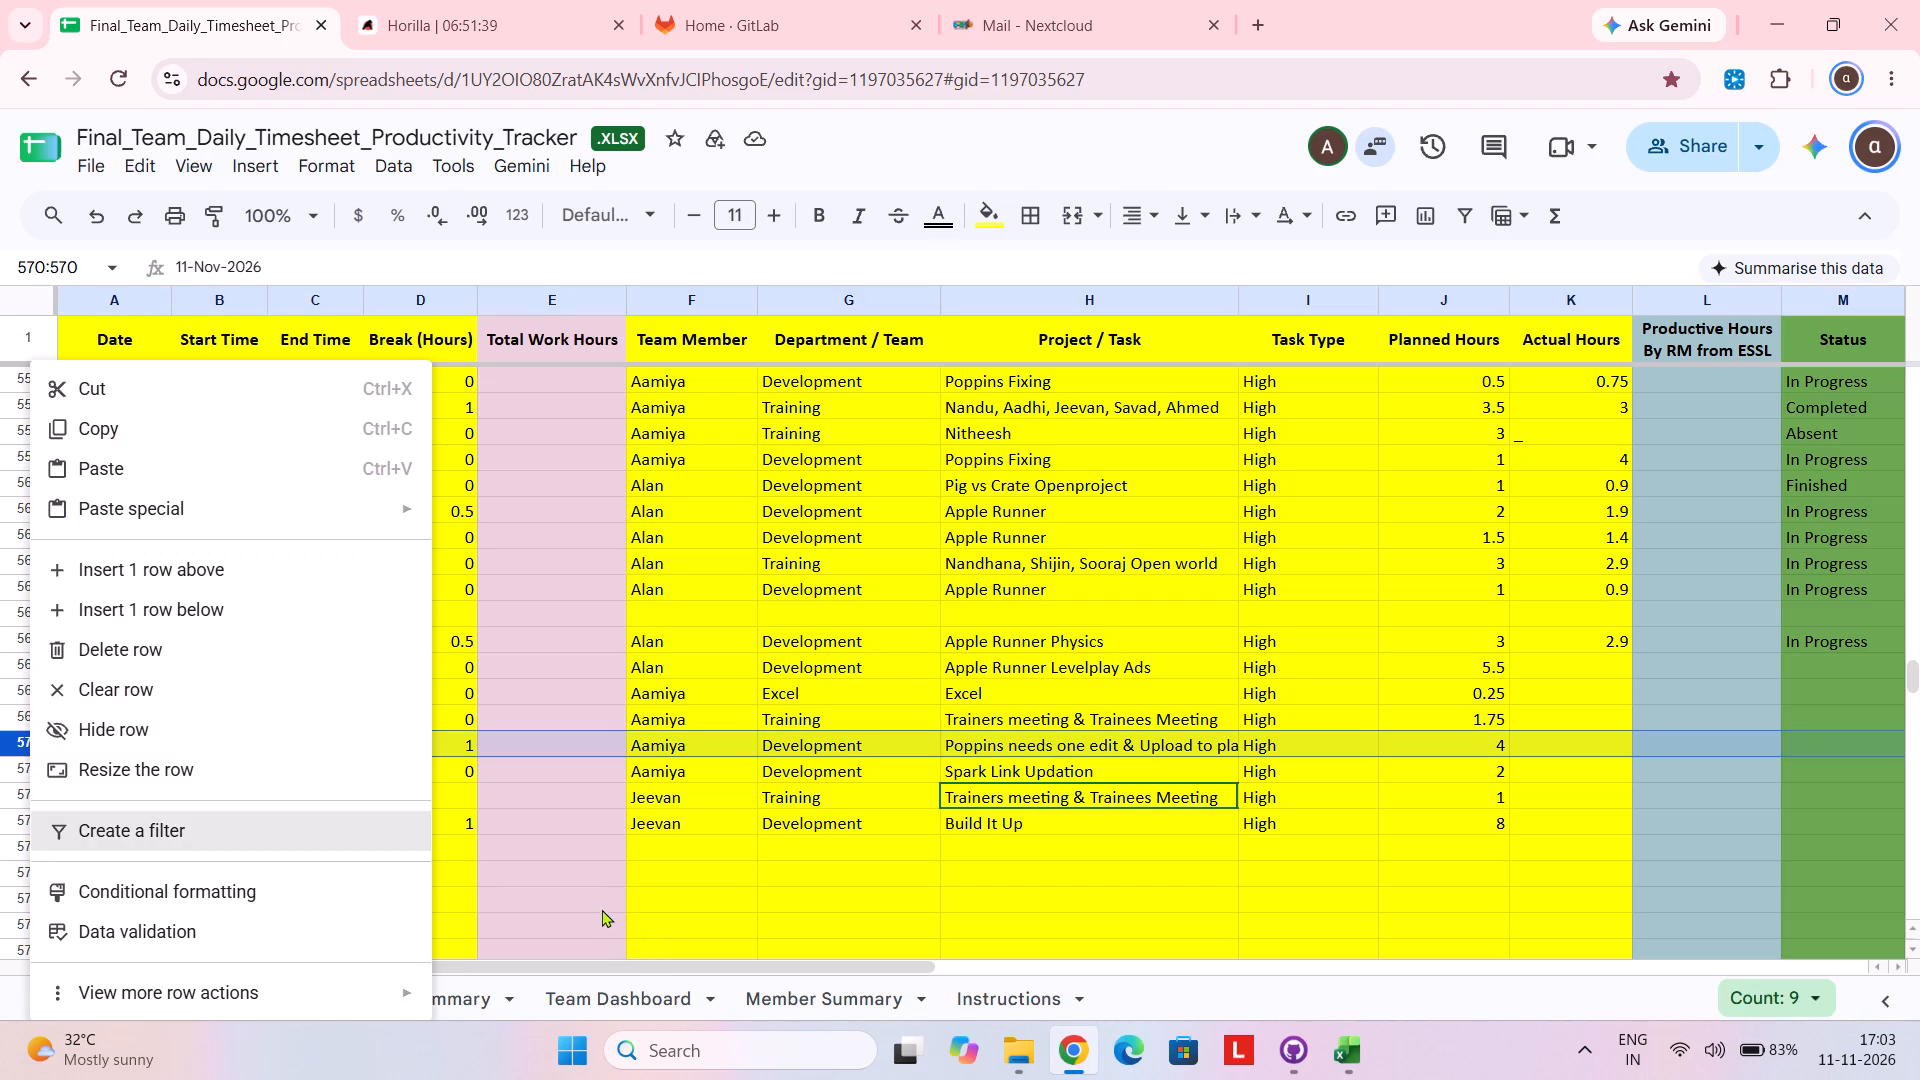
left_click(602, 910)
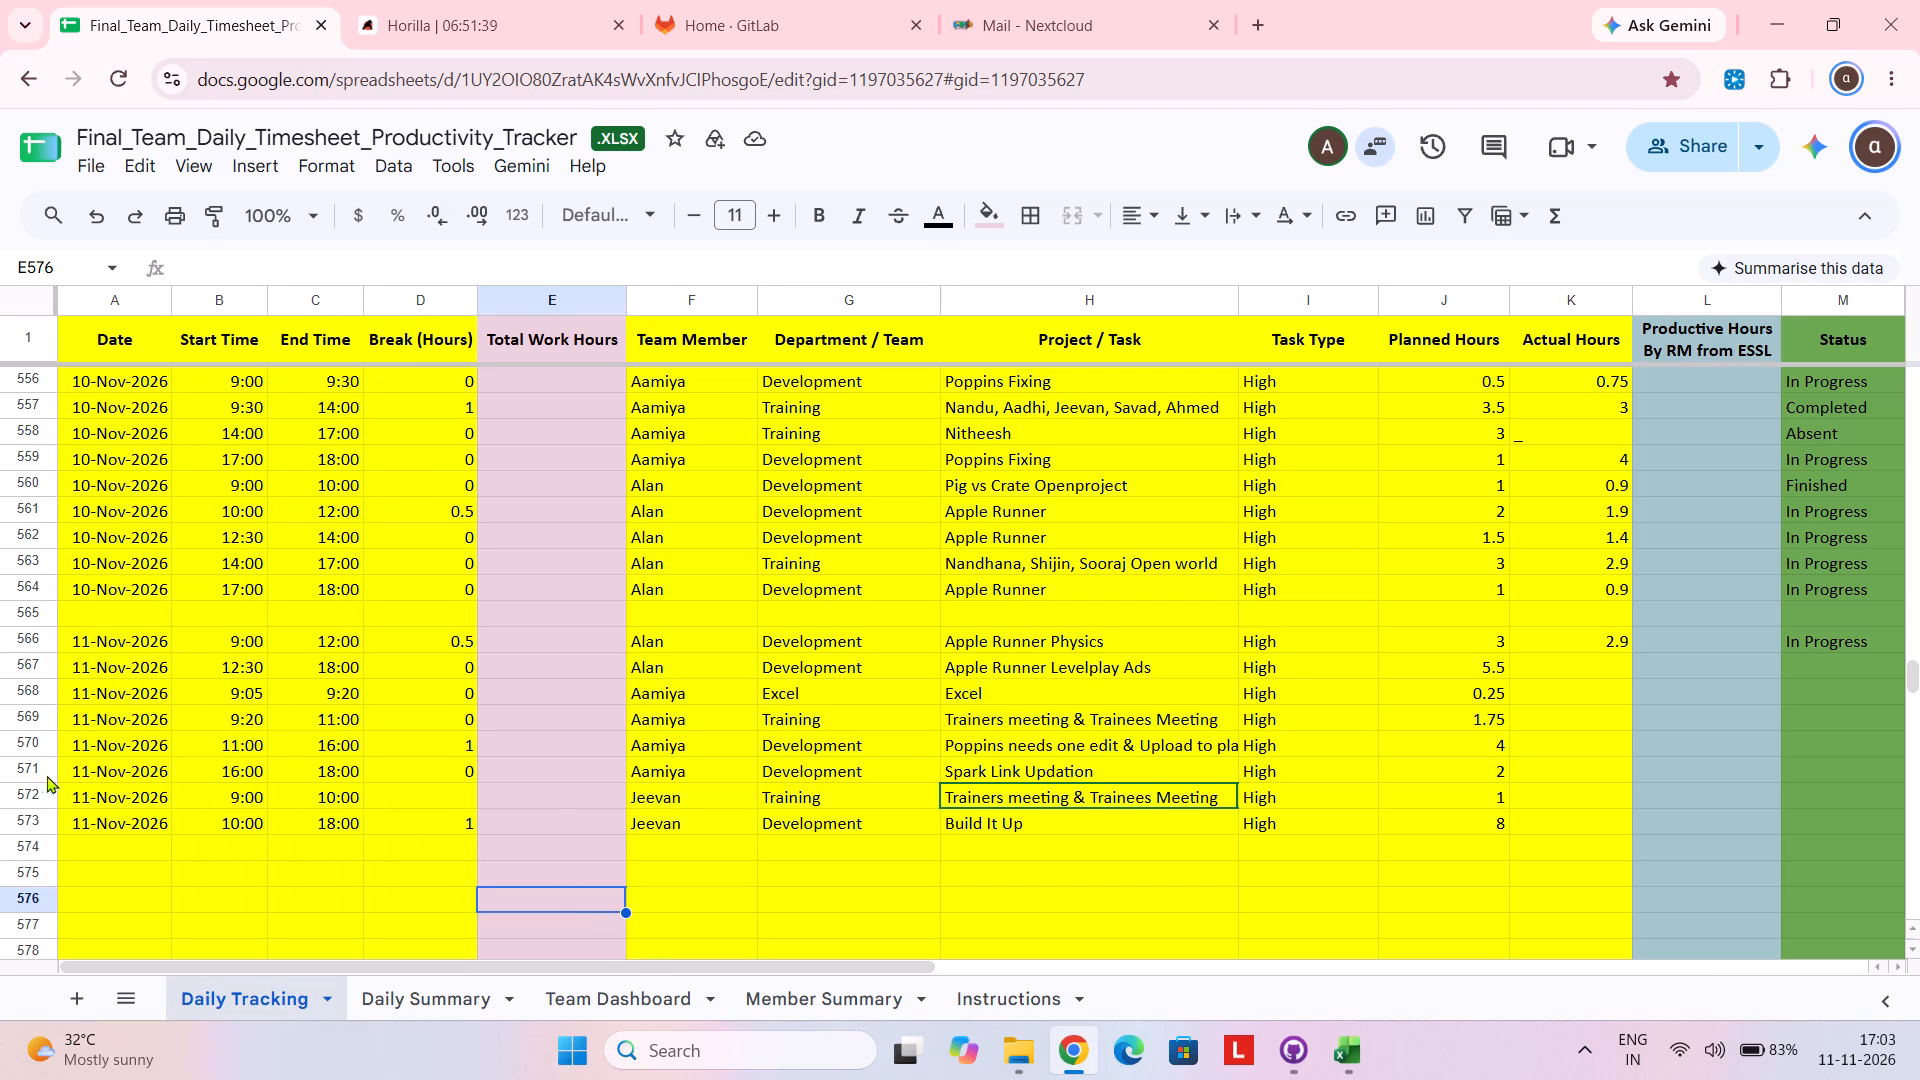
Delete row 571, the "Spark Link Updation" entry, from the Daily Tracking sheet.
left_click(39, 773)
right_click(39, 773)
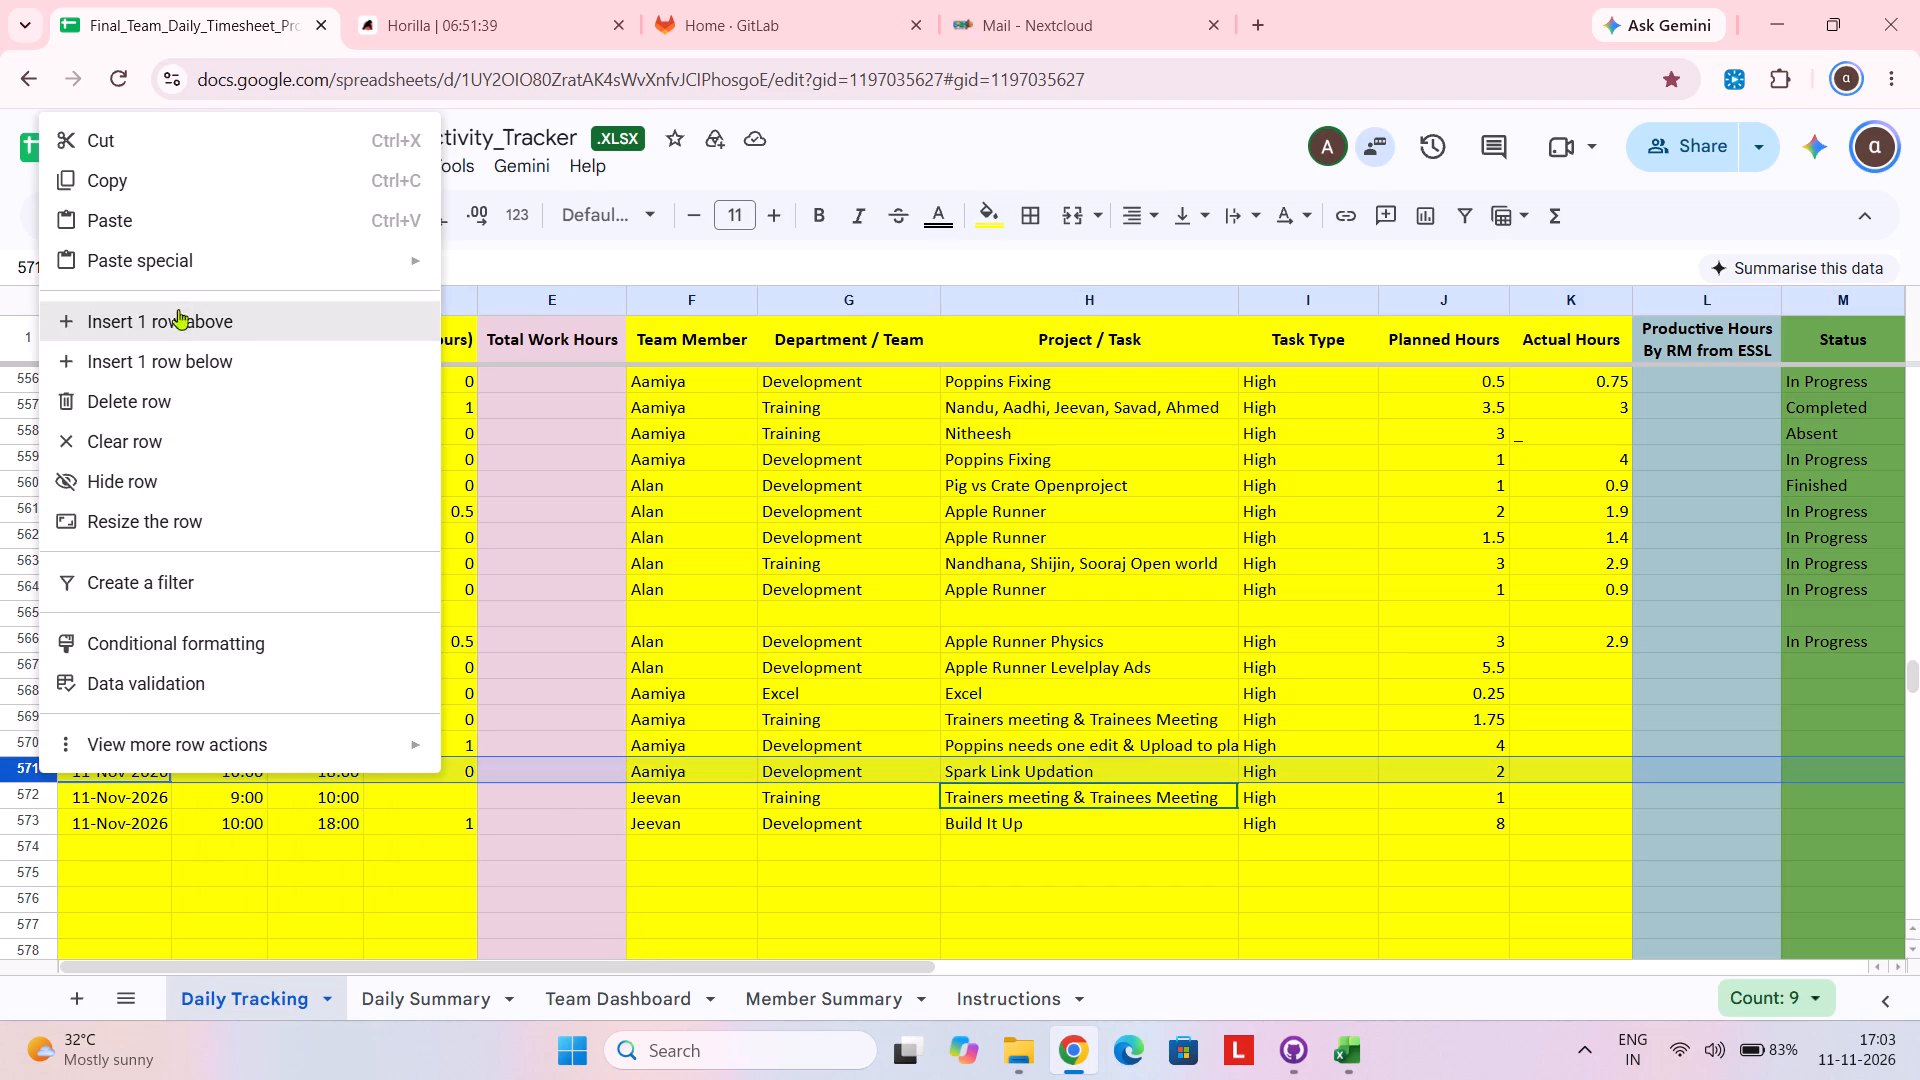
left_click(151, 398)
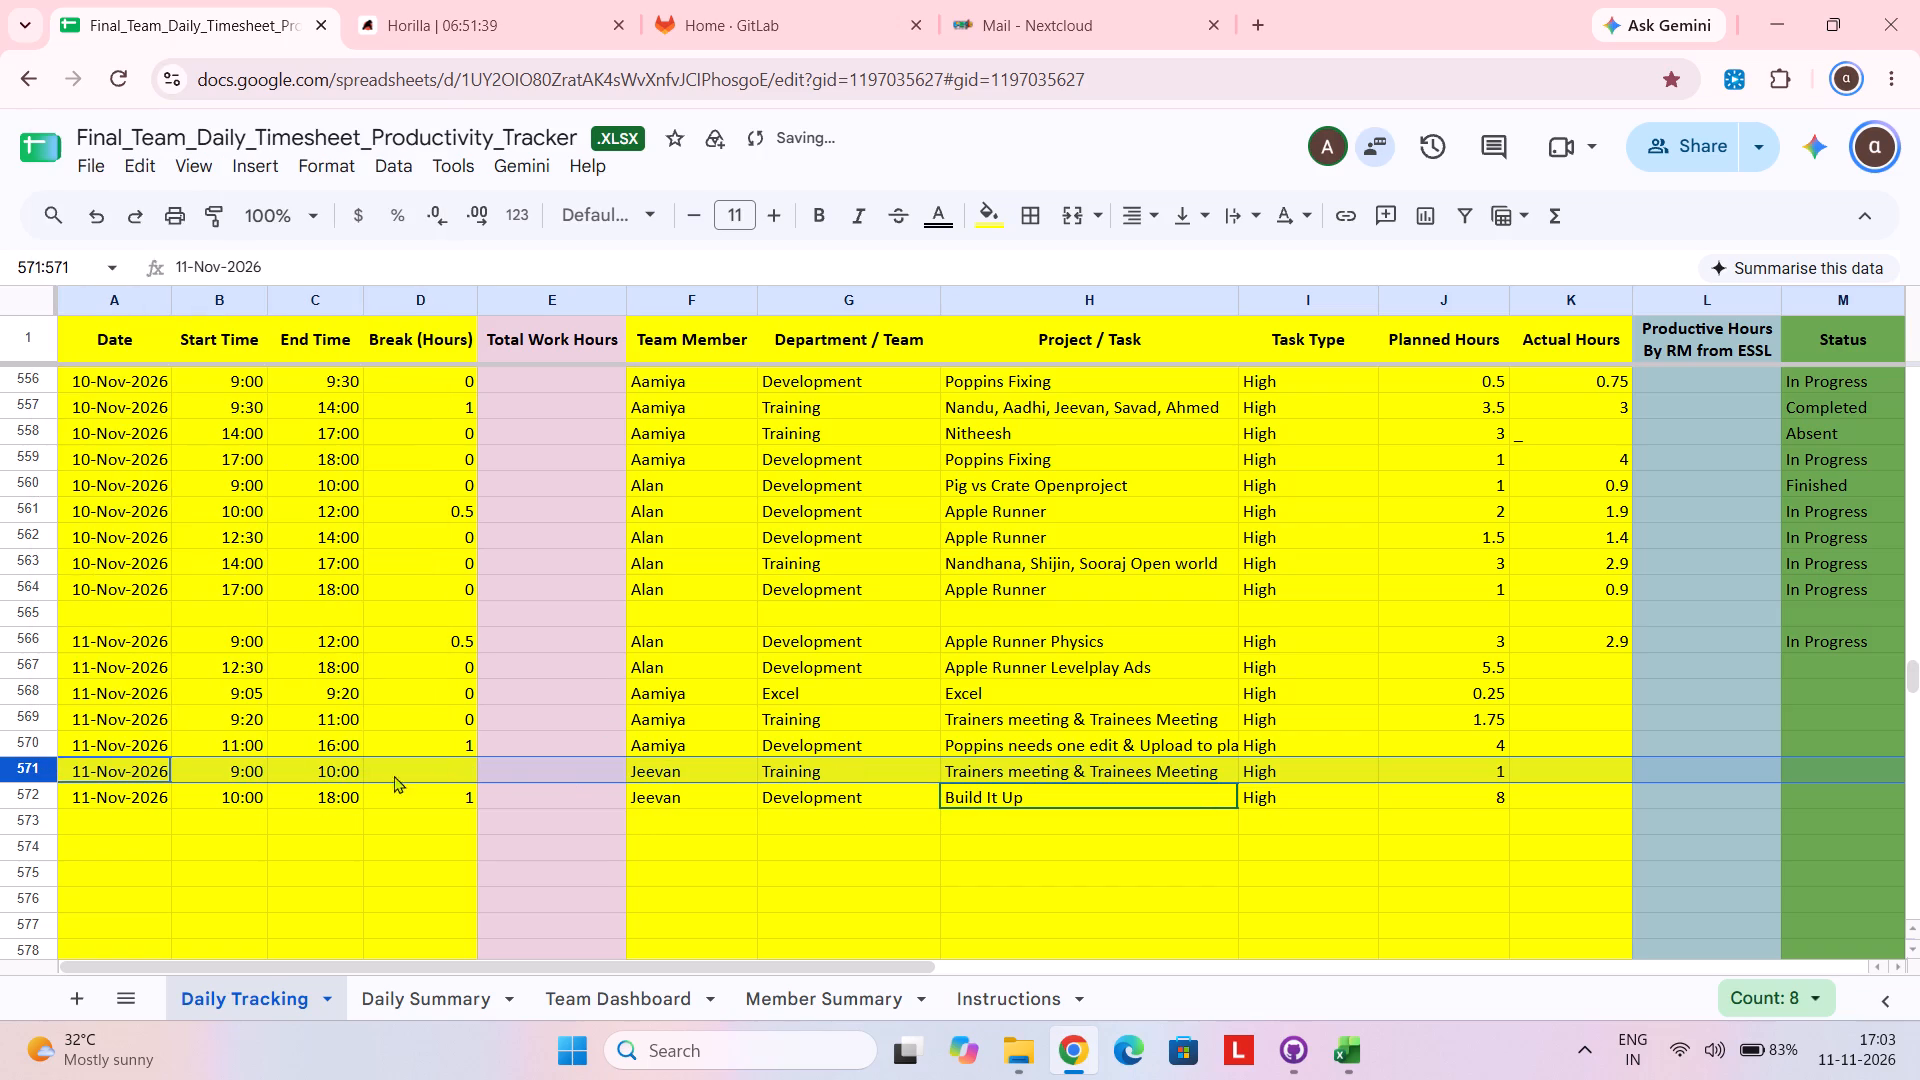
left_click(260, 847)
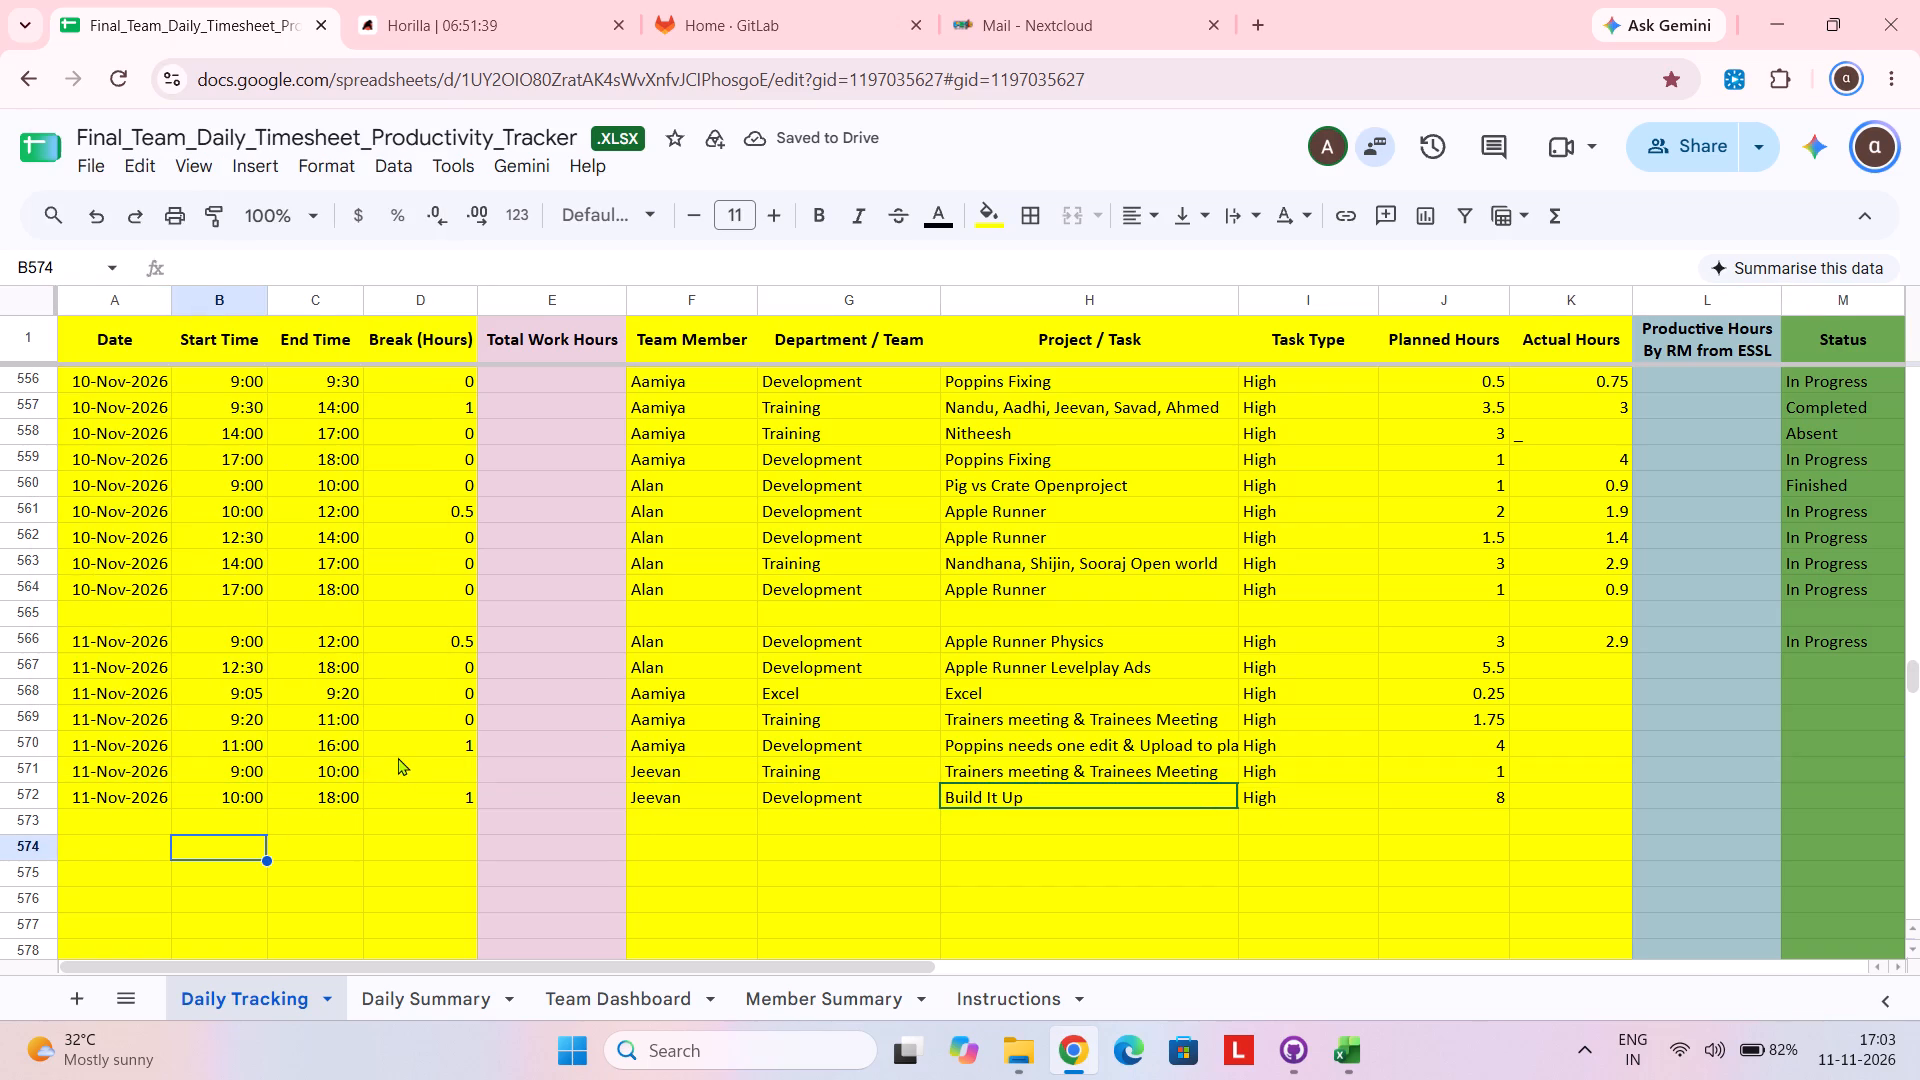
In row 569, the trainers and trainees meeting entry, set End Time to 17:00 and Break to 1 hour.
left_click(334, 717)
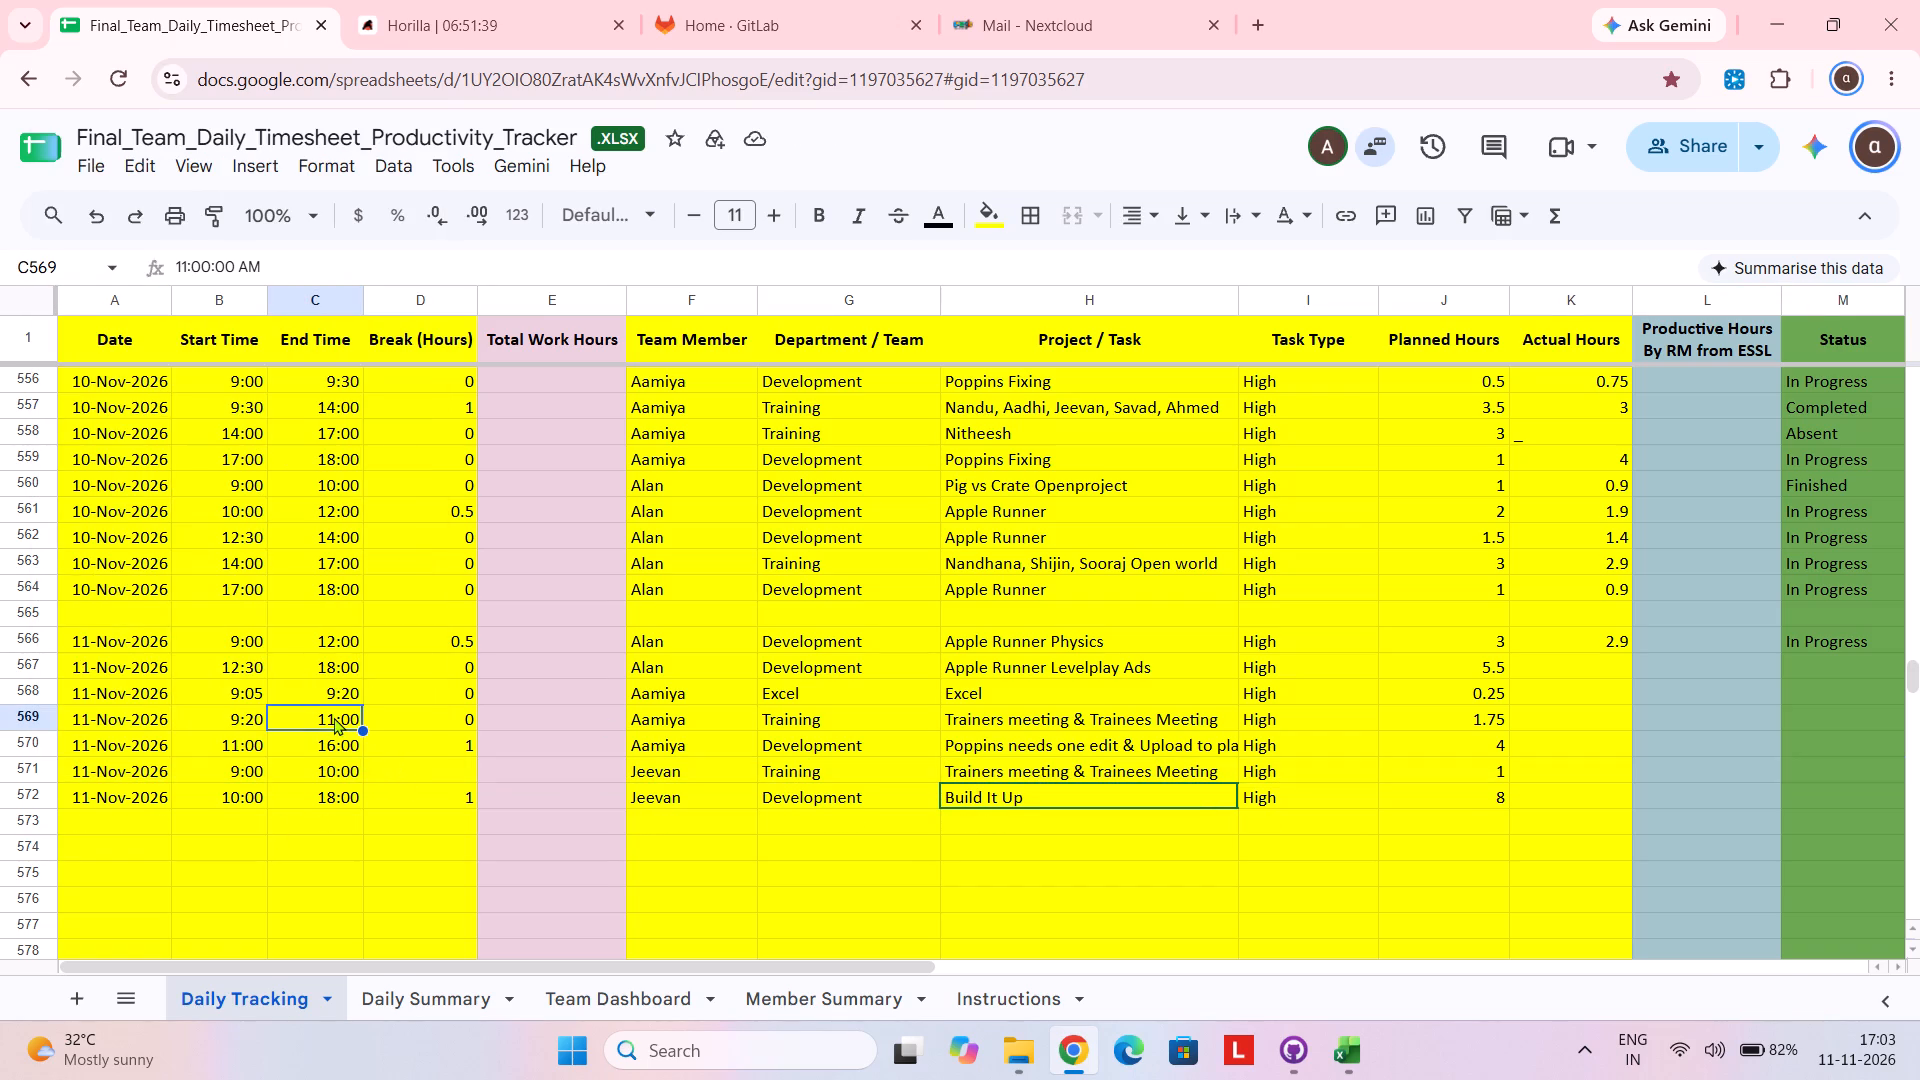
type("17")
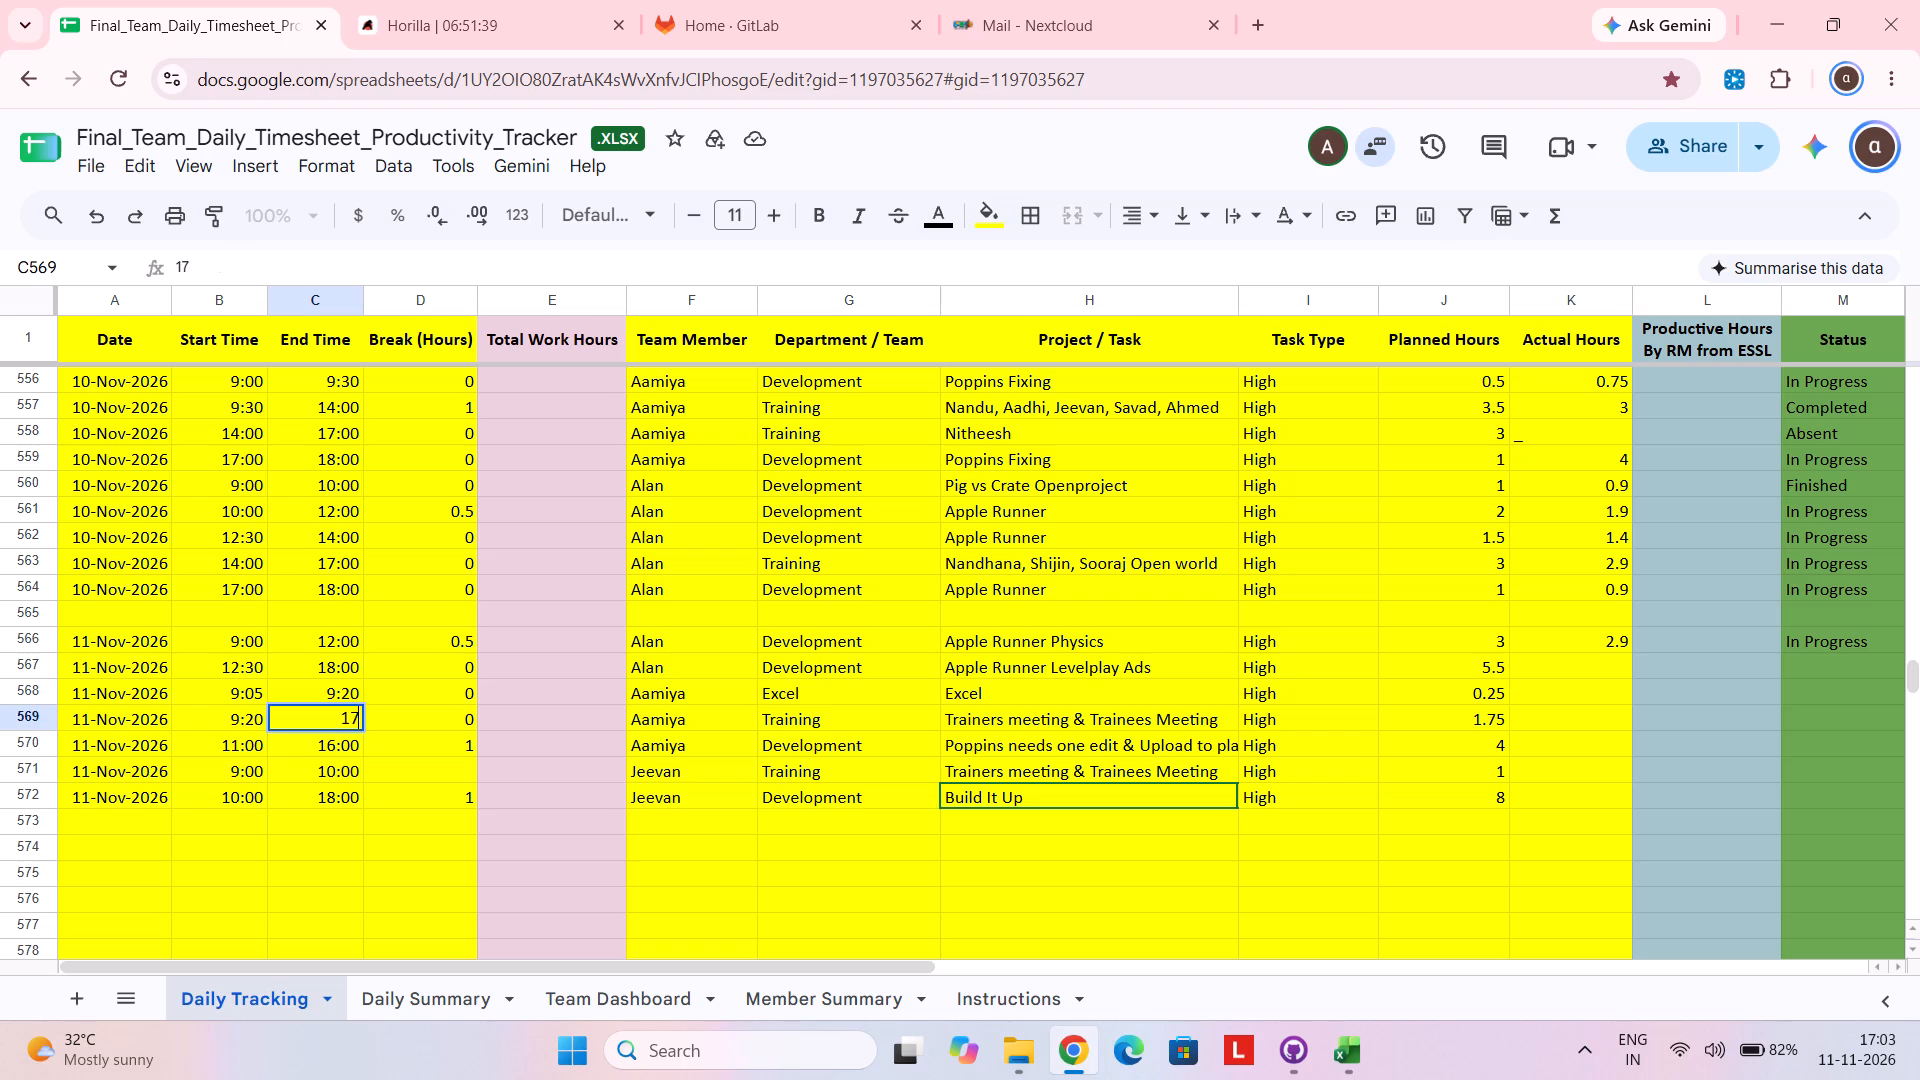
key("shift+colon")
type("00")
key("Right")
key("1")
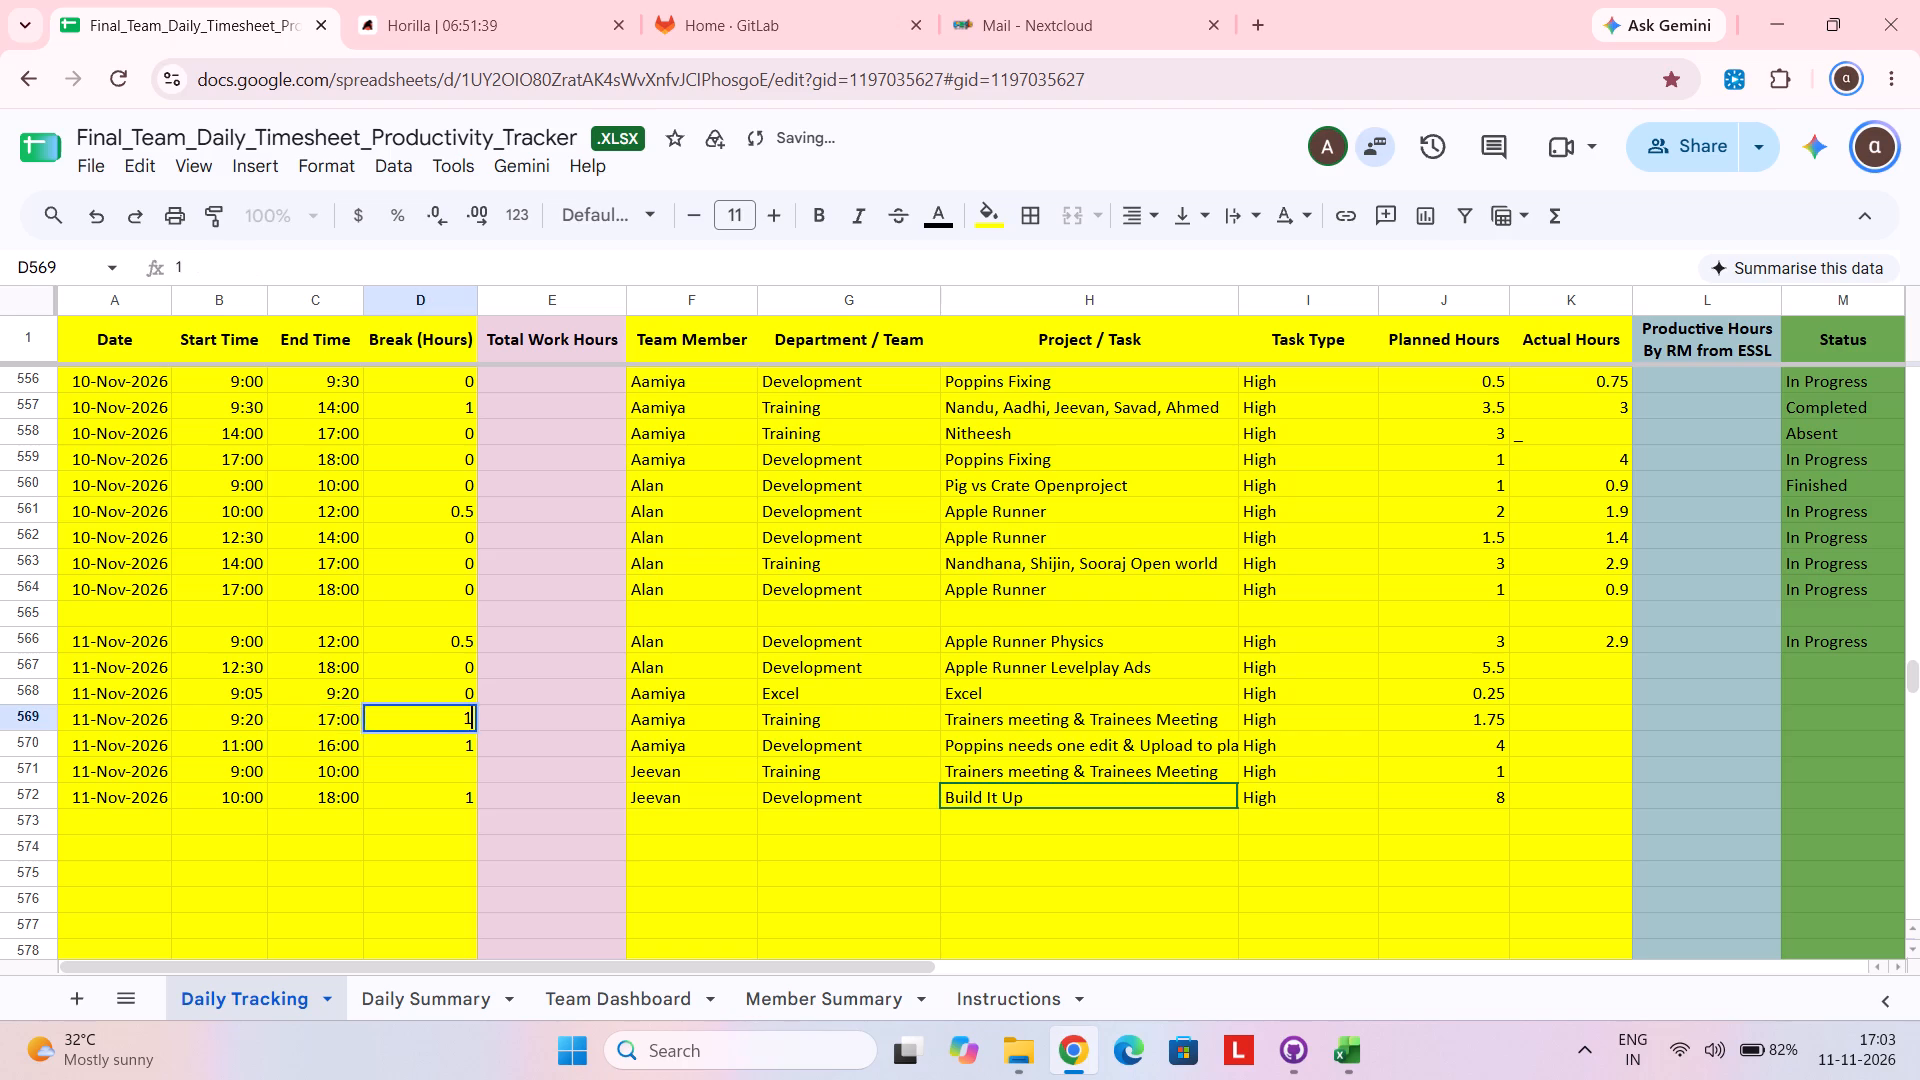
key("Right")
key("Right")
In row 570, the Poppins edit entry, set Break to 0, Start Time to 17:00 and End Time to 18:00.
key("Down")
key("Left")
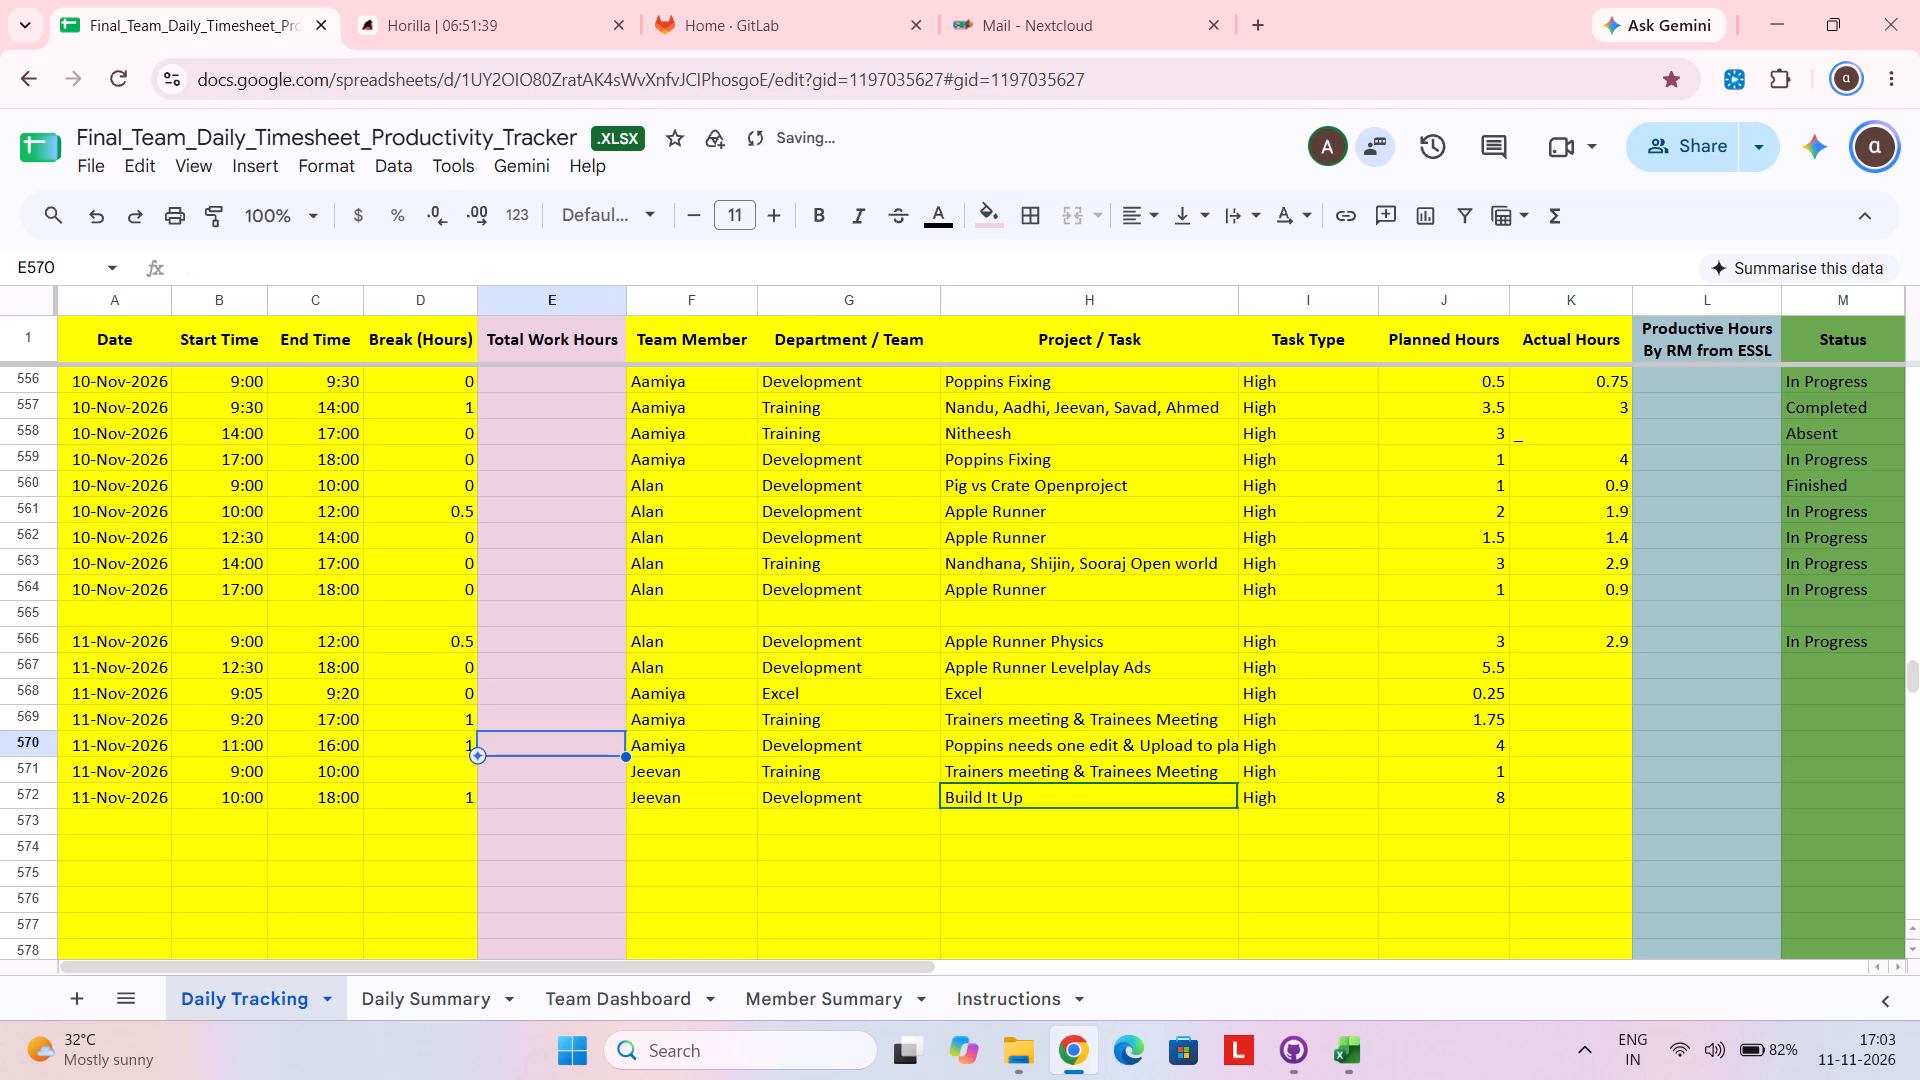
key("Left")
key("0")
key("Left")
key("Left")
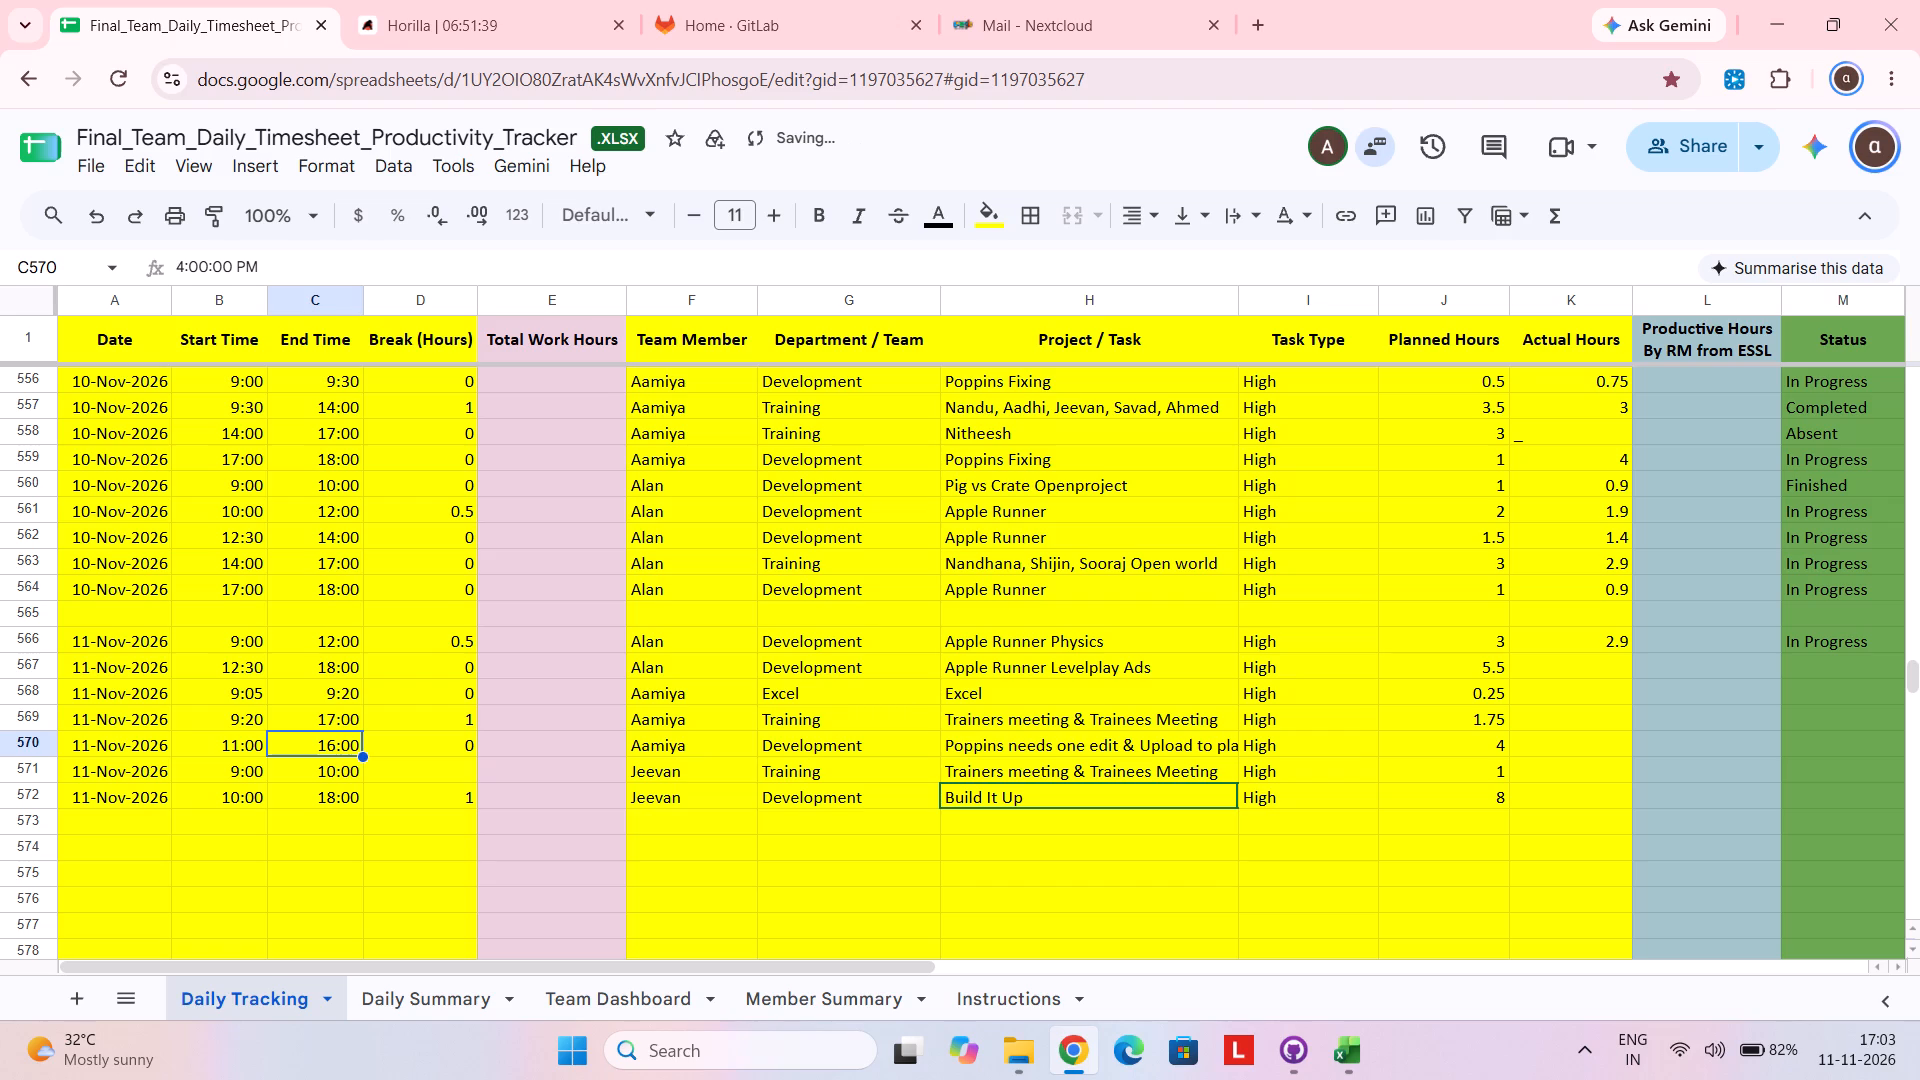
type("17")
type(":00")
key("Right")
type("18:00")
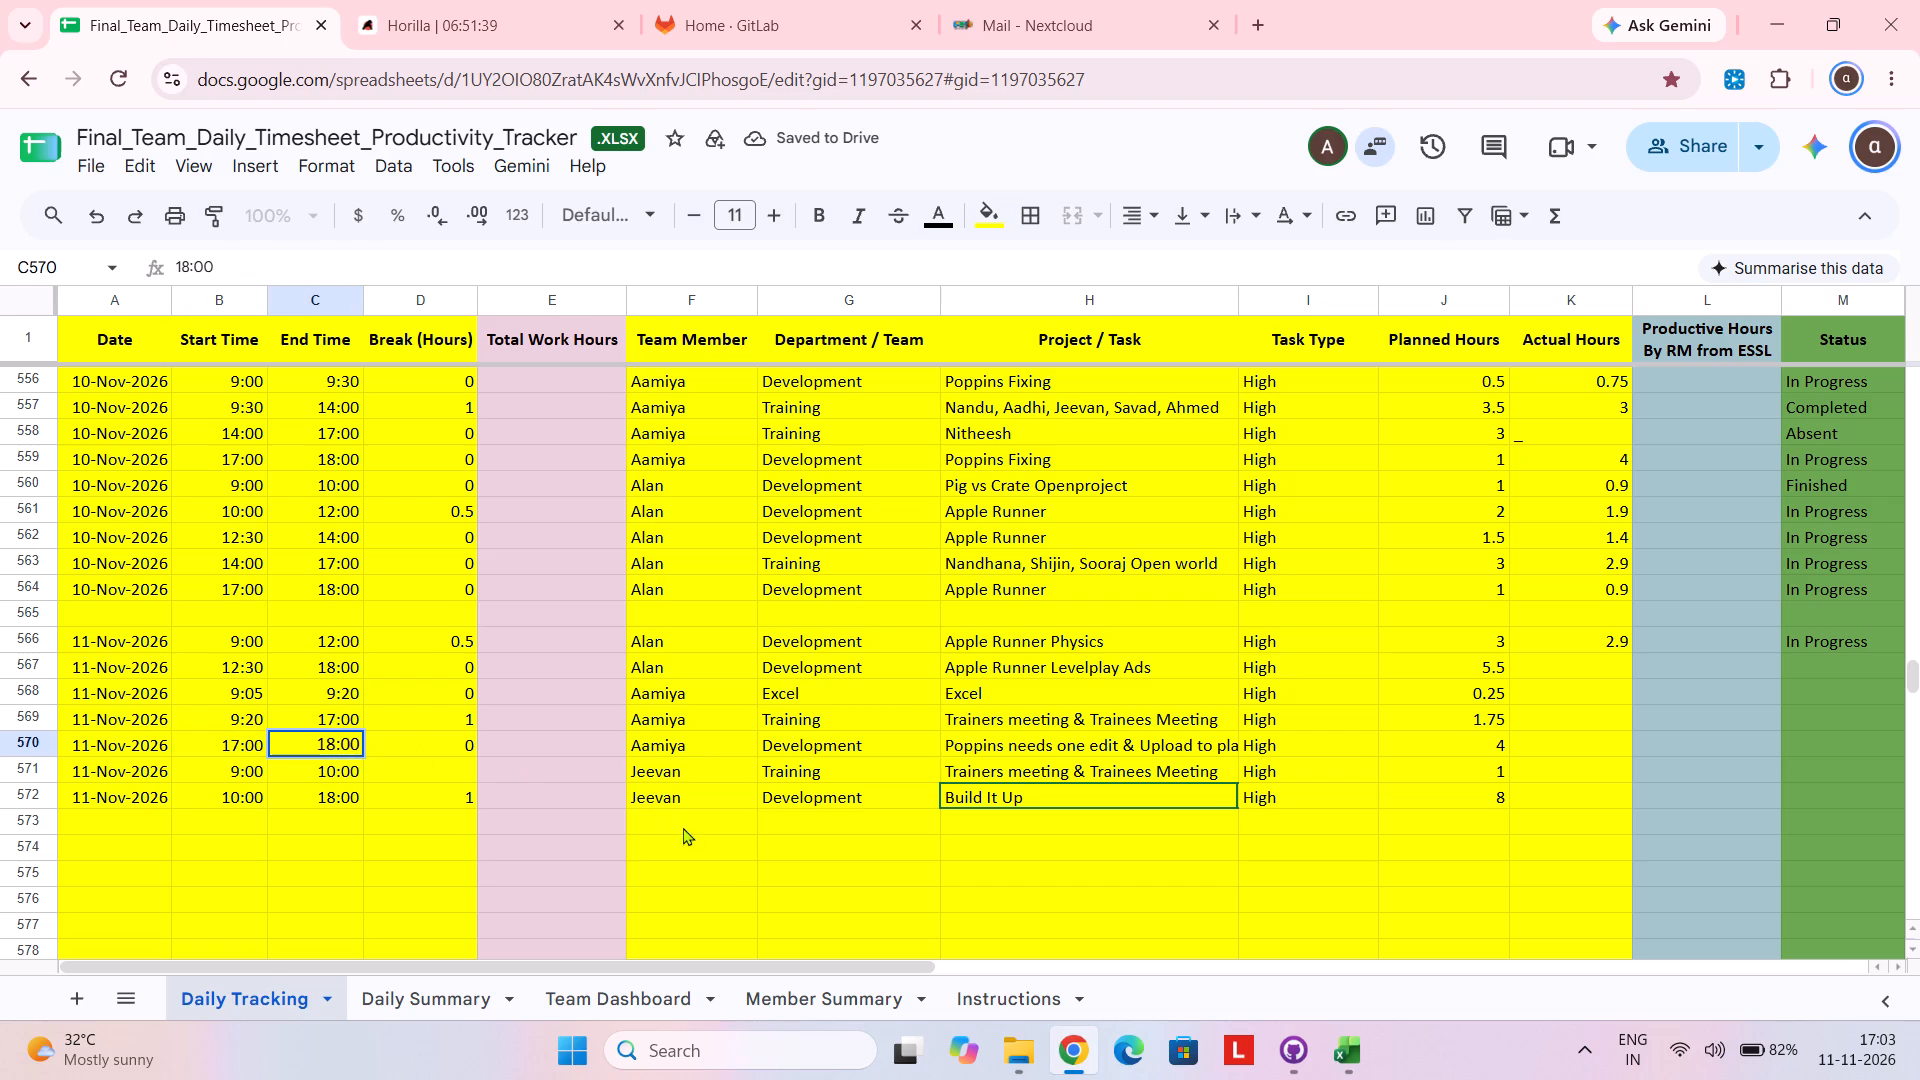
left_click(721, 878)
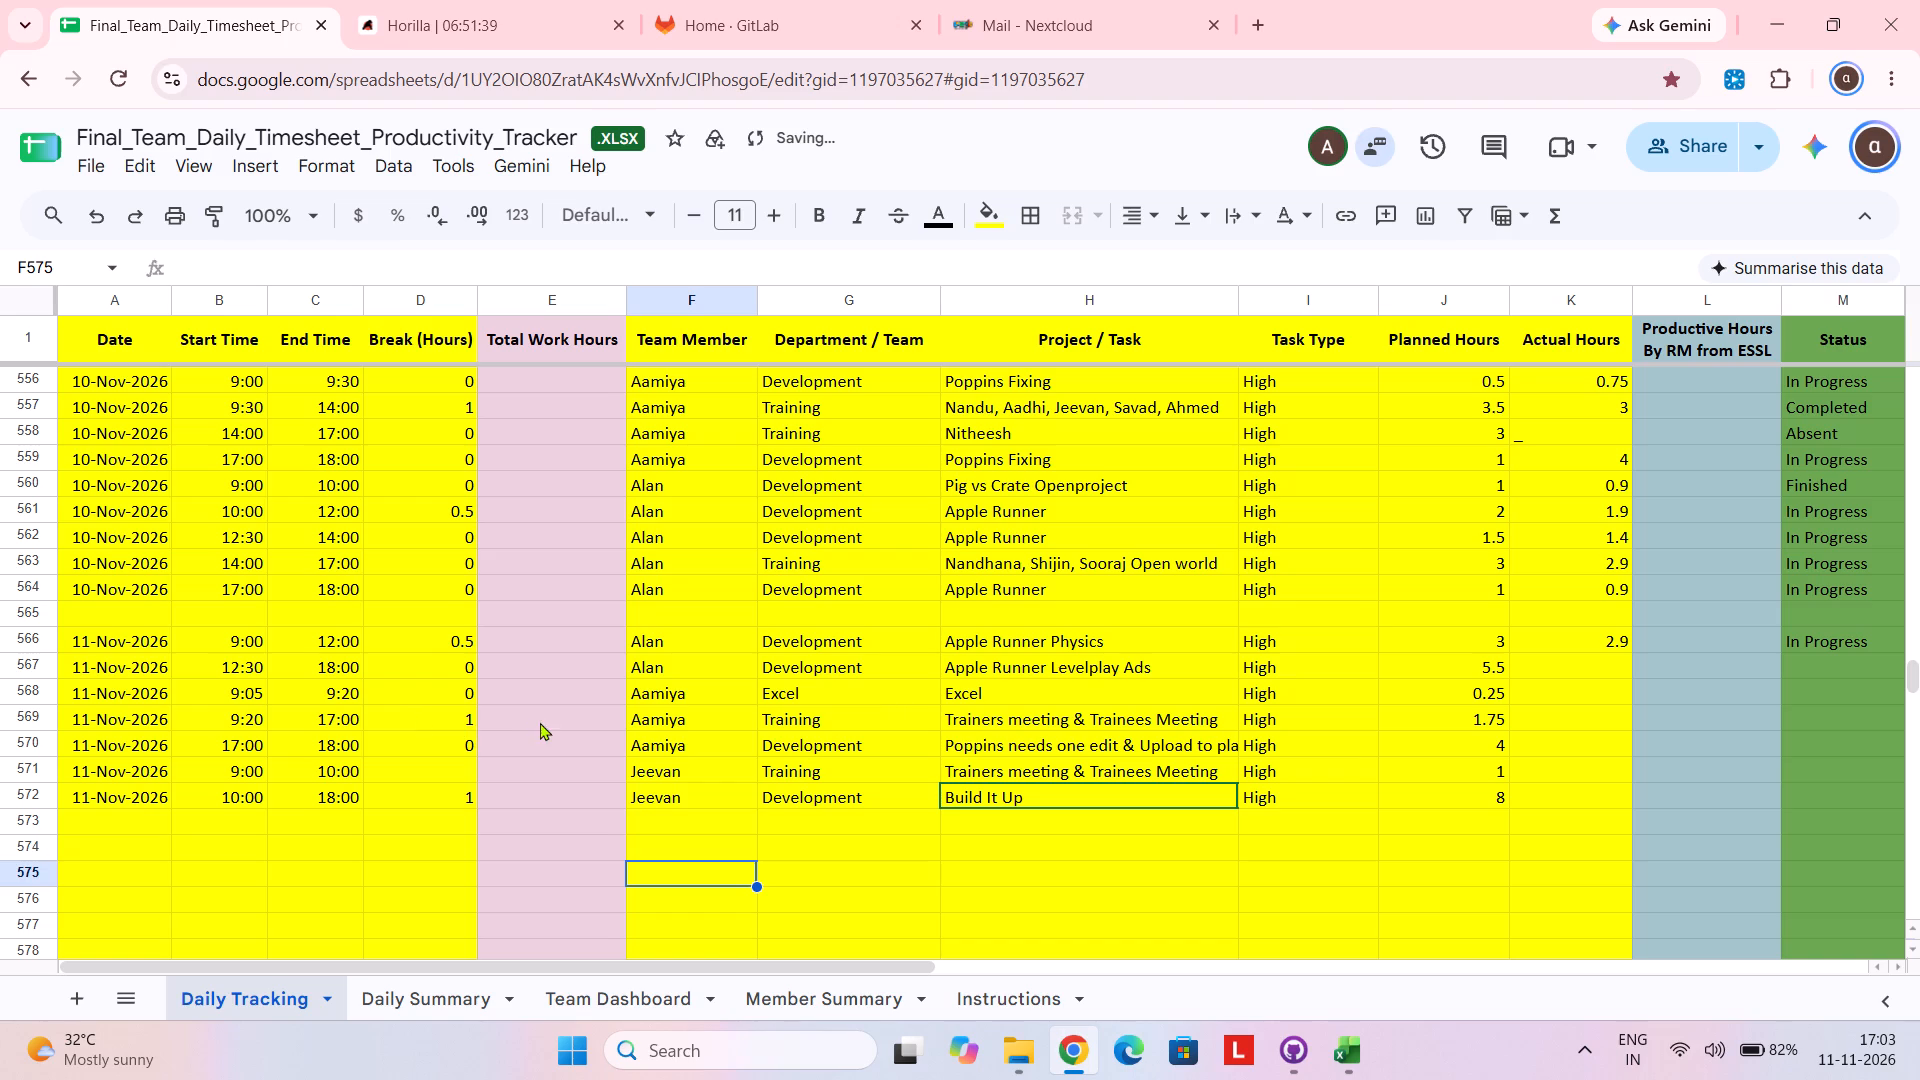
Edit the Project / Task text in H569, removing "Trainers meeting &" and adding "&" after "Trainees Meeting".
left_click(1127, 720)
double_click(1127, 720)
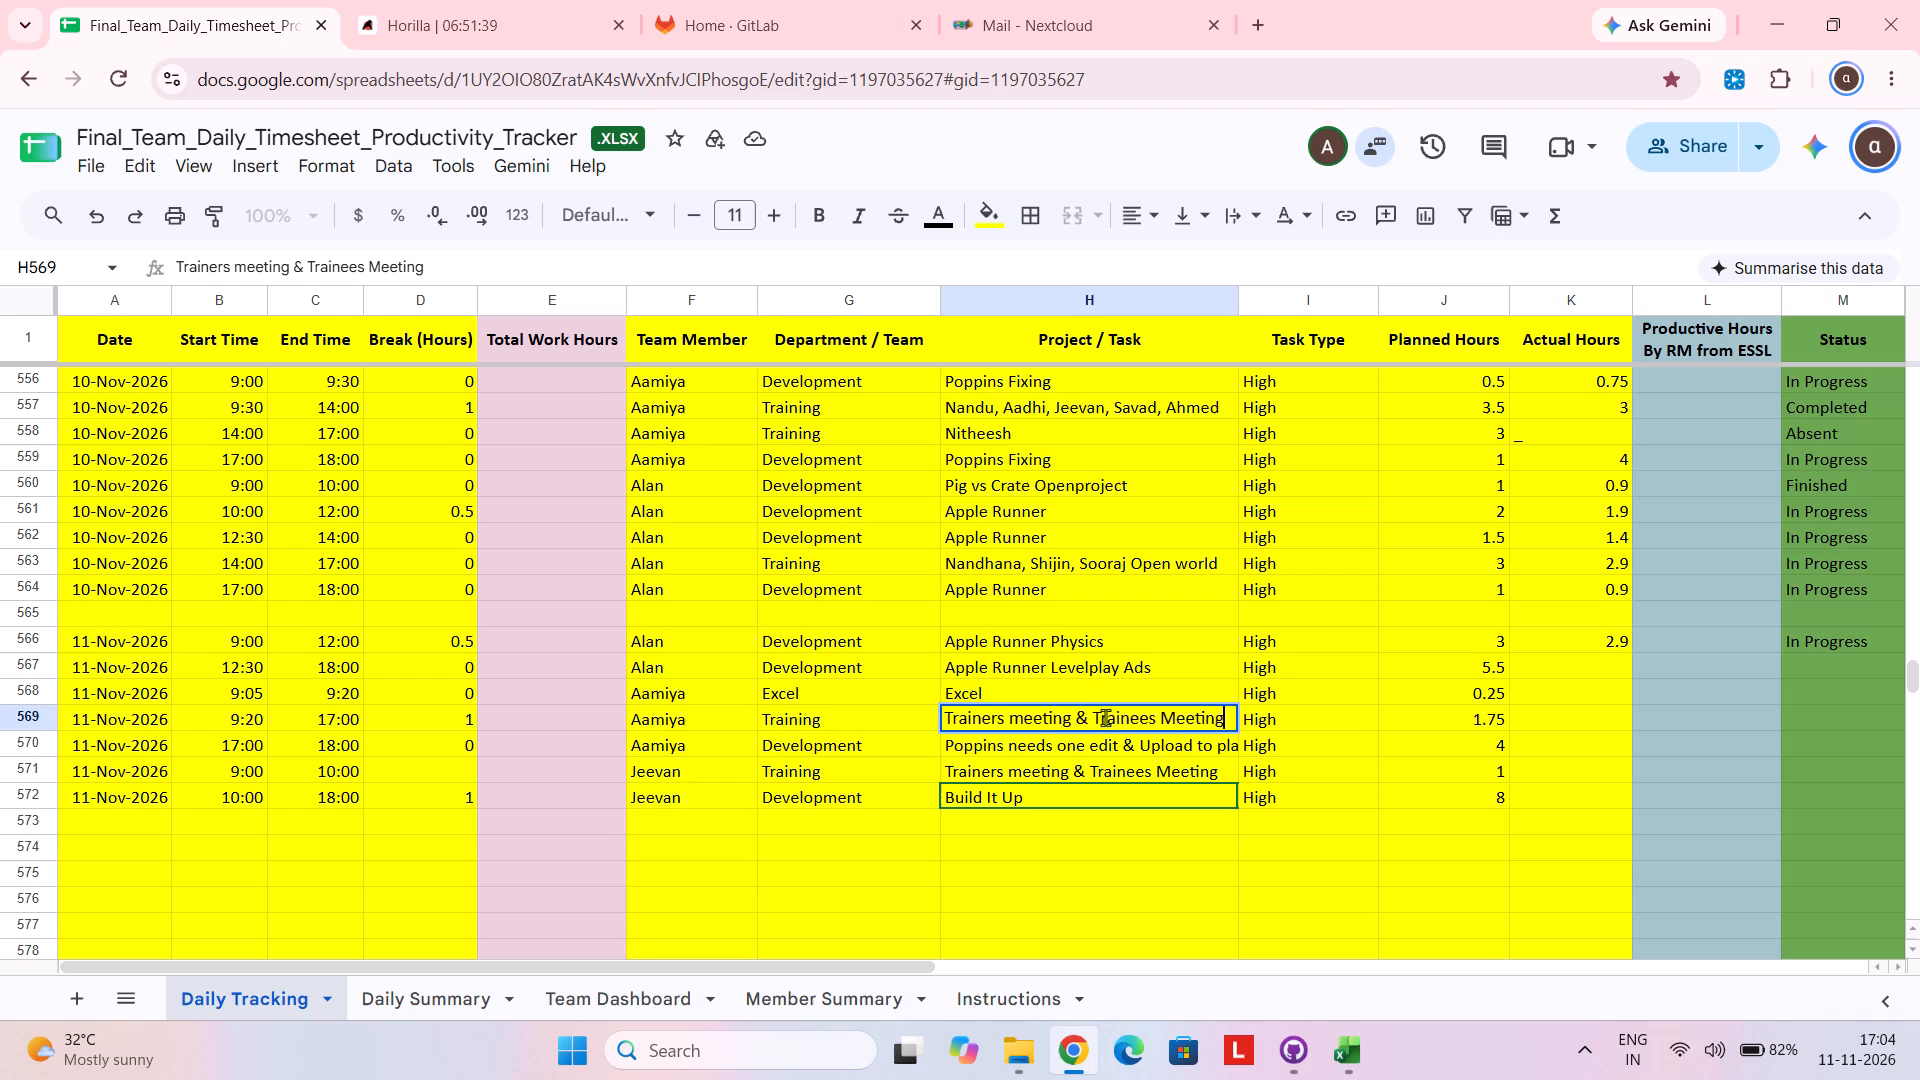
left_click_drag(1096, 723, 936, 725)
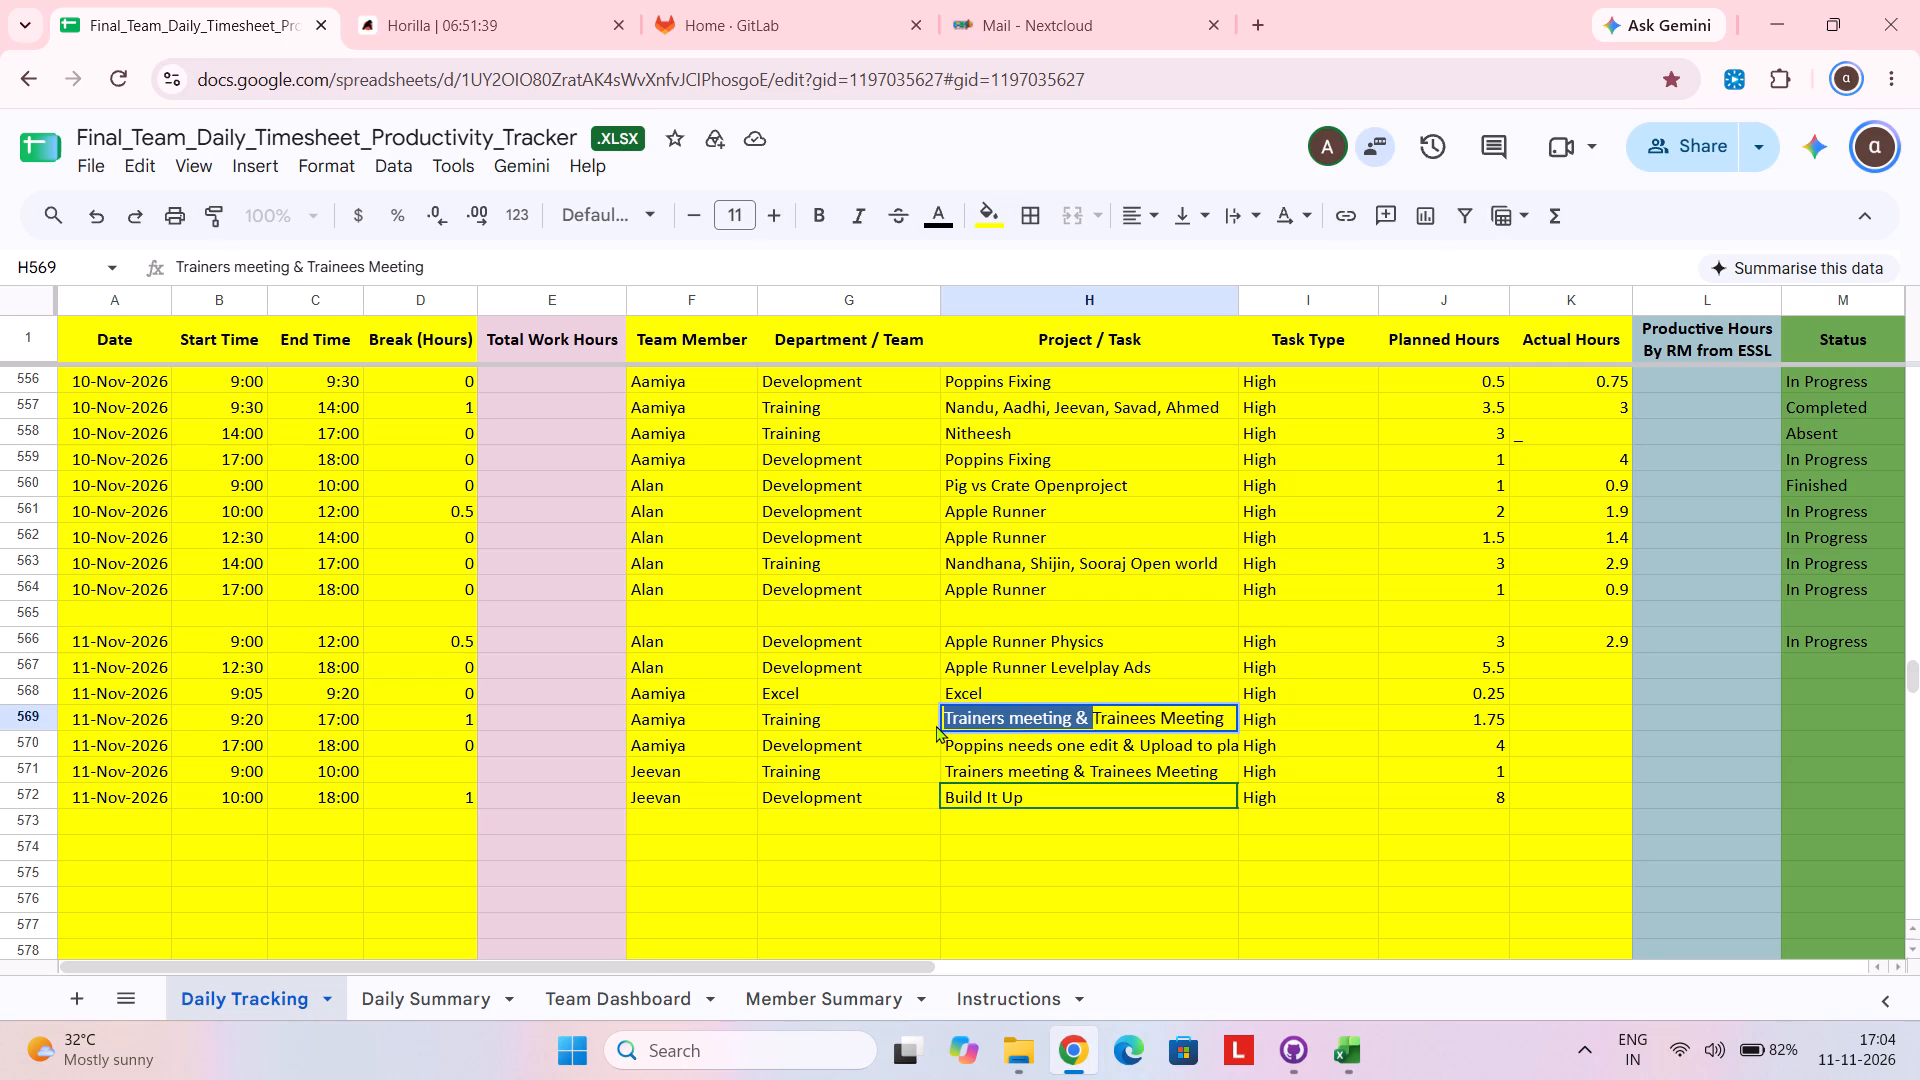
key("BackSpace")
key("Right")
key("Right")
key("Right")
key("Right")
key("Right")
key("Right")
key("Right")
key("Right")
key("Right")
key("Right")
key("Right")
key("Right")
key("Right")
key("Right")
key("Right")
key("Right")
key("Right")
key("Right")
key("Right")
key("Right")
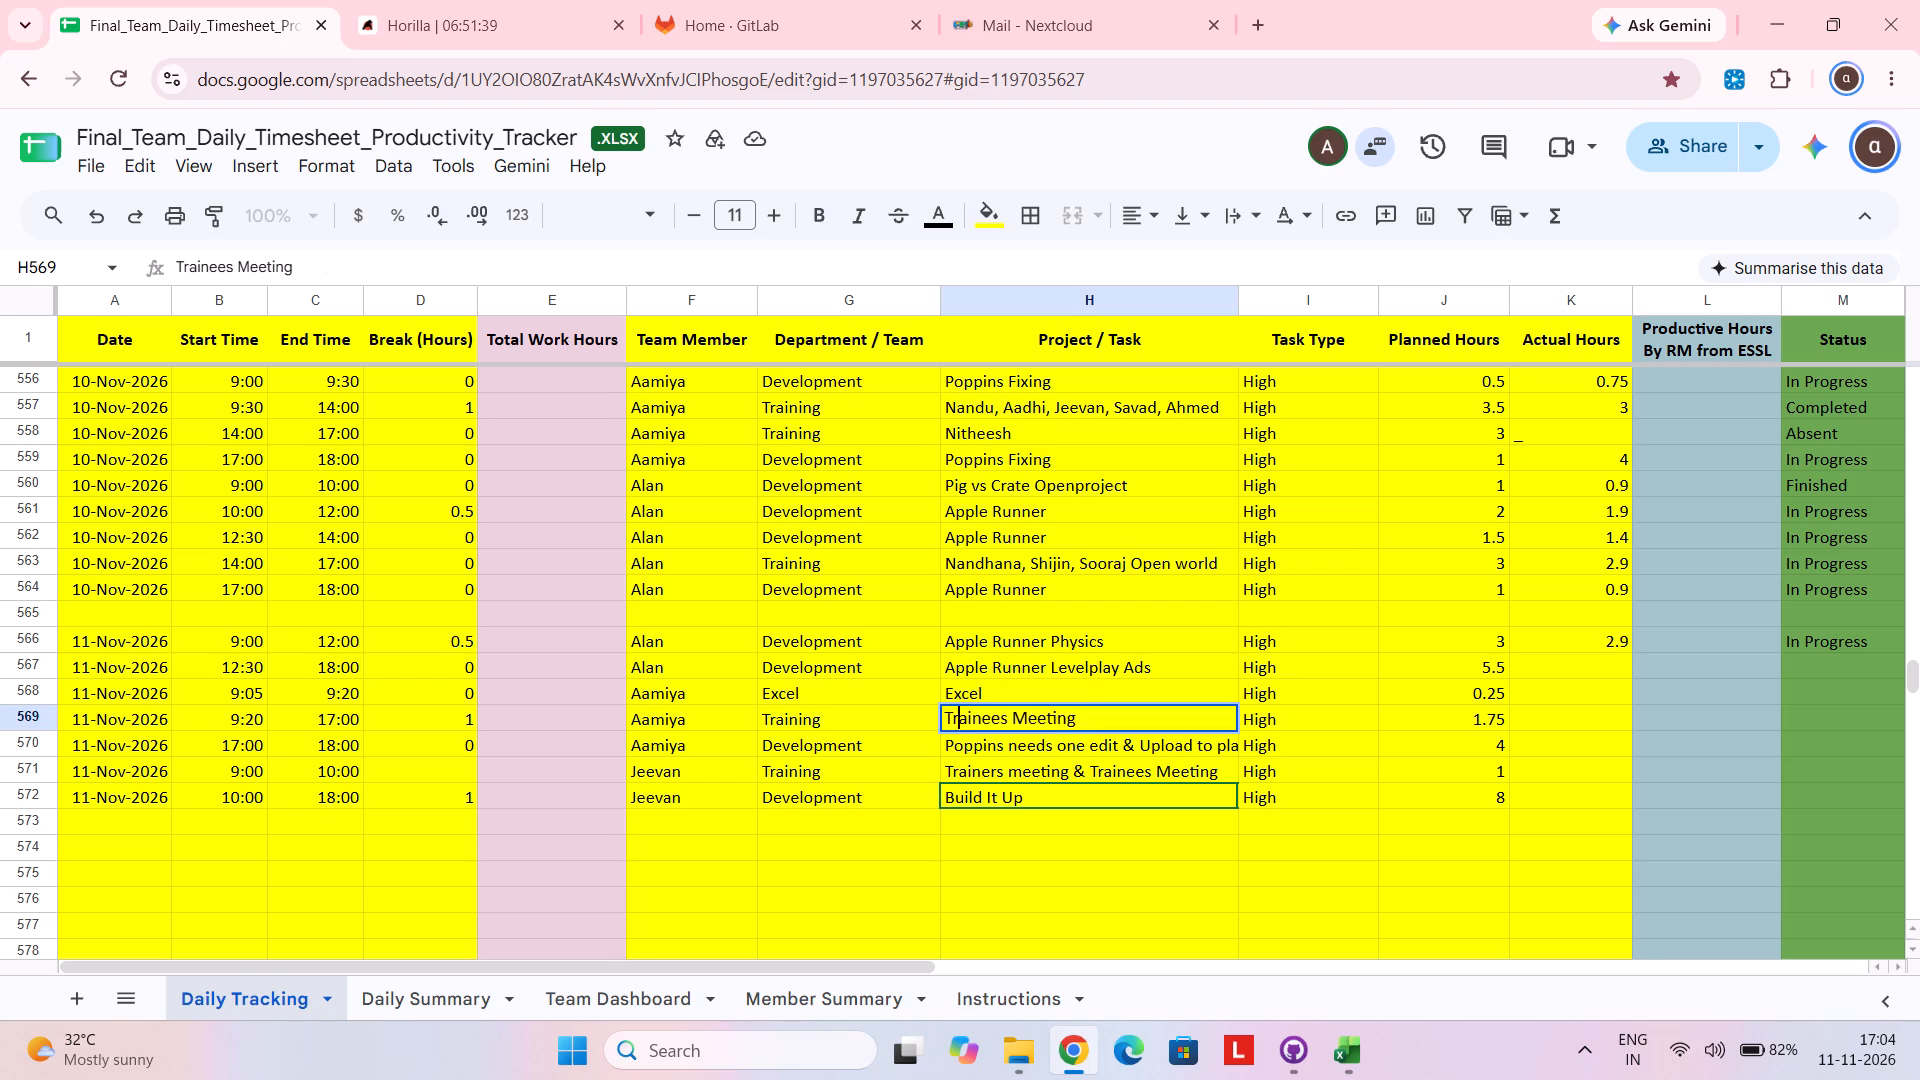
key("space")
type("&")
key("space")
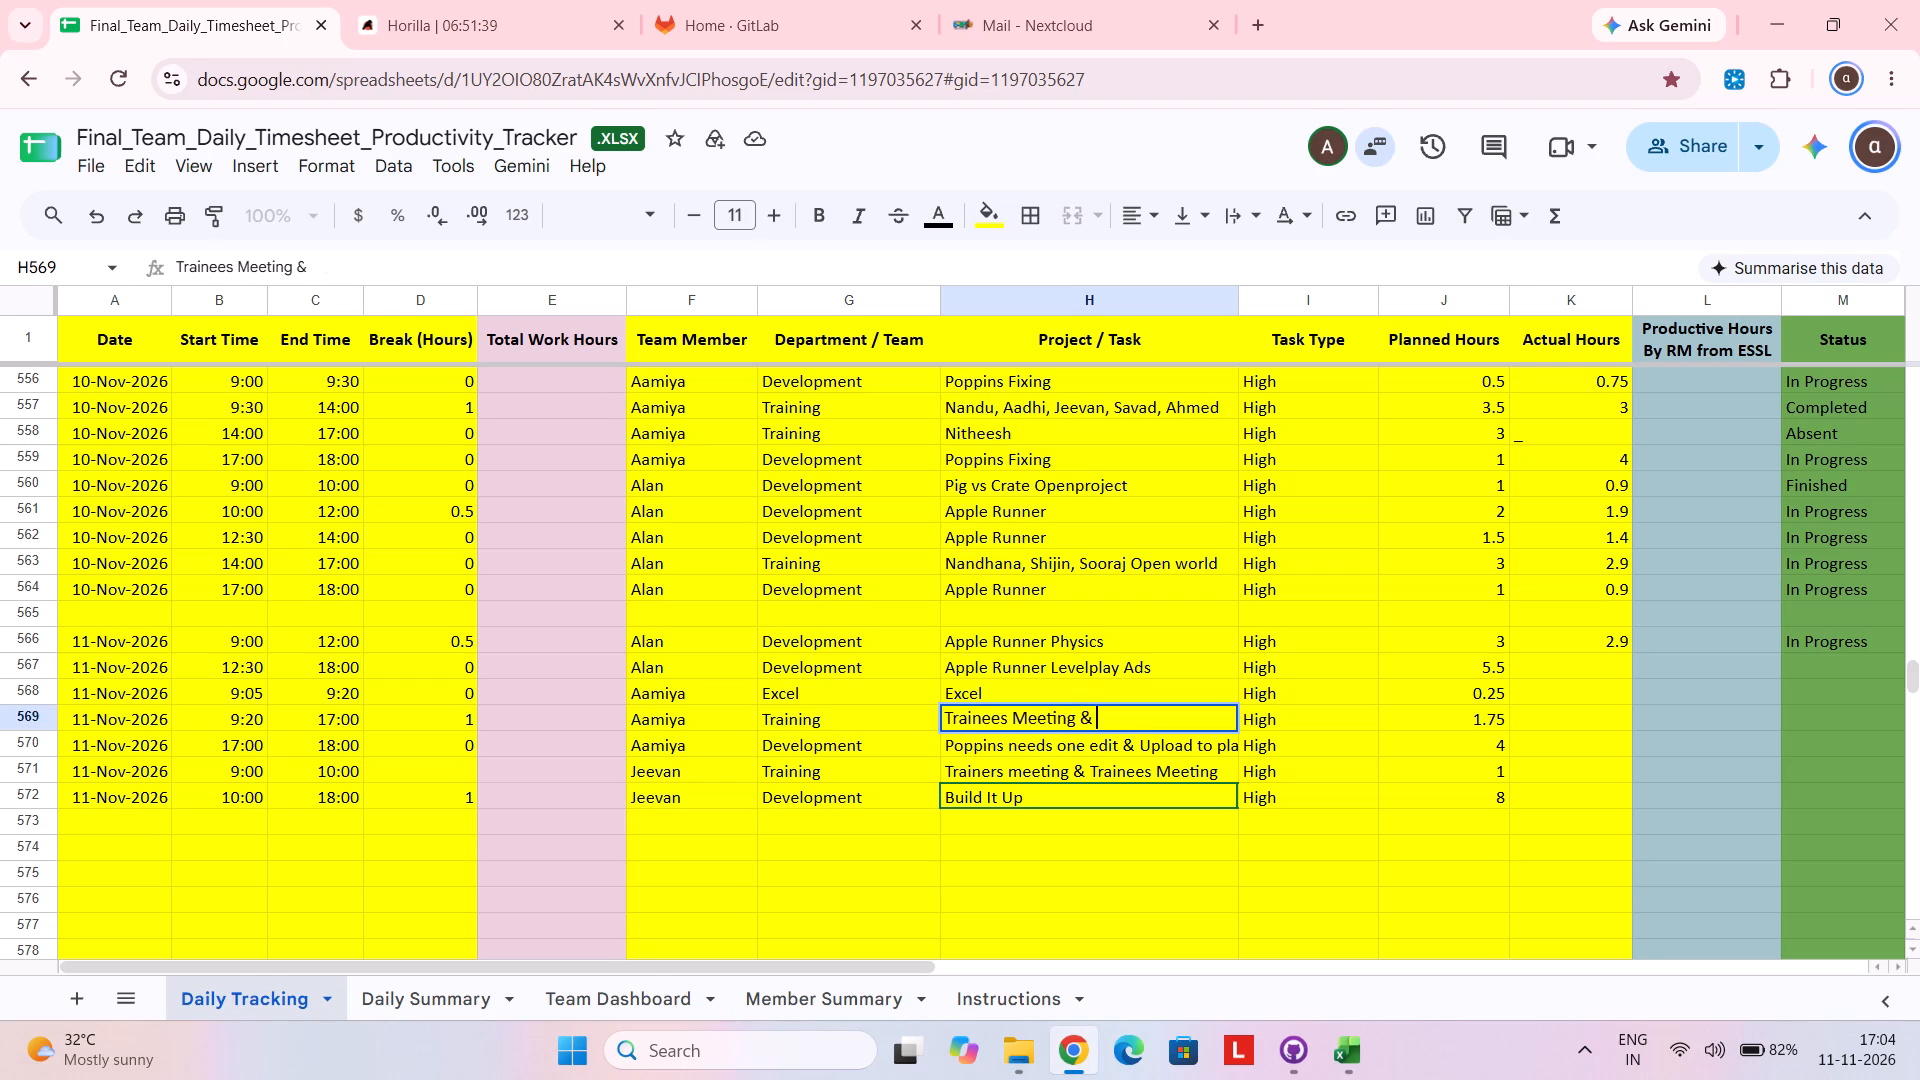
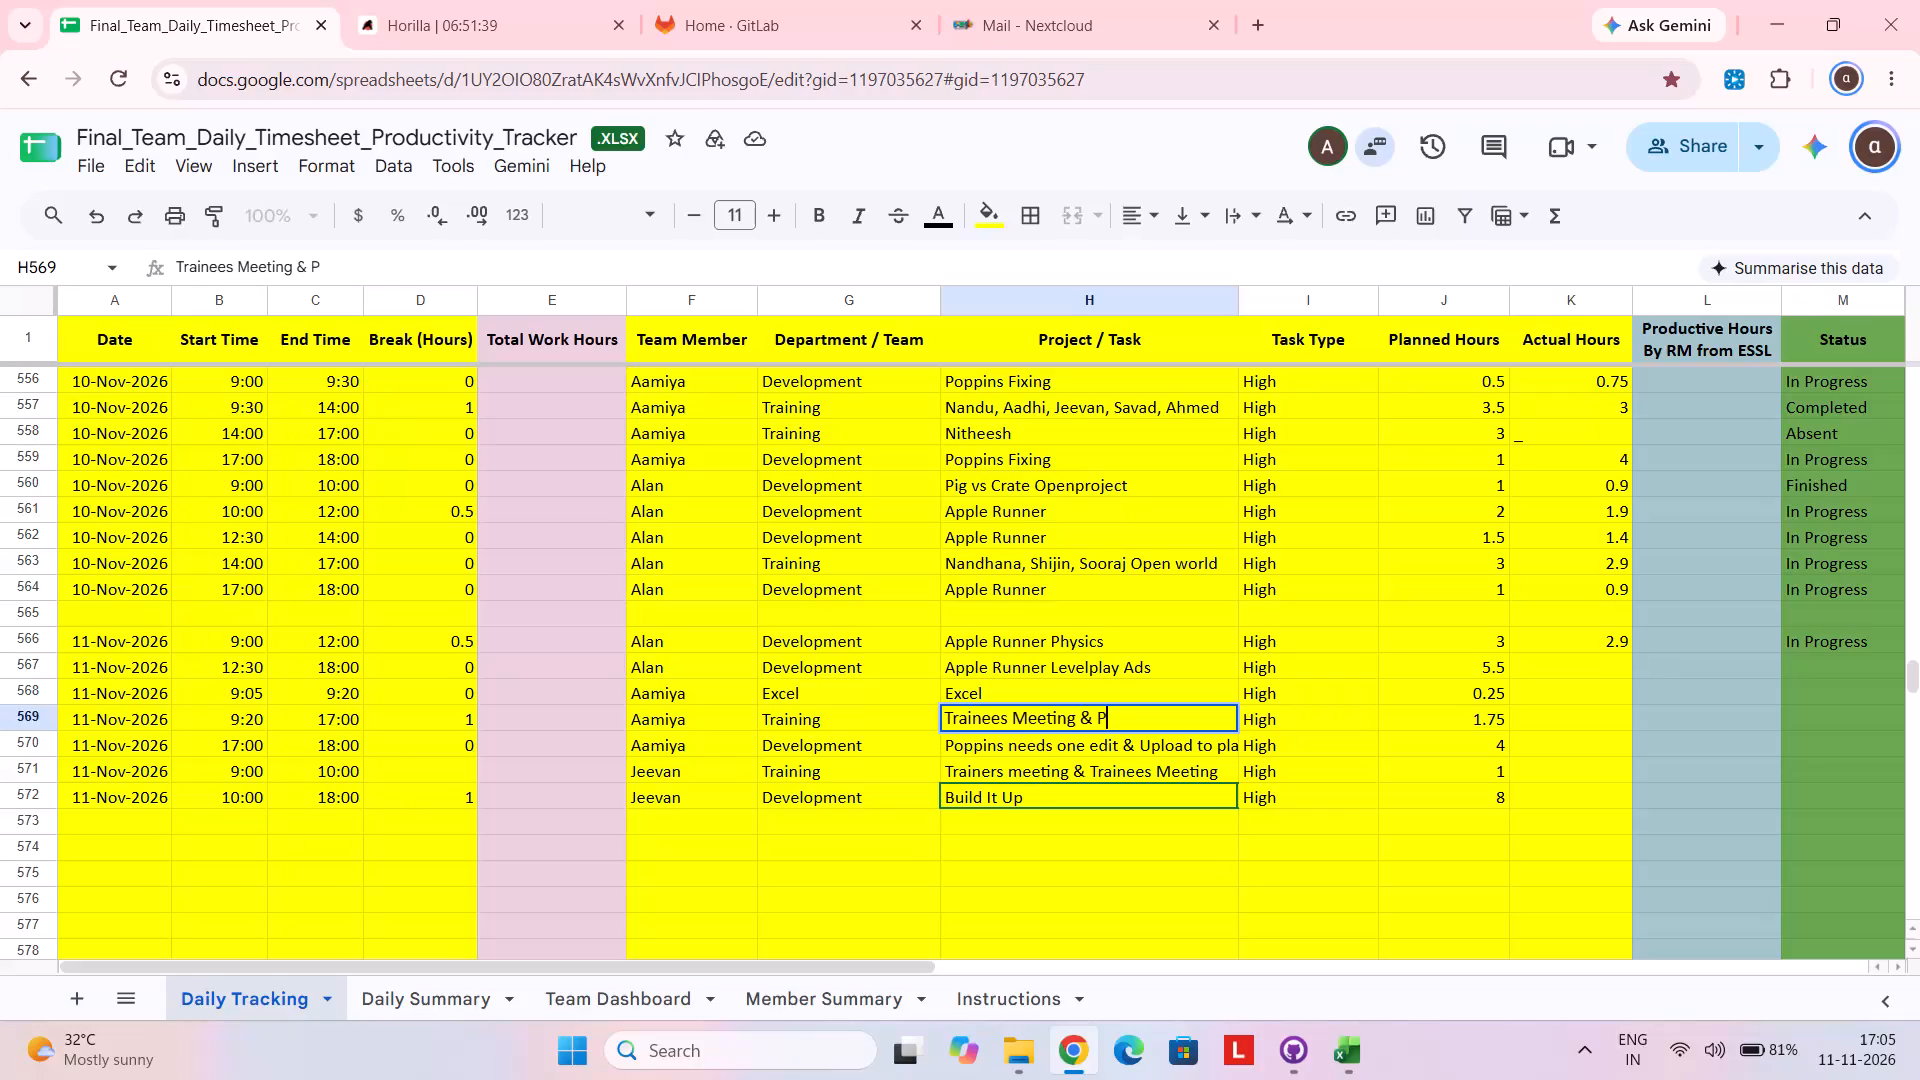
Finish the Project / Task text in H569 by adding "Presentation", making it "Trainees Meeting & Presentation".
type("resentation")
key("Right")
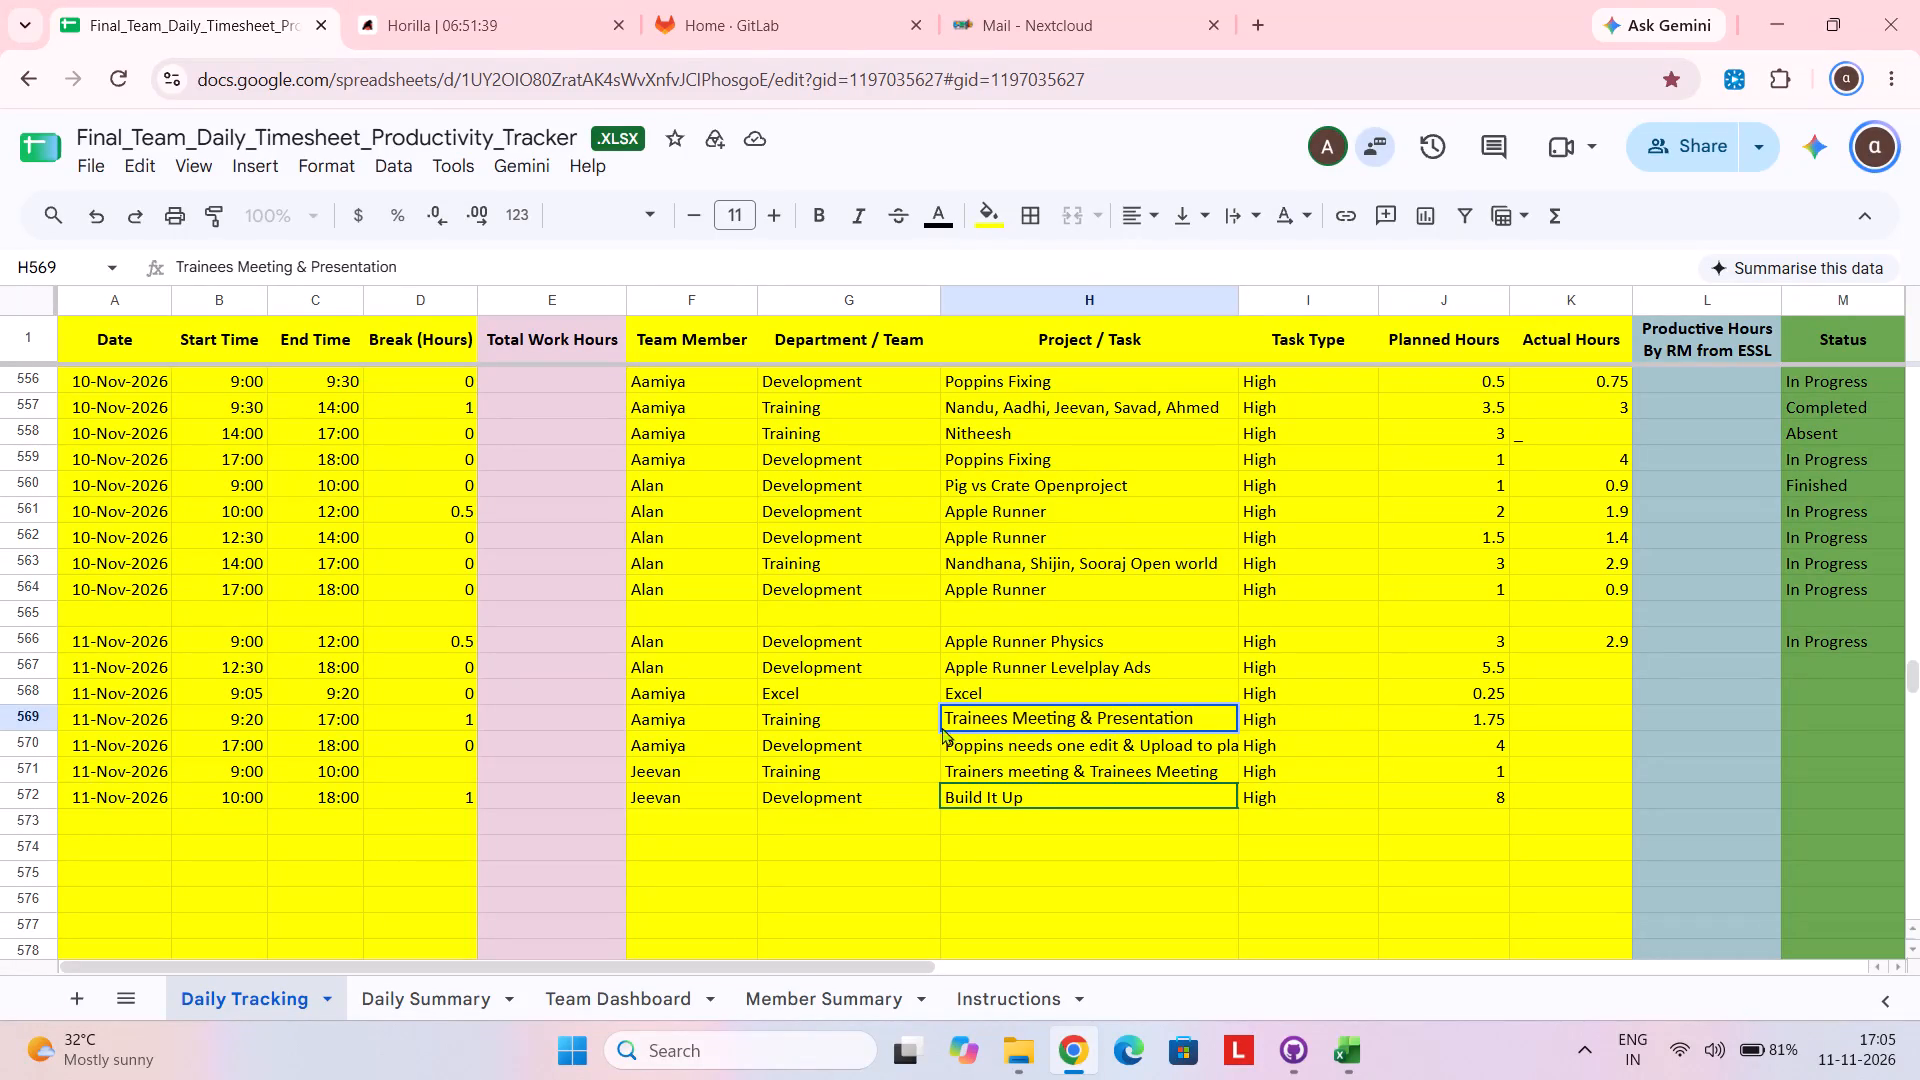
Set Planned Hours for Aamiya's Poppins edit entry in row 570 to 1.
left_click(1467, 722)
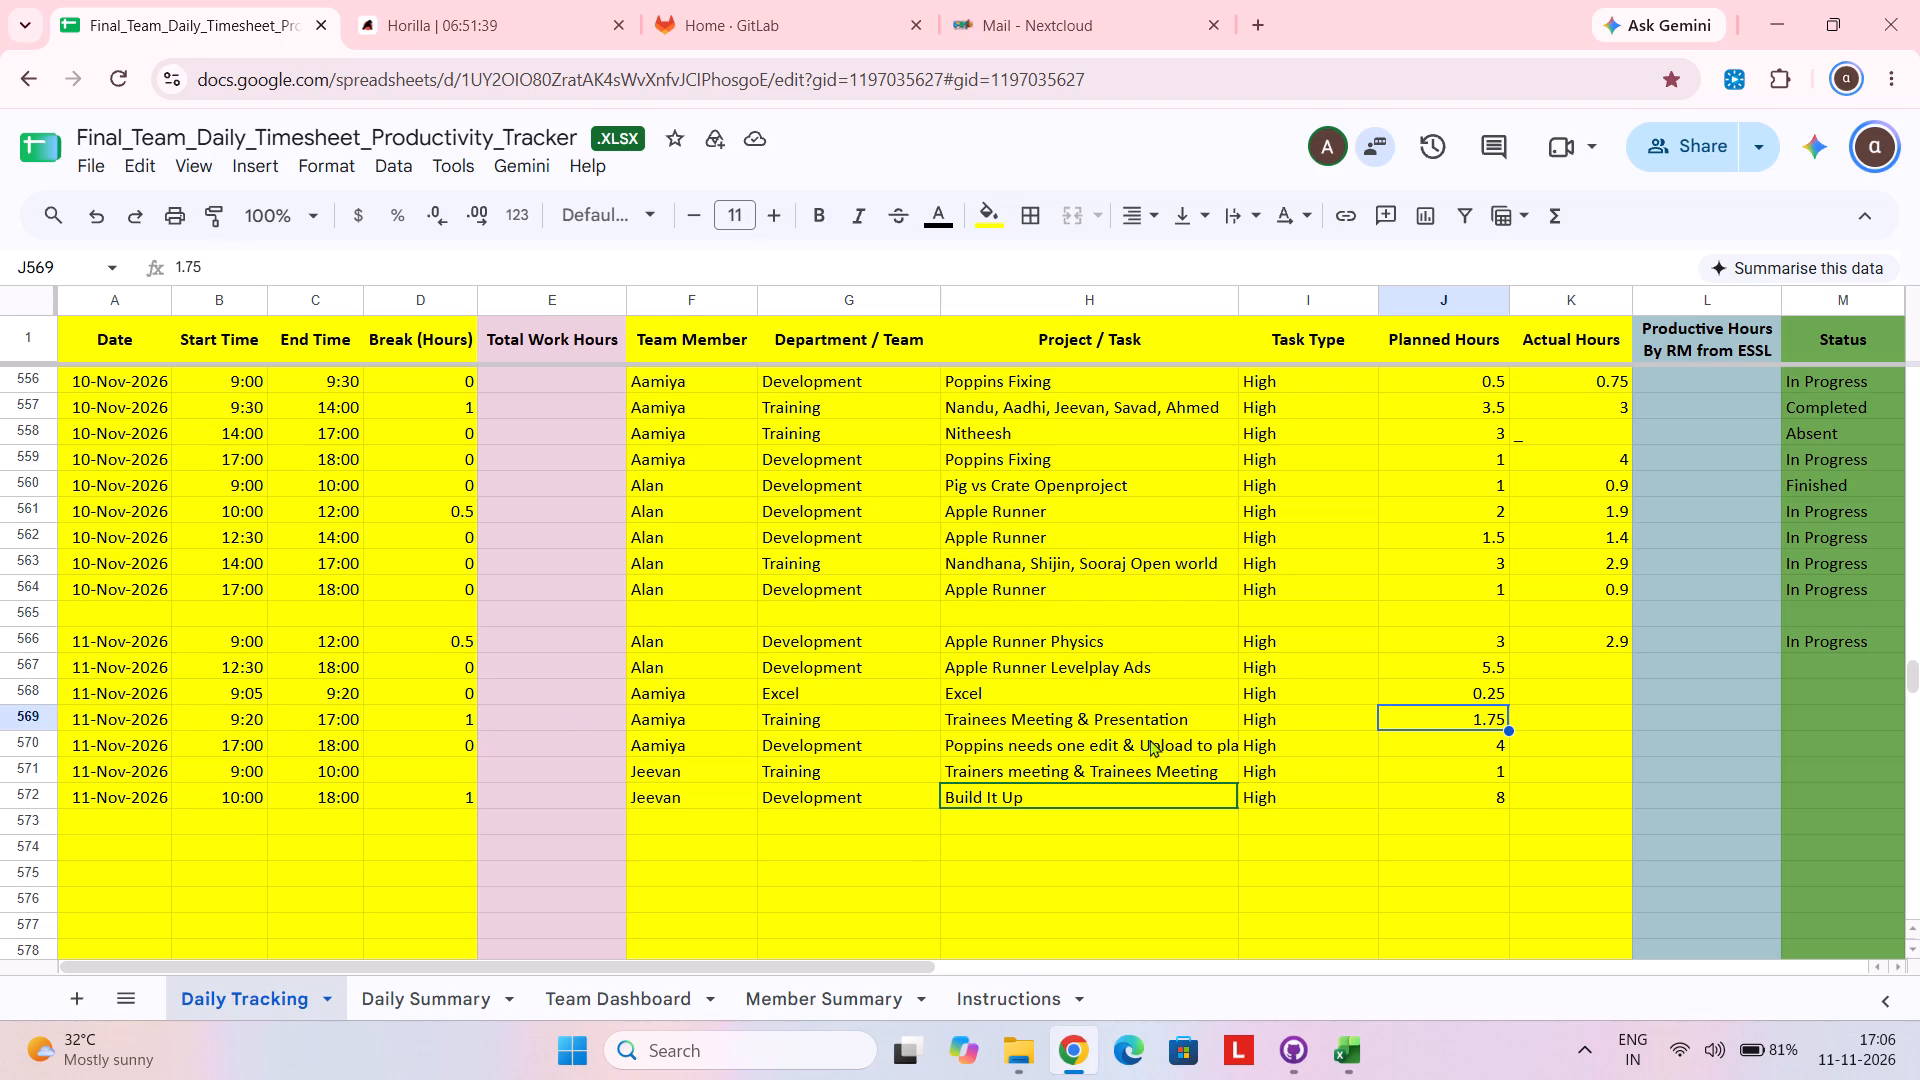
left_click(1424, 742)
key("1")
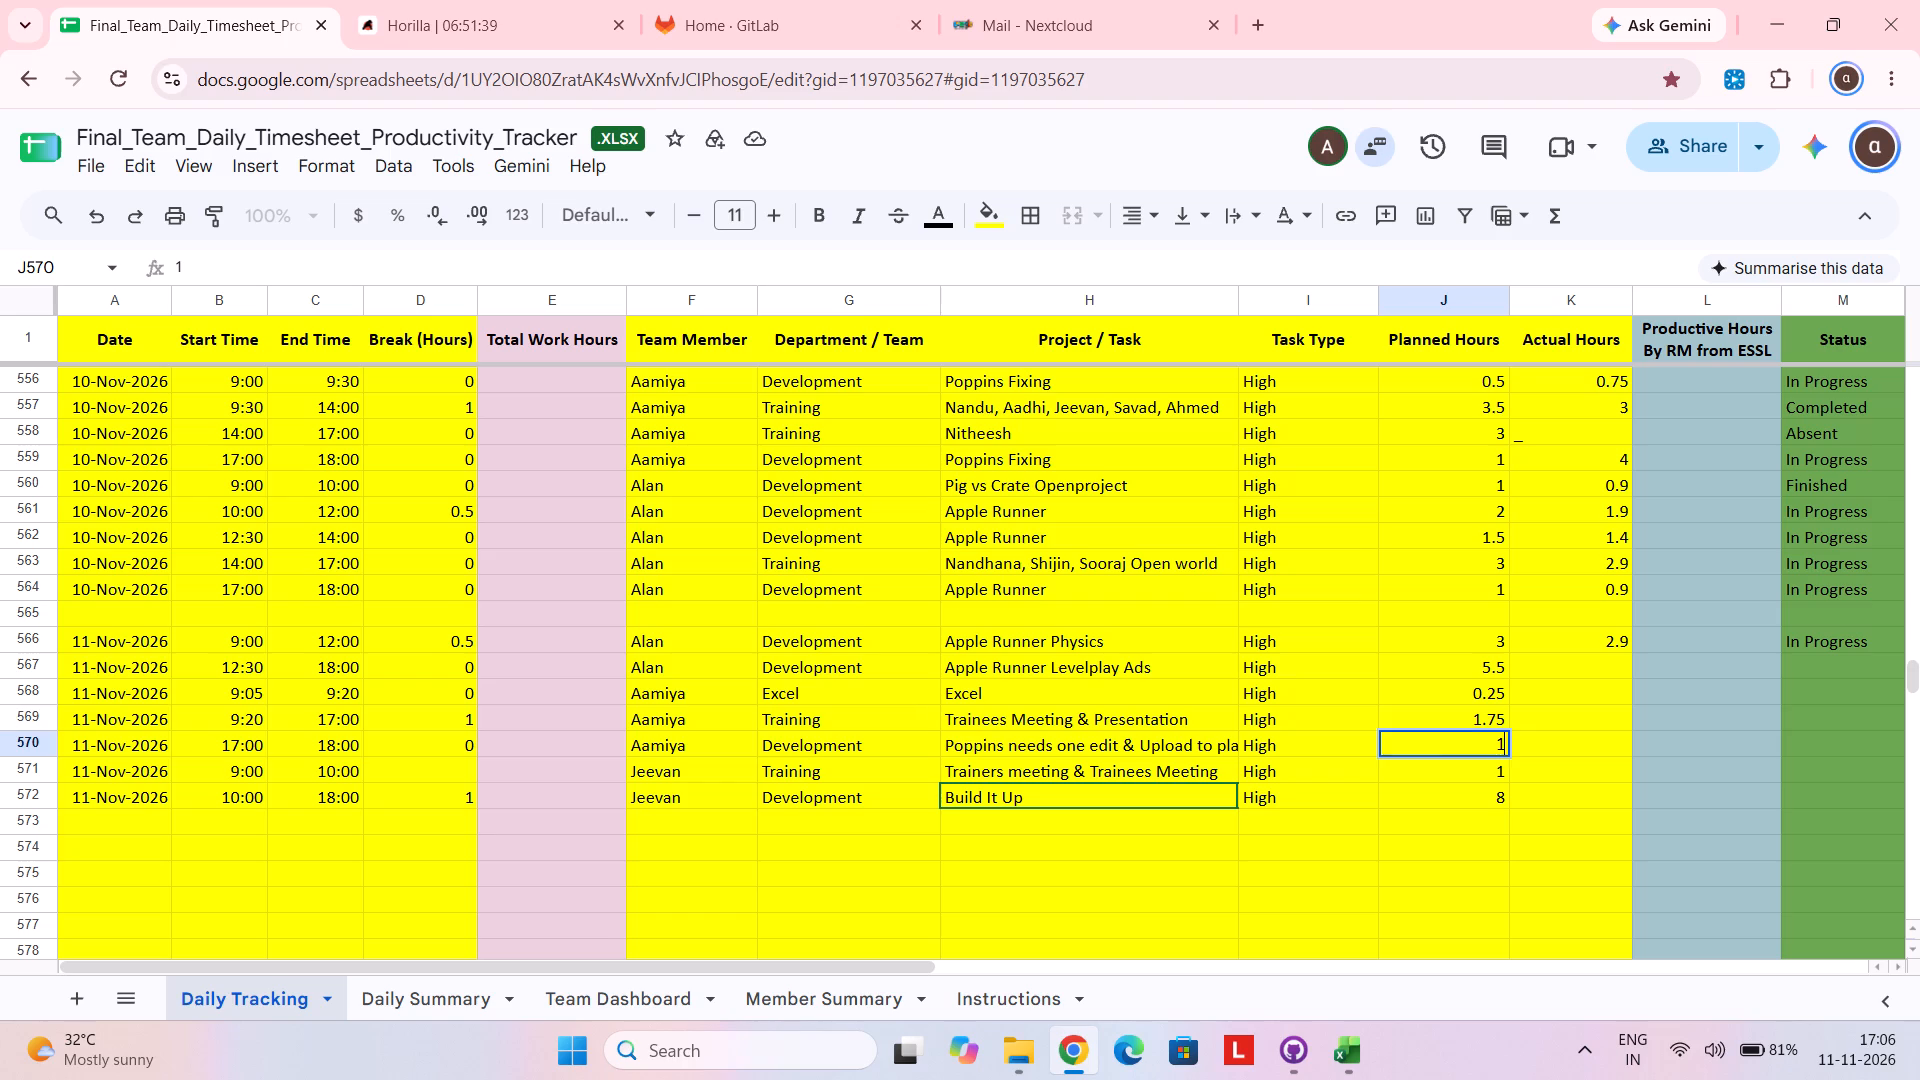
key("Up")
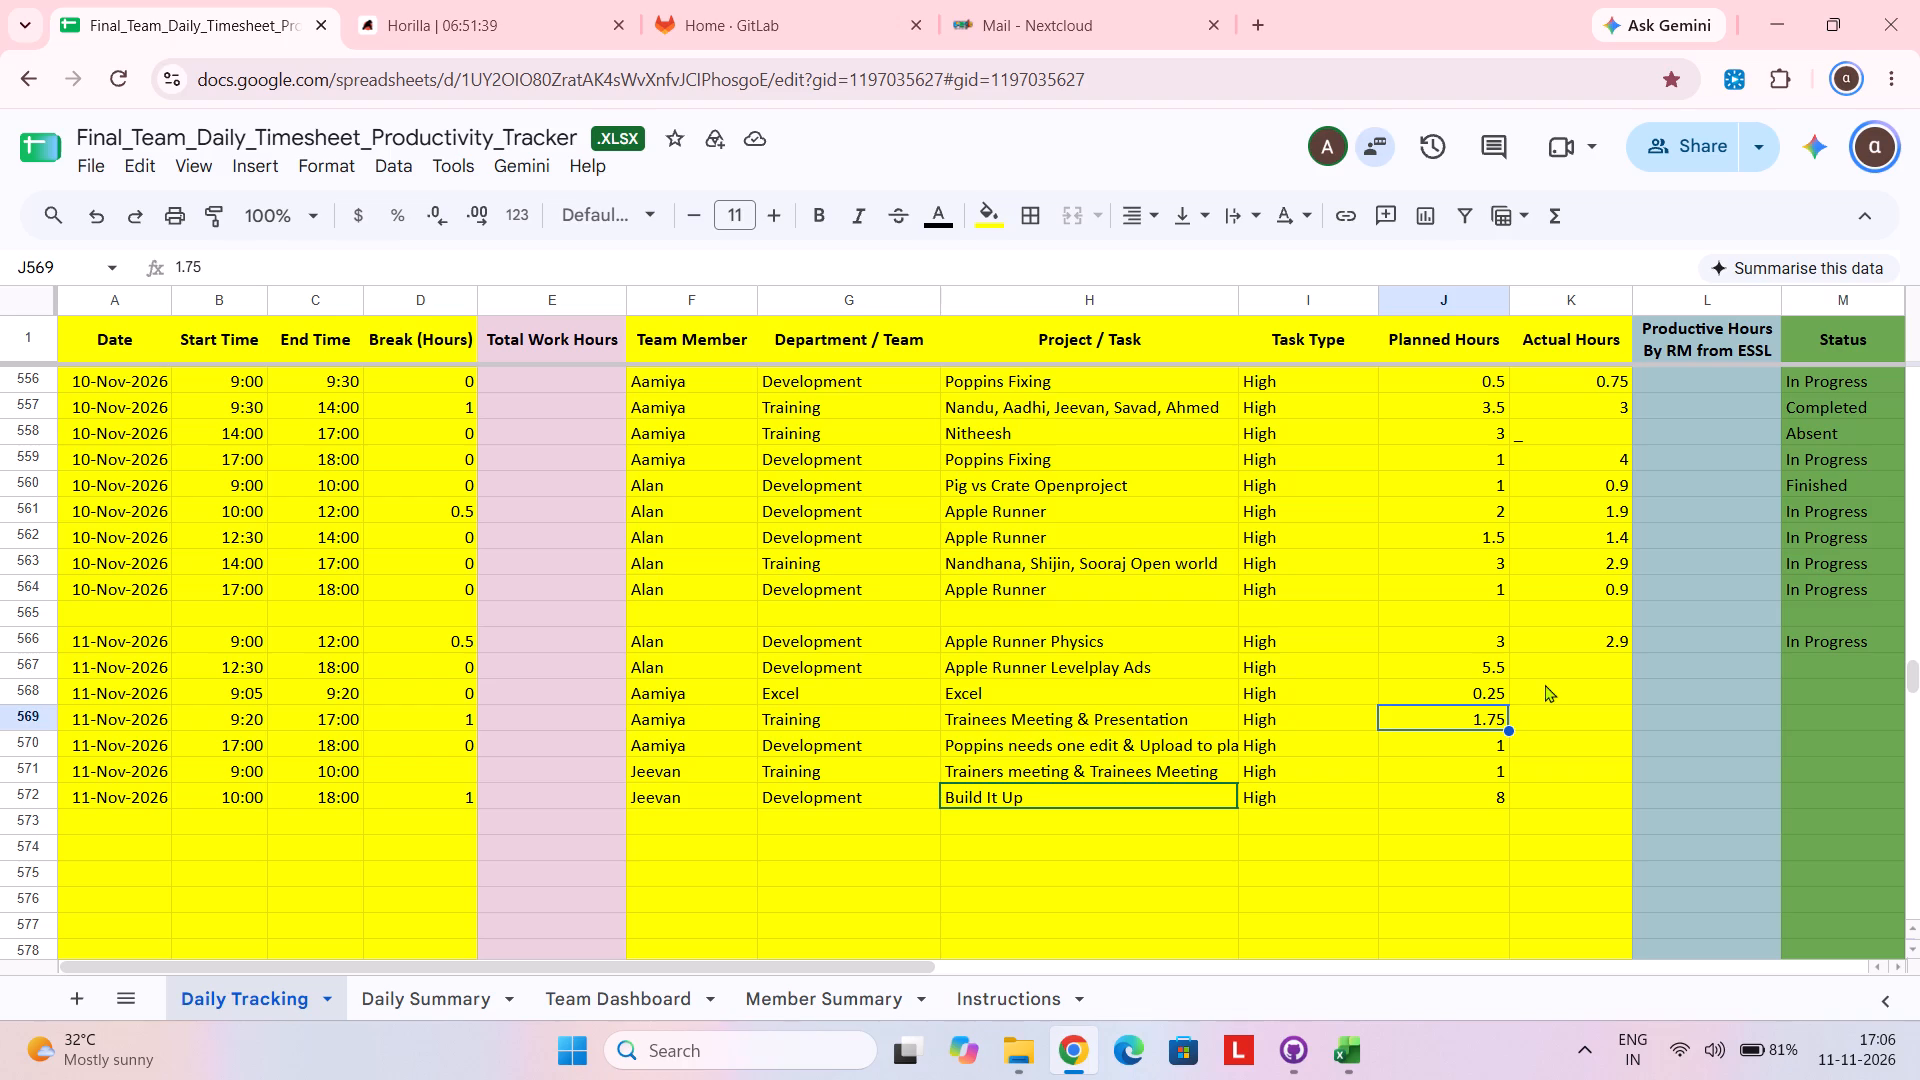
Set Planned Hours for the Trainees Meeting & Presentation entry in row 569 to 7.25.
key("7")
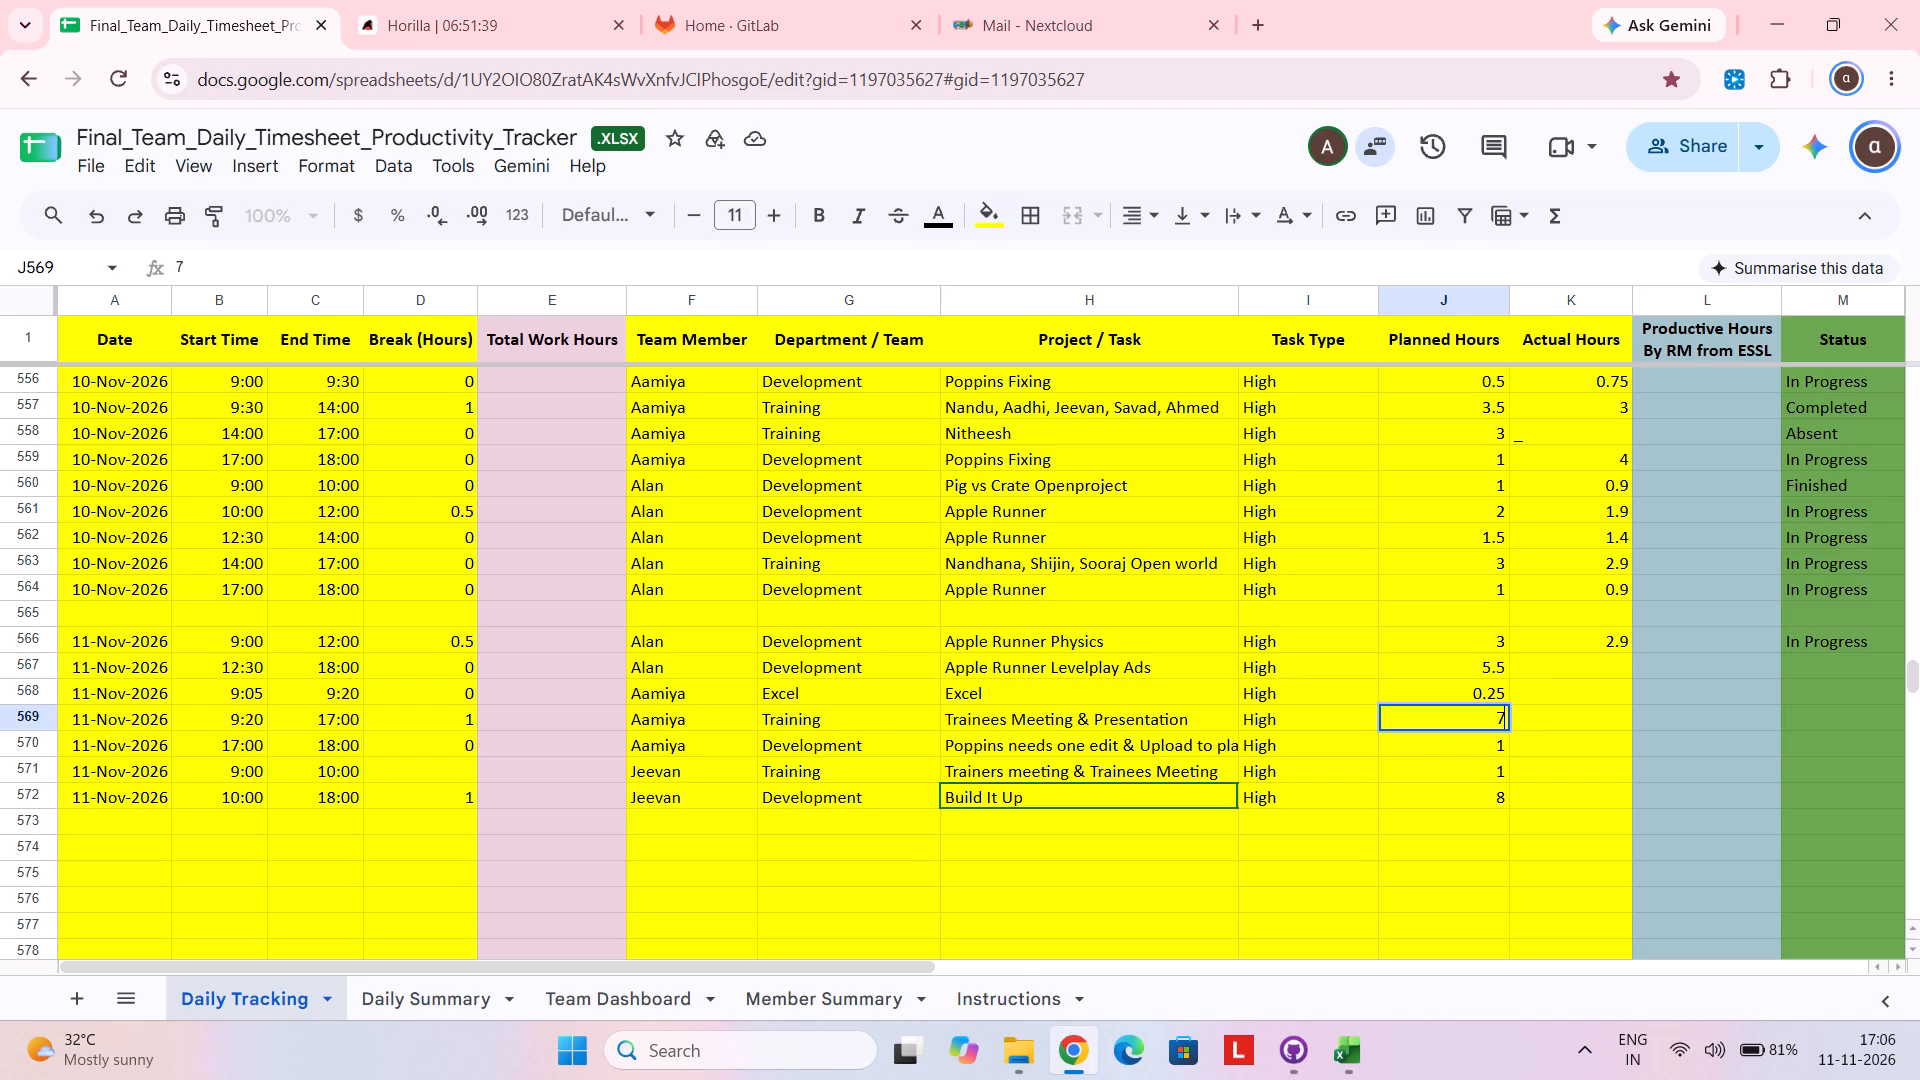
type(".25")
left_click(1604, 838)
Check the sum of Aamiya's 11-Nov-2026 Planned Hours in J568:J570, switching the quick calculation to Sum.
left_click_drag(1468, 696, 1465, 744)
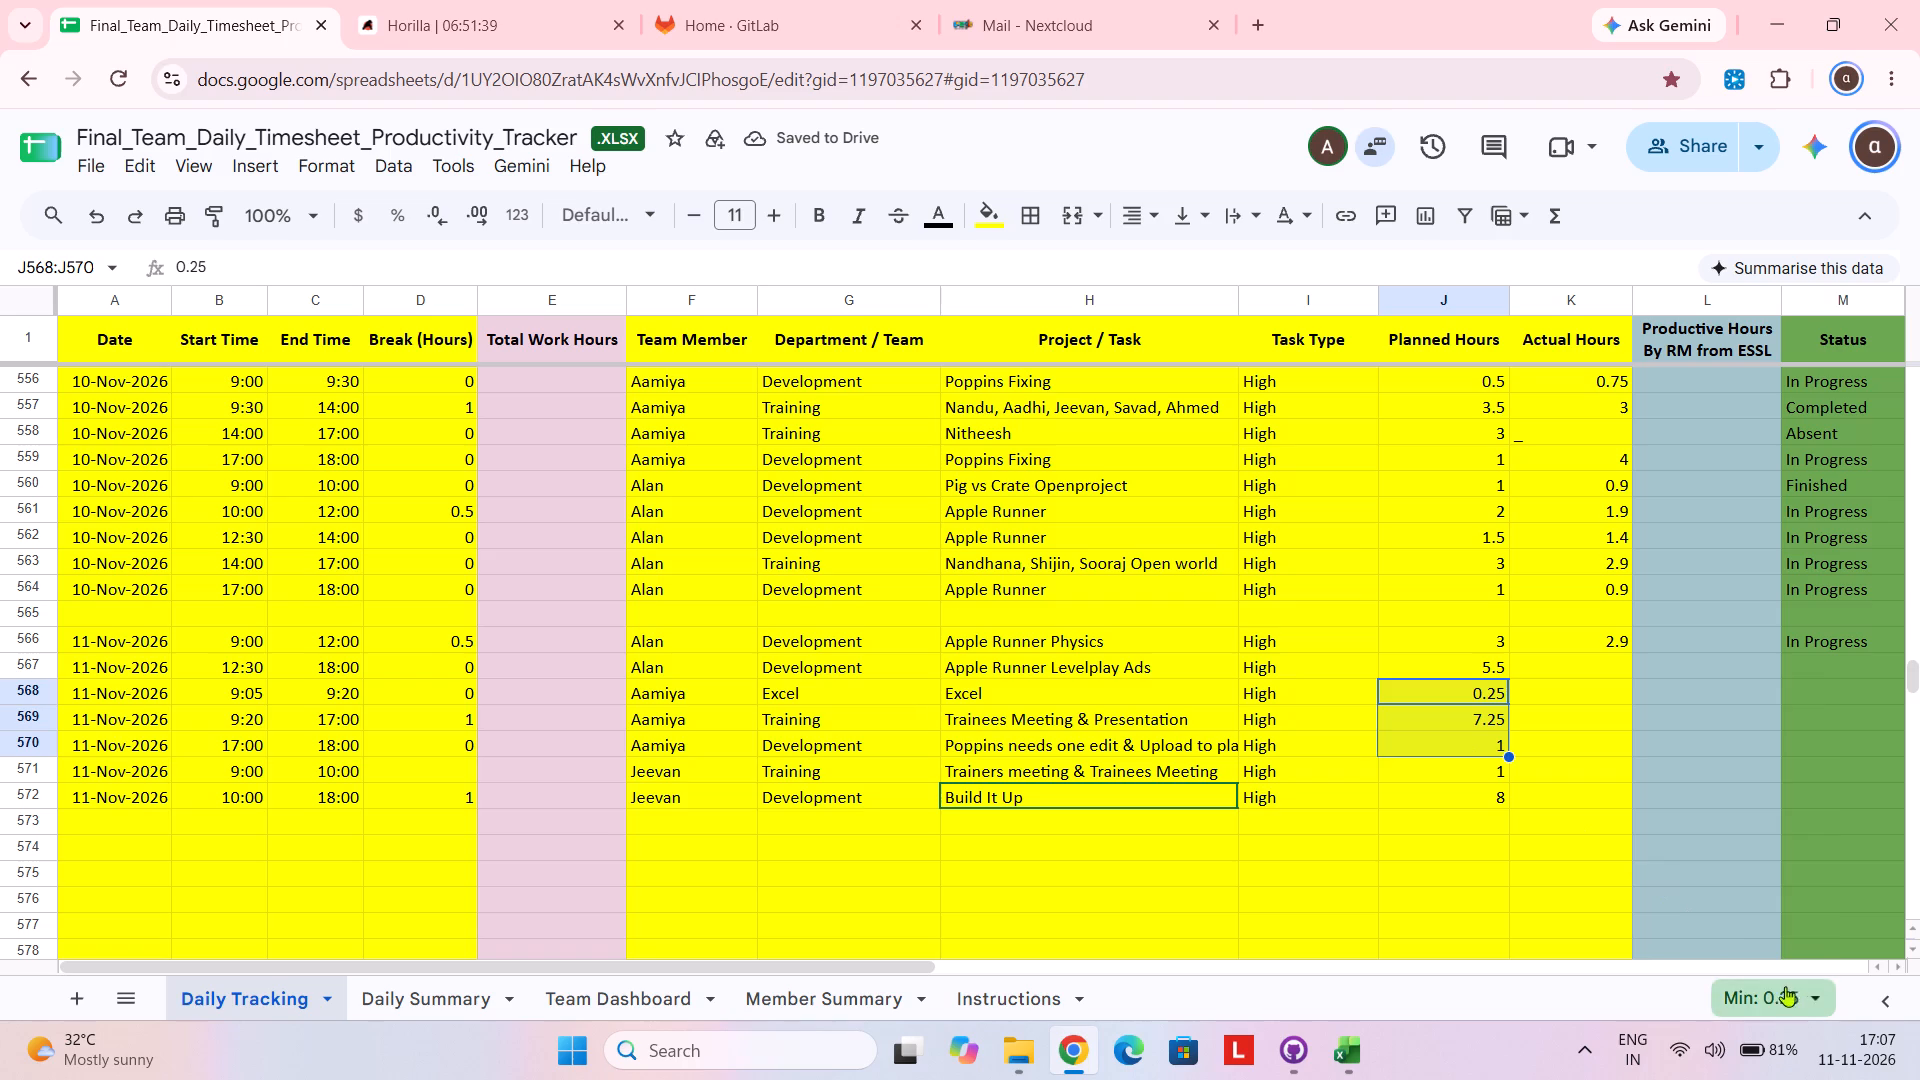
left_click(1798, 995)
left_click(1776, 796)
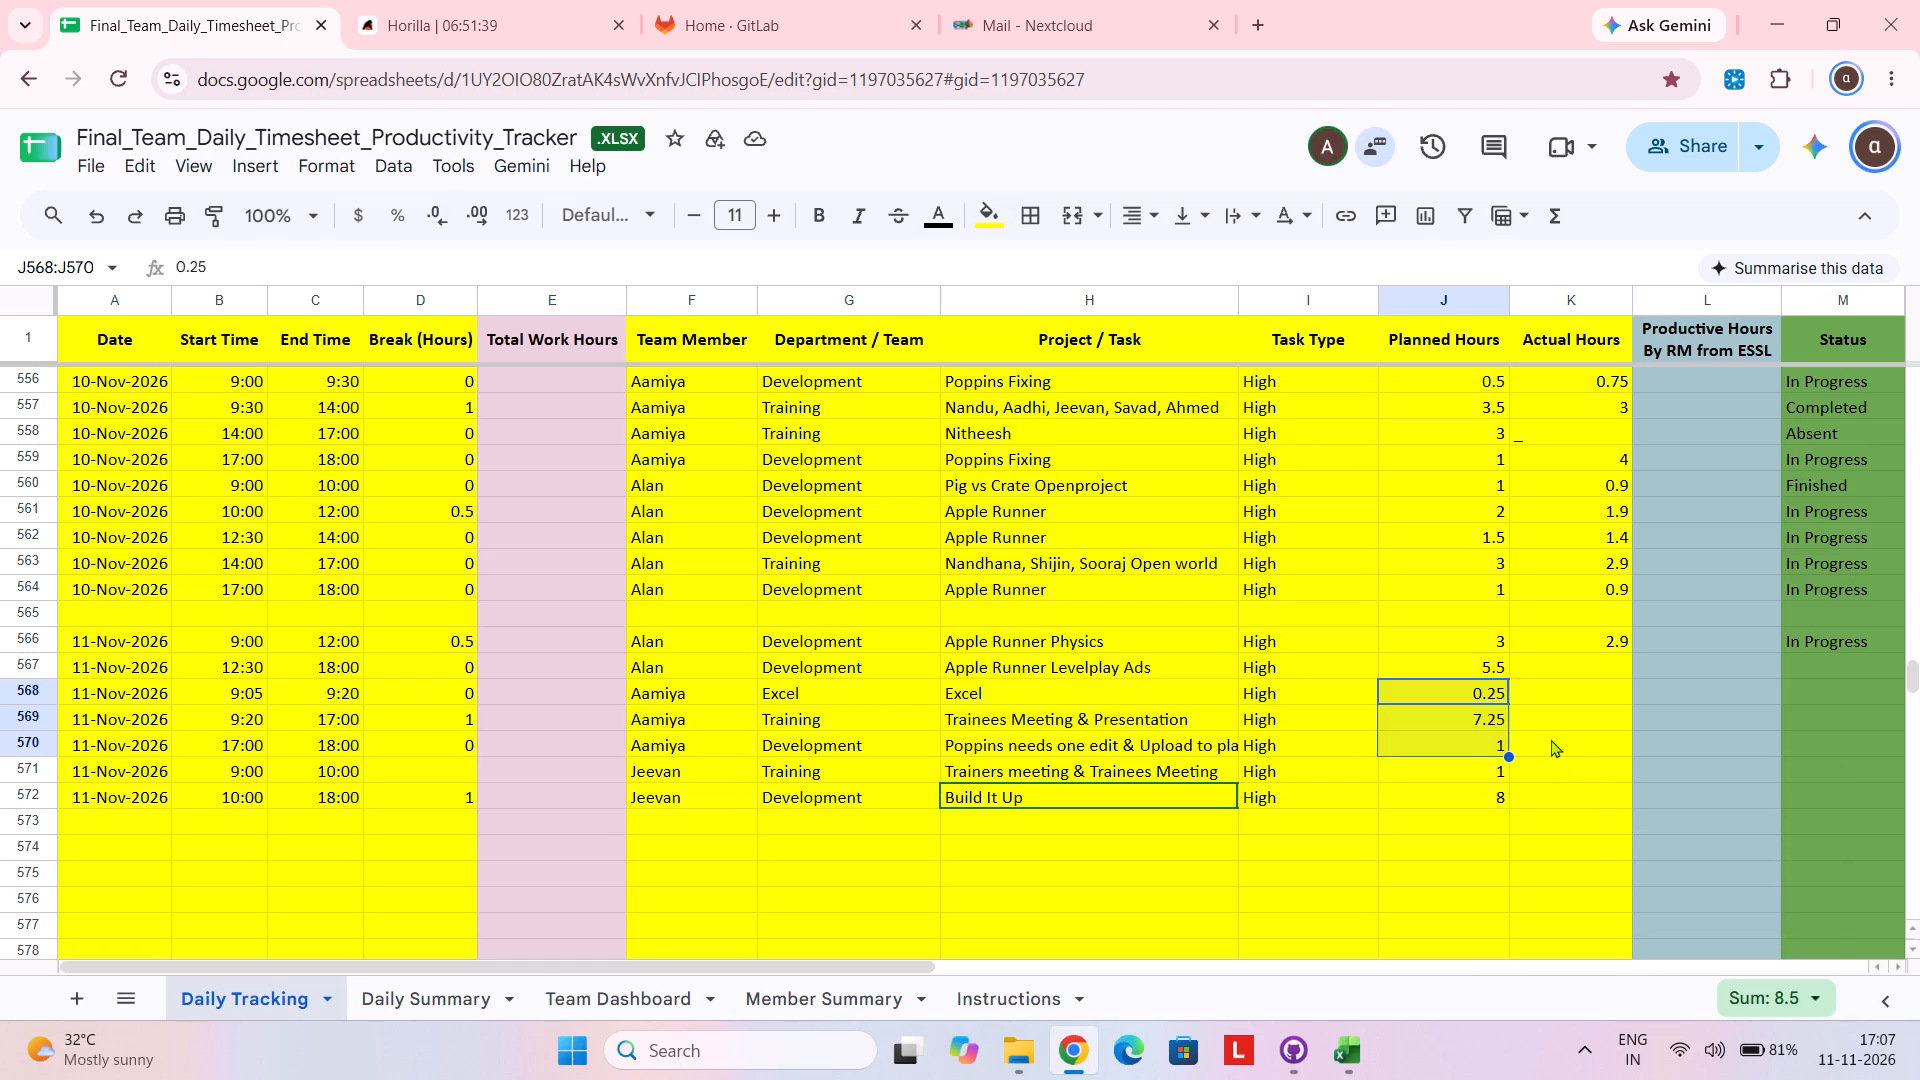
left_click(1551, 745)
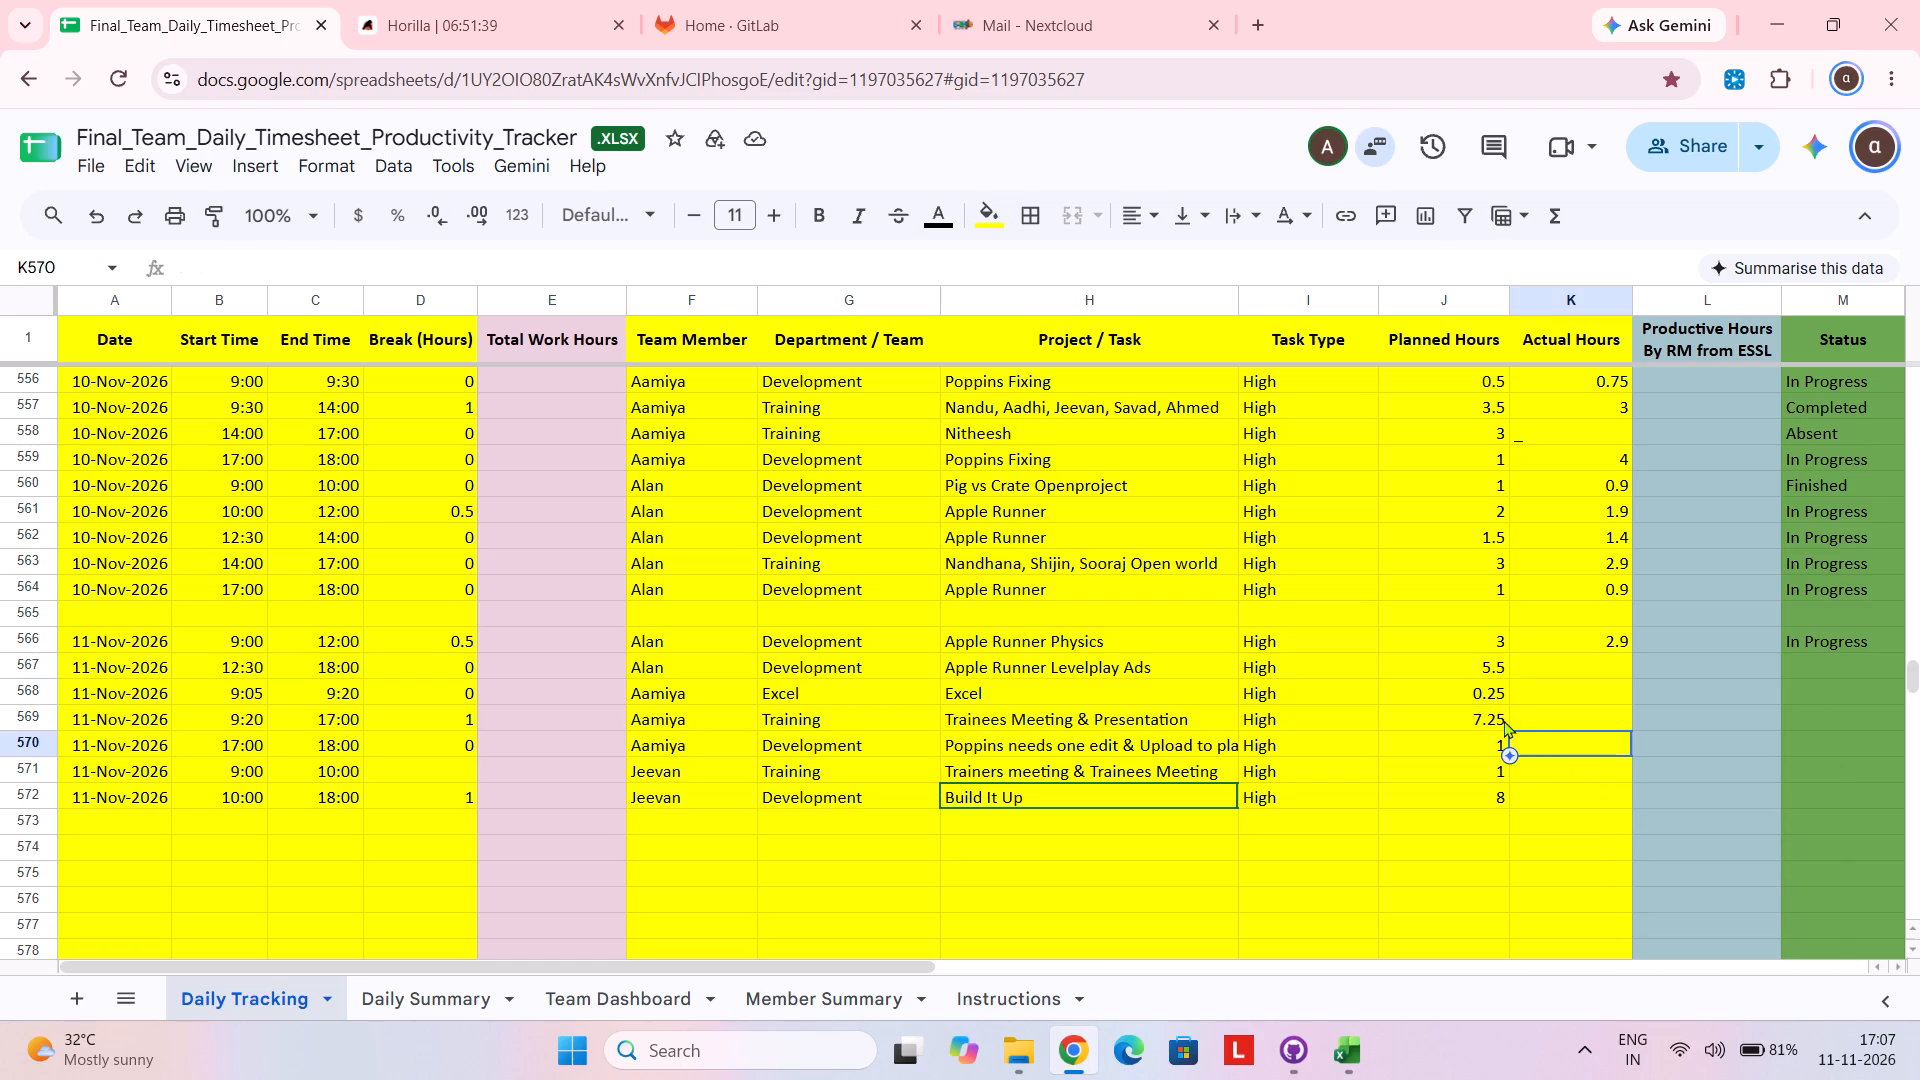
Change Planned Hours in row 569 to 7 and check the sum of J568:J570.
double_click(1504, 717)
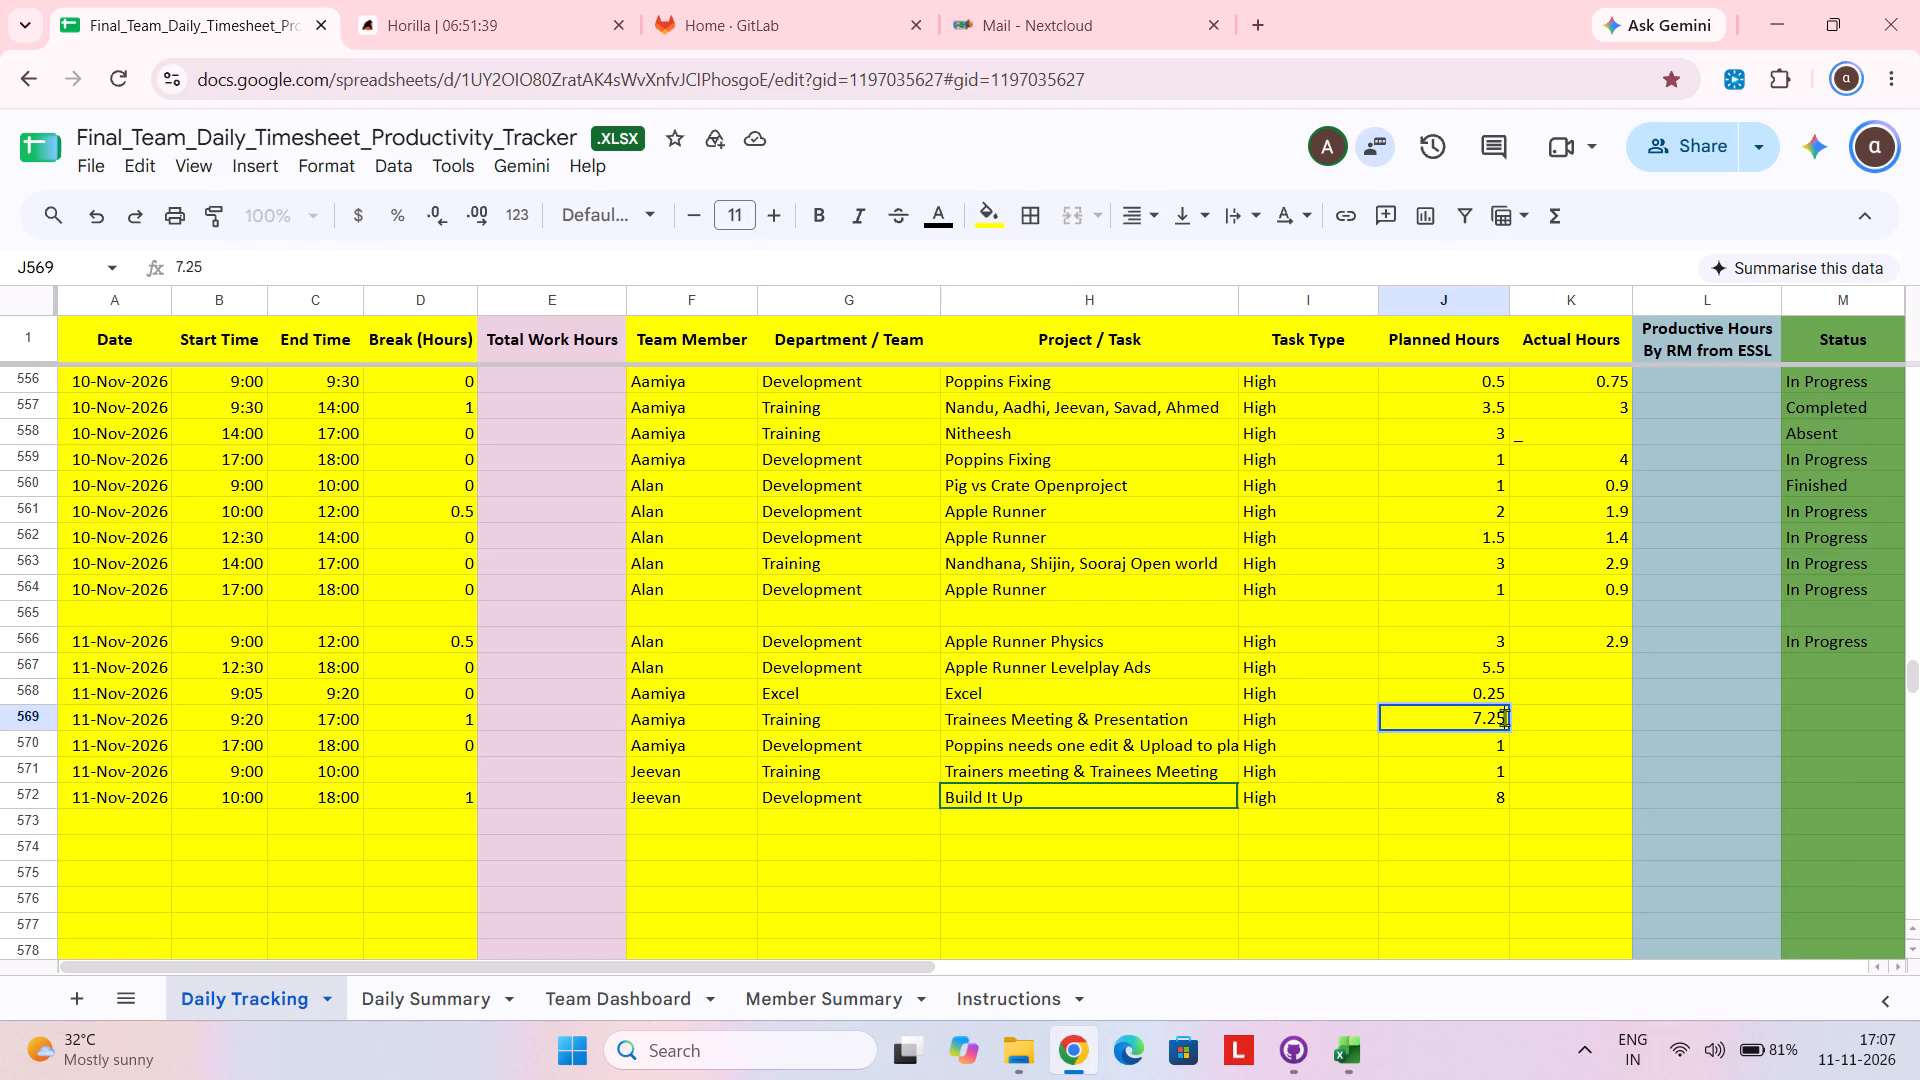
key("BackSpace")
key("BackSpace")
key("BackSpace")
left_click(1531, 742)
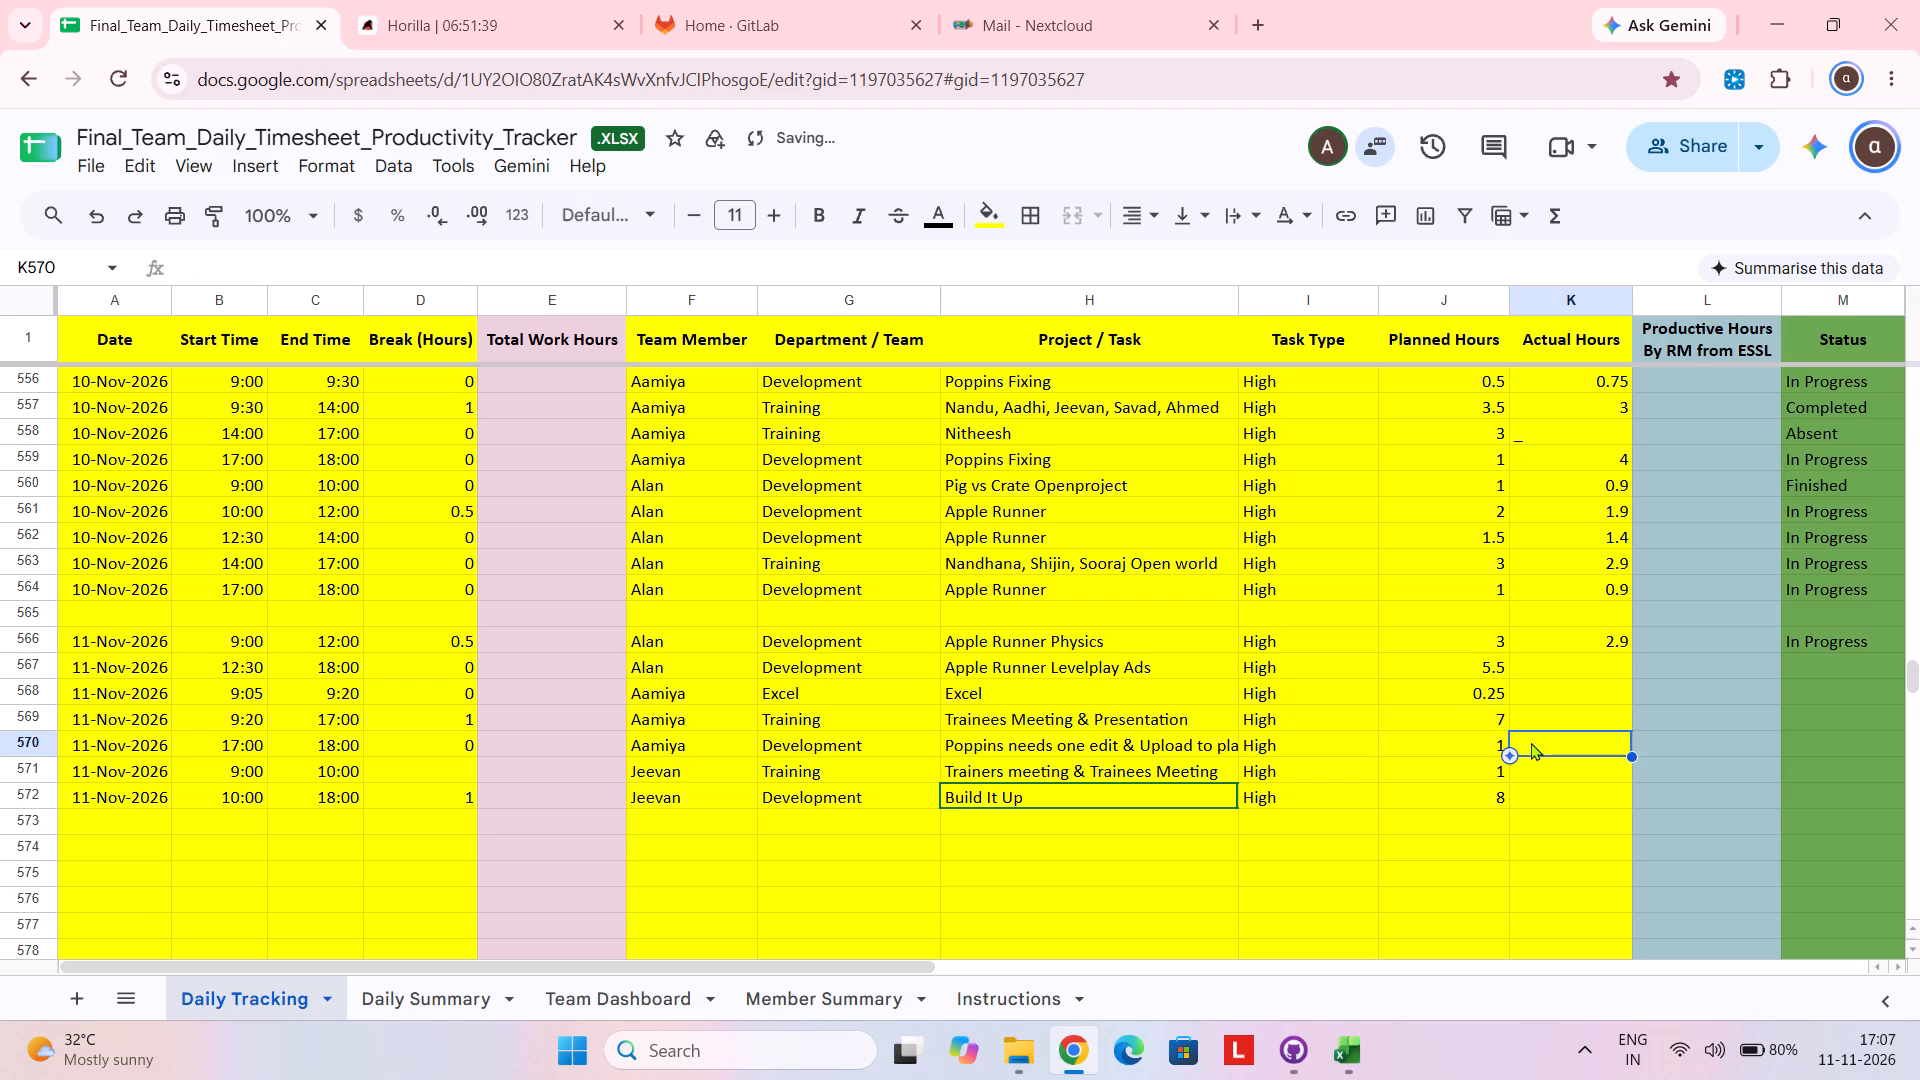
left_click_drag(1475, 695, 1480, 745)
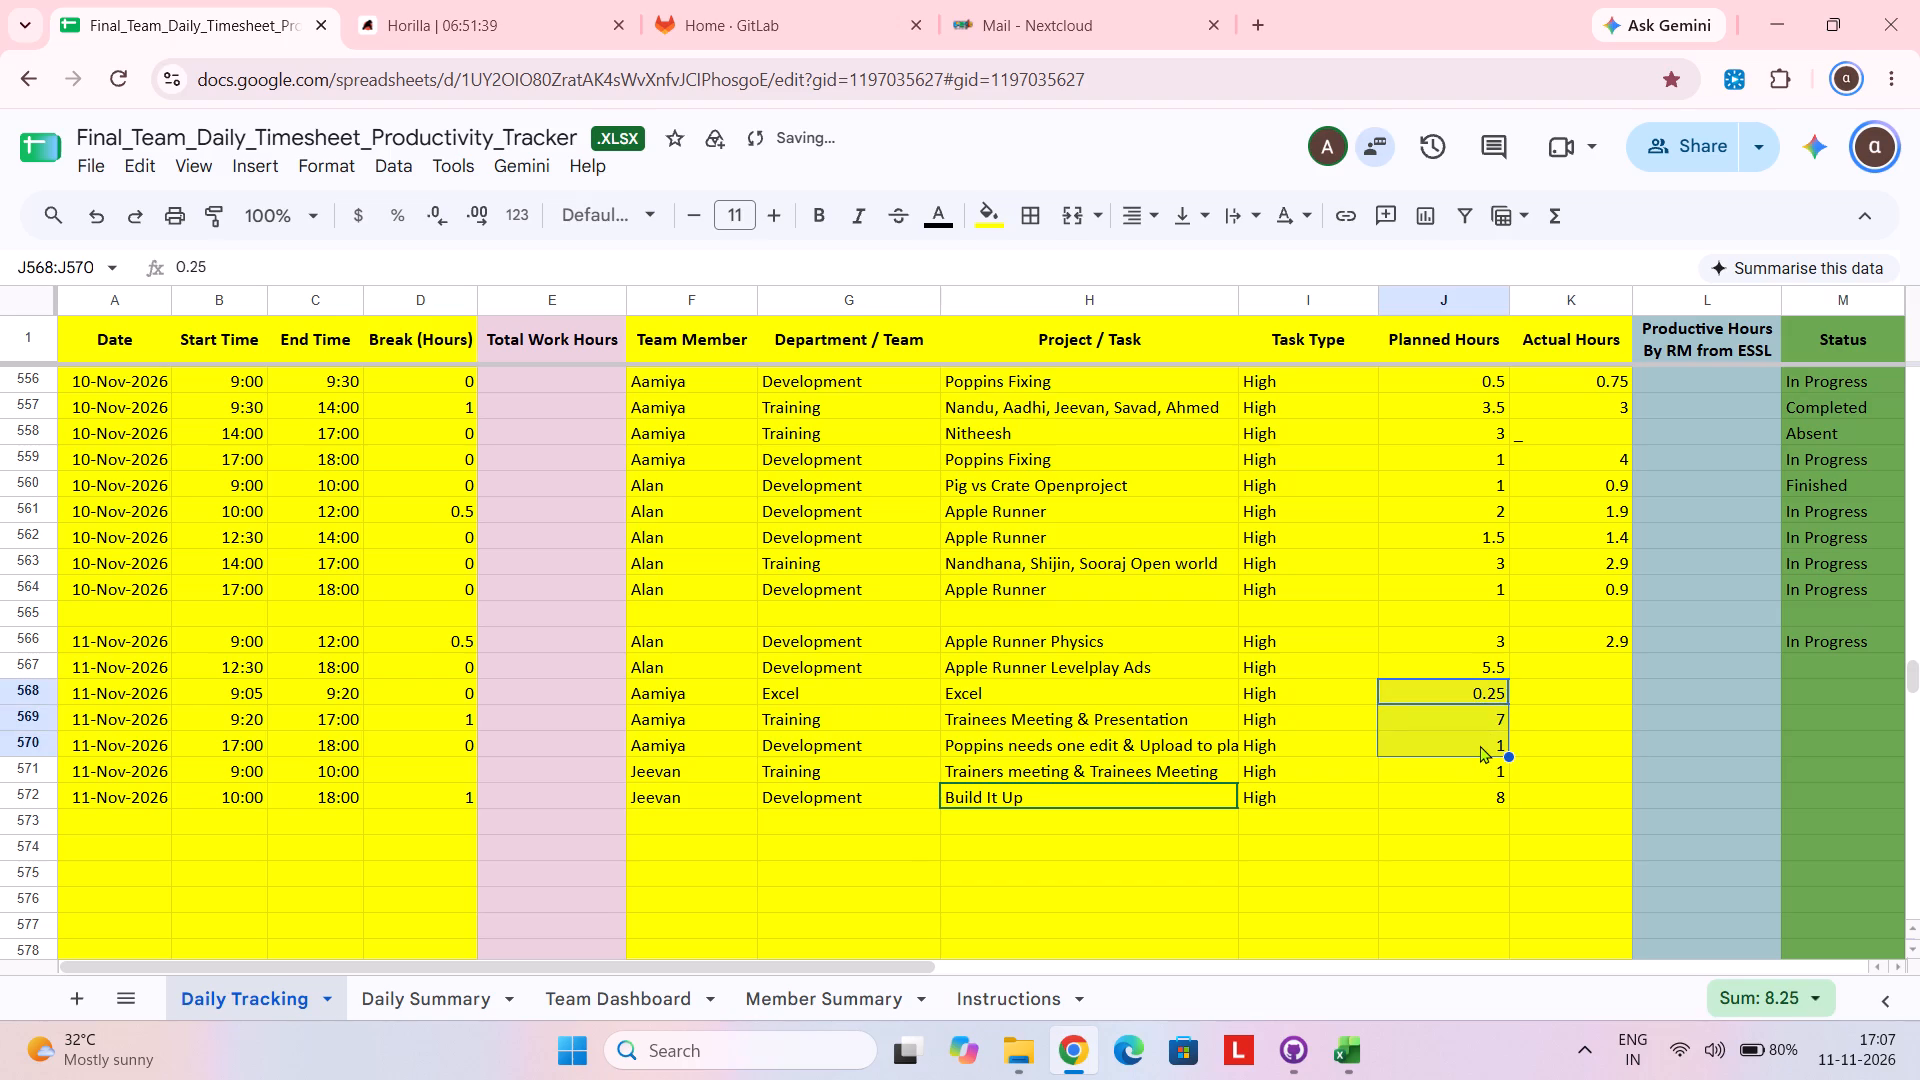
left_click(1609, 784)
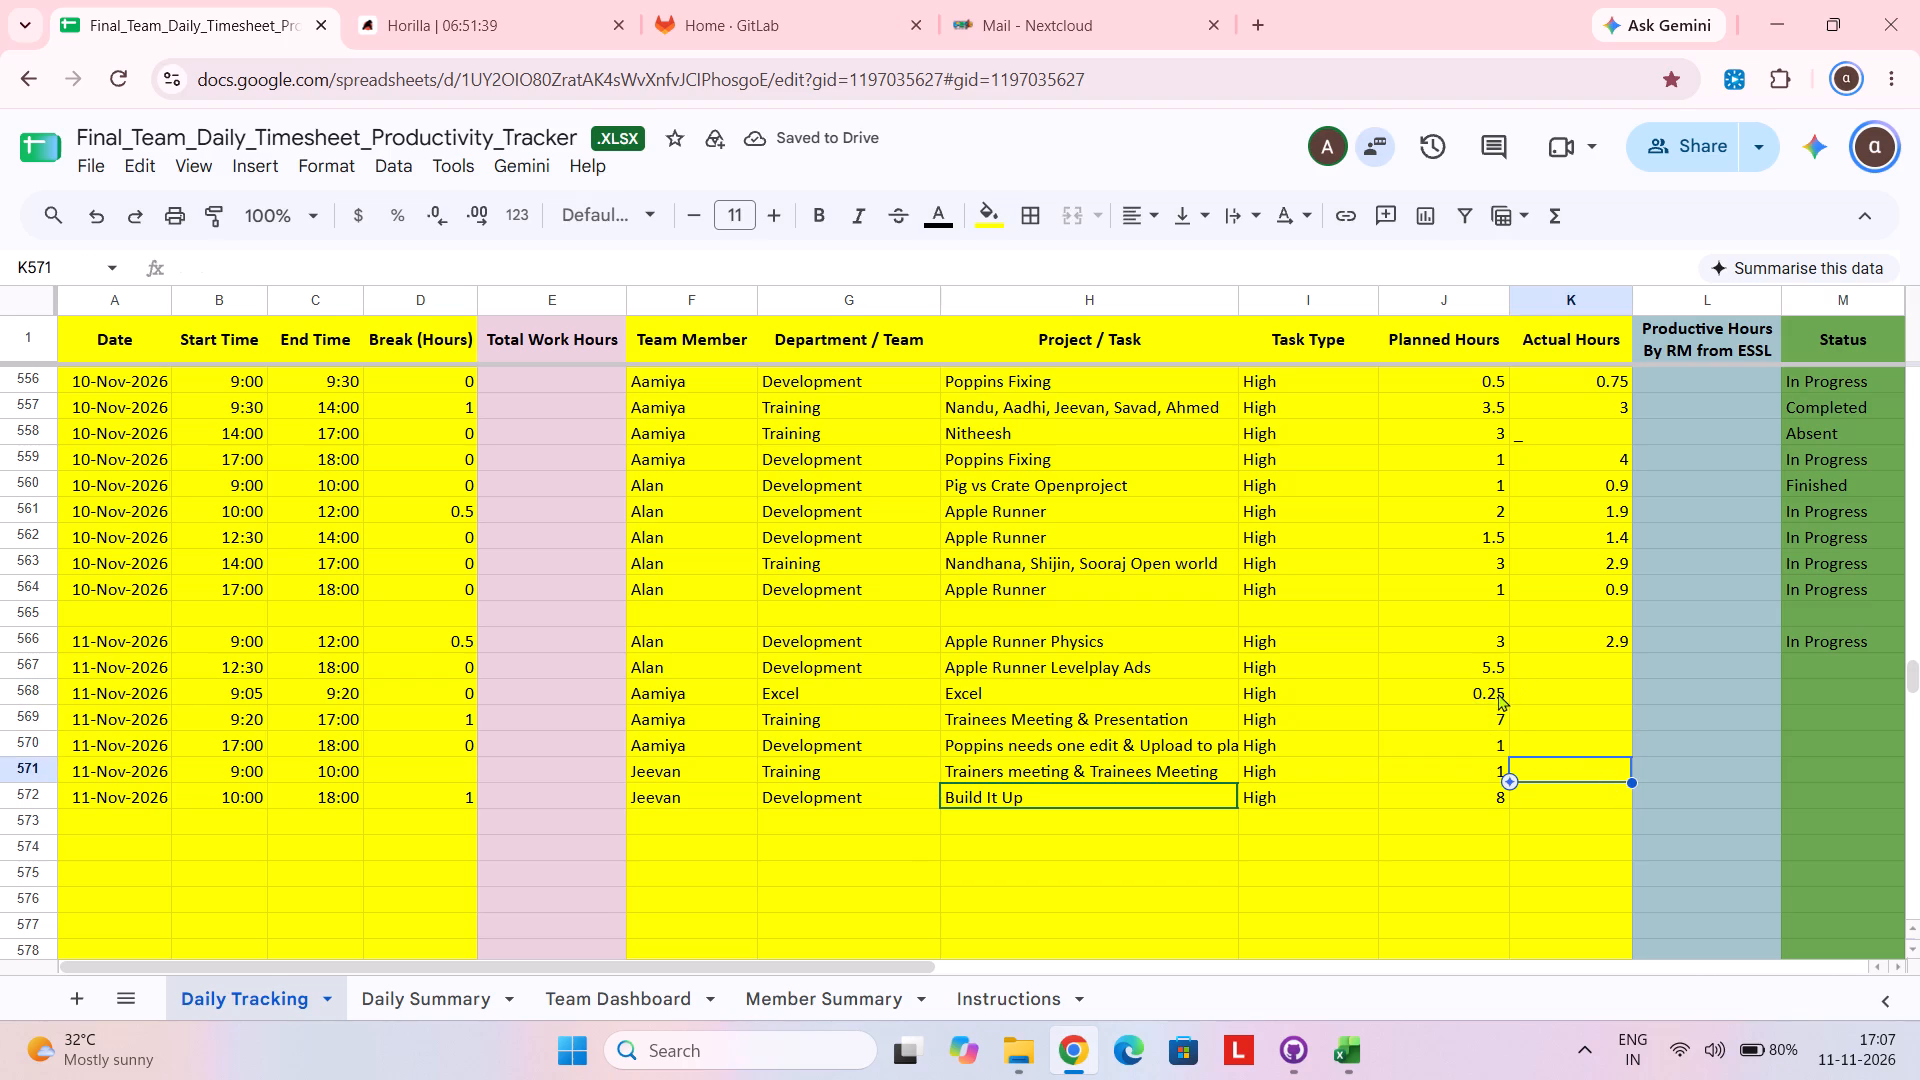
Set Planned Hours in row 569 to 6.75 and recheck the sum of J568:J570.
double_click(1498, 723)
key("BackSpace")
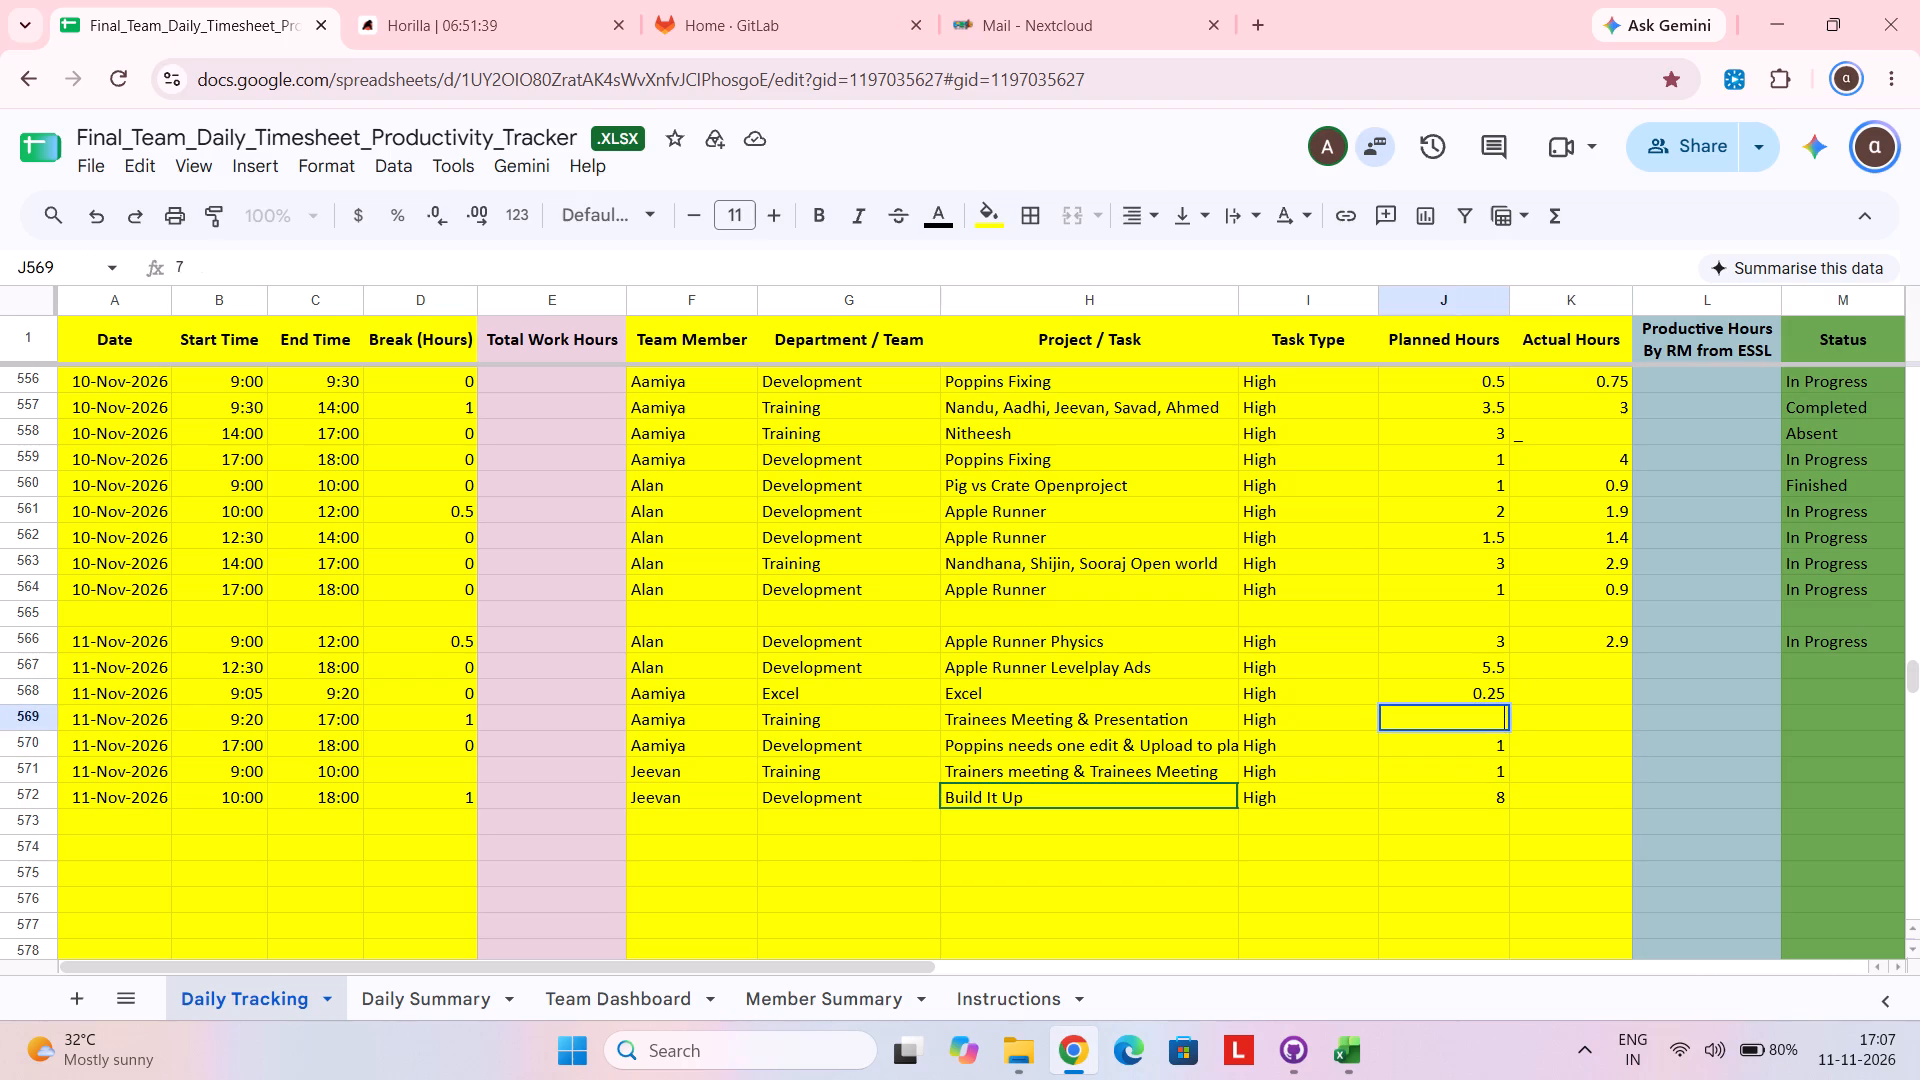
type("6.75")
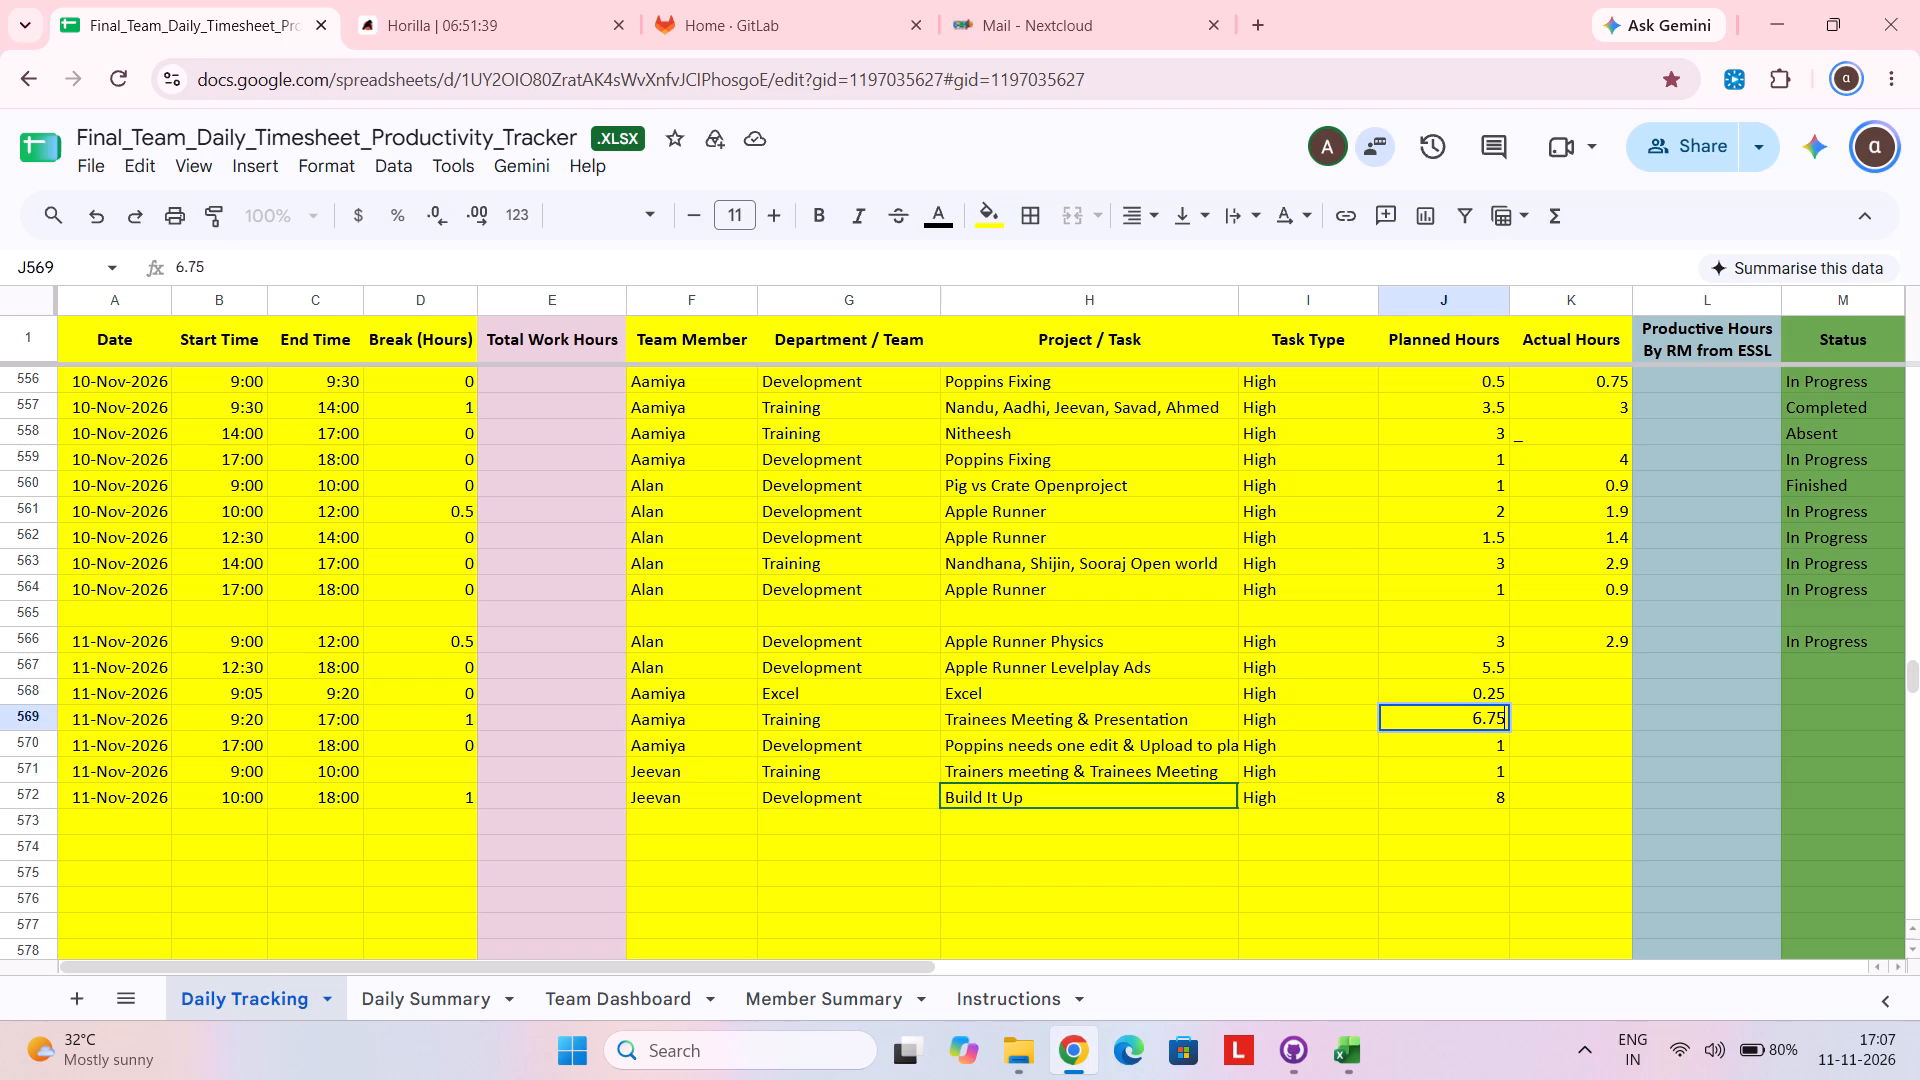
left_click(1557, 744)
left_click_drag(1463, 693, 1463, 752)
left_click(1588, 796)
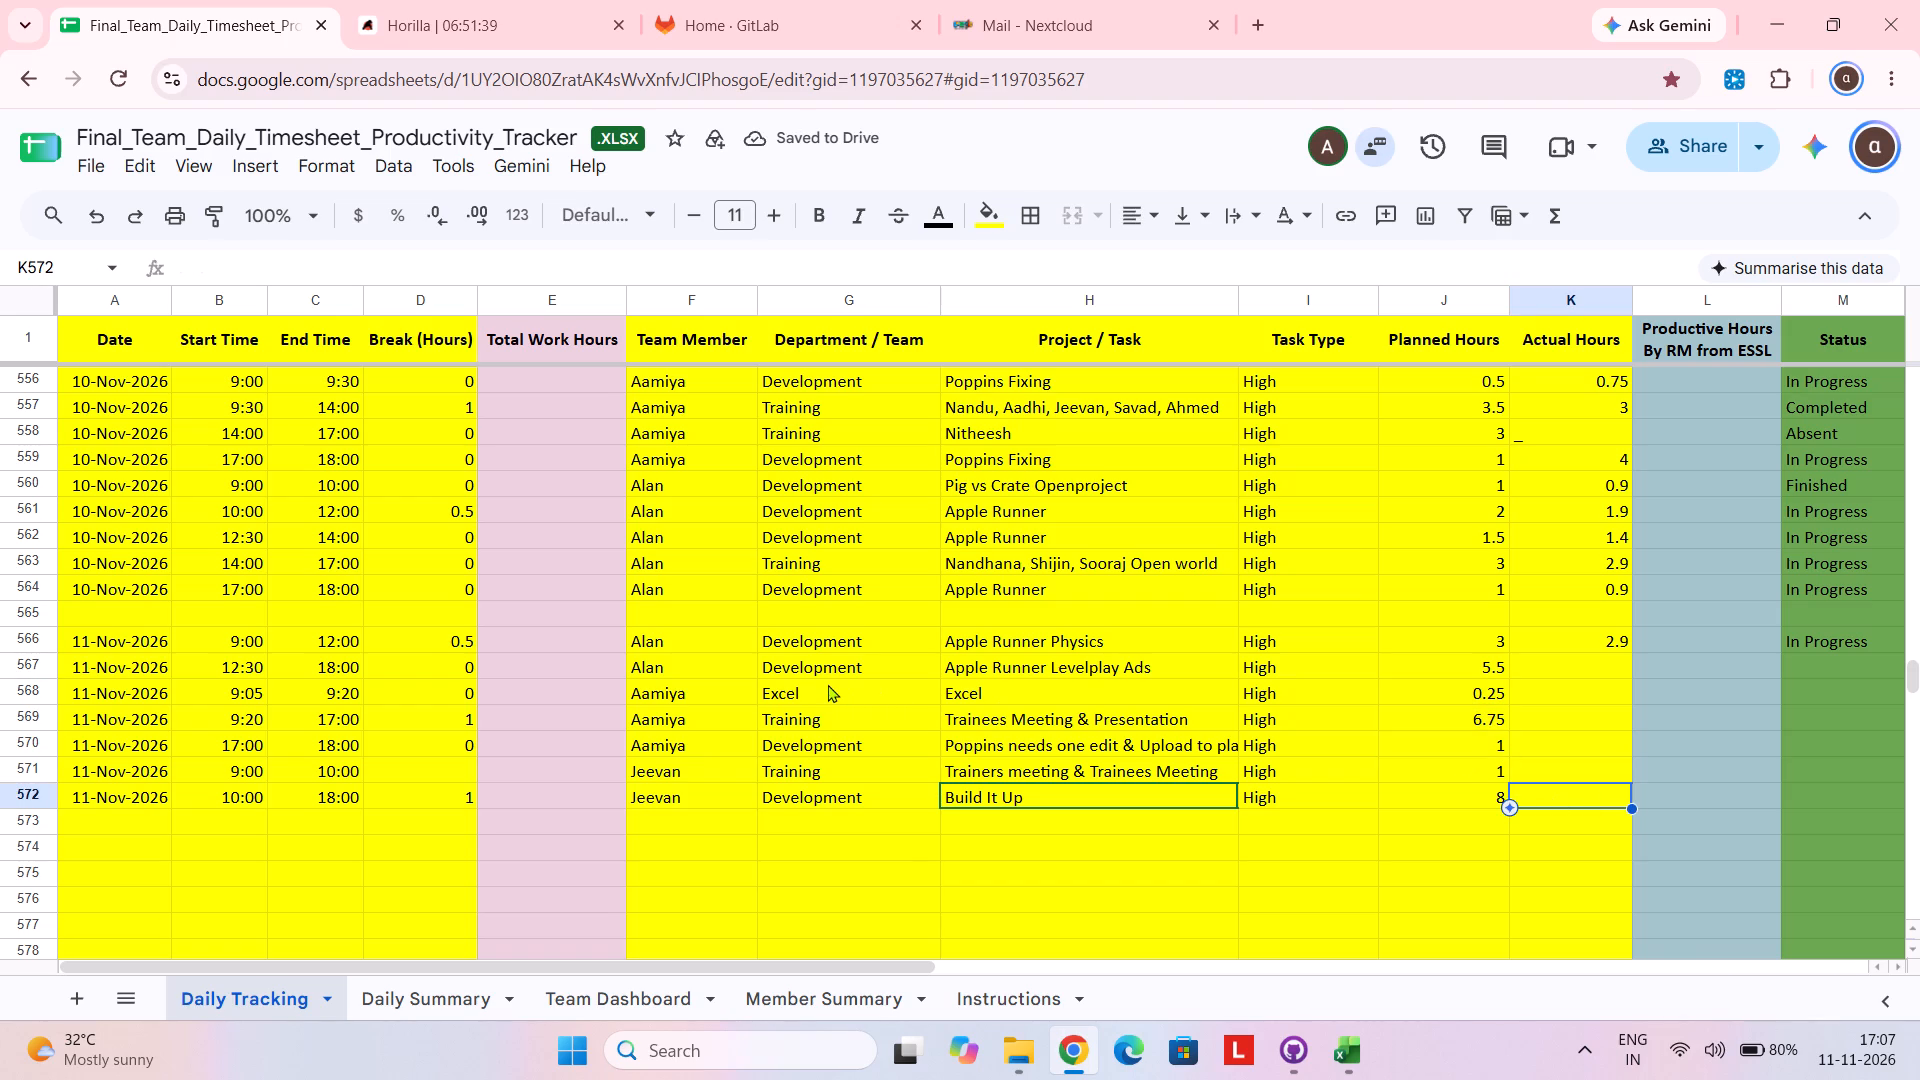
Enter Actual Hours for Aamiya's 11-Nov-2026 entries: 0.25 for Excel in row 568 and 6.75 for Trainees Meeting & Presentation in row 569.
scroll(1299, 785, "left", 1)
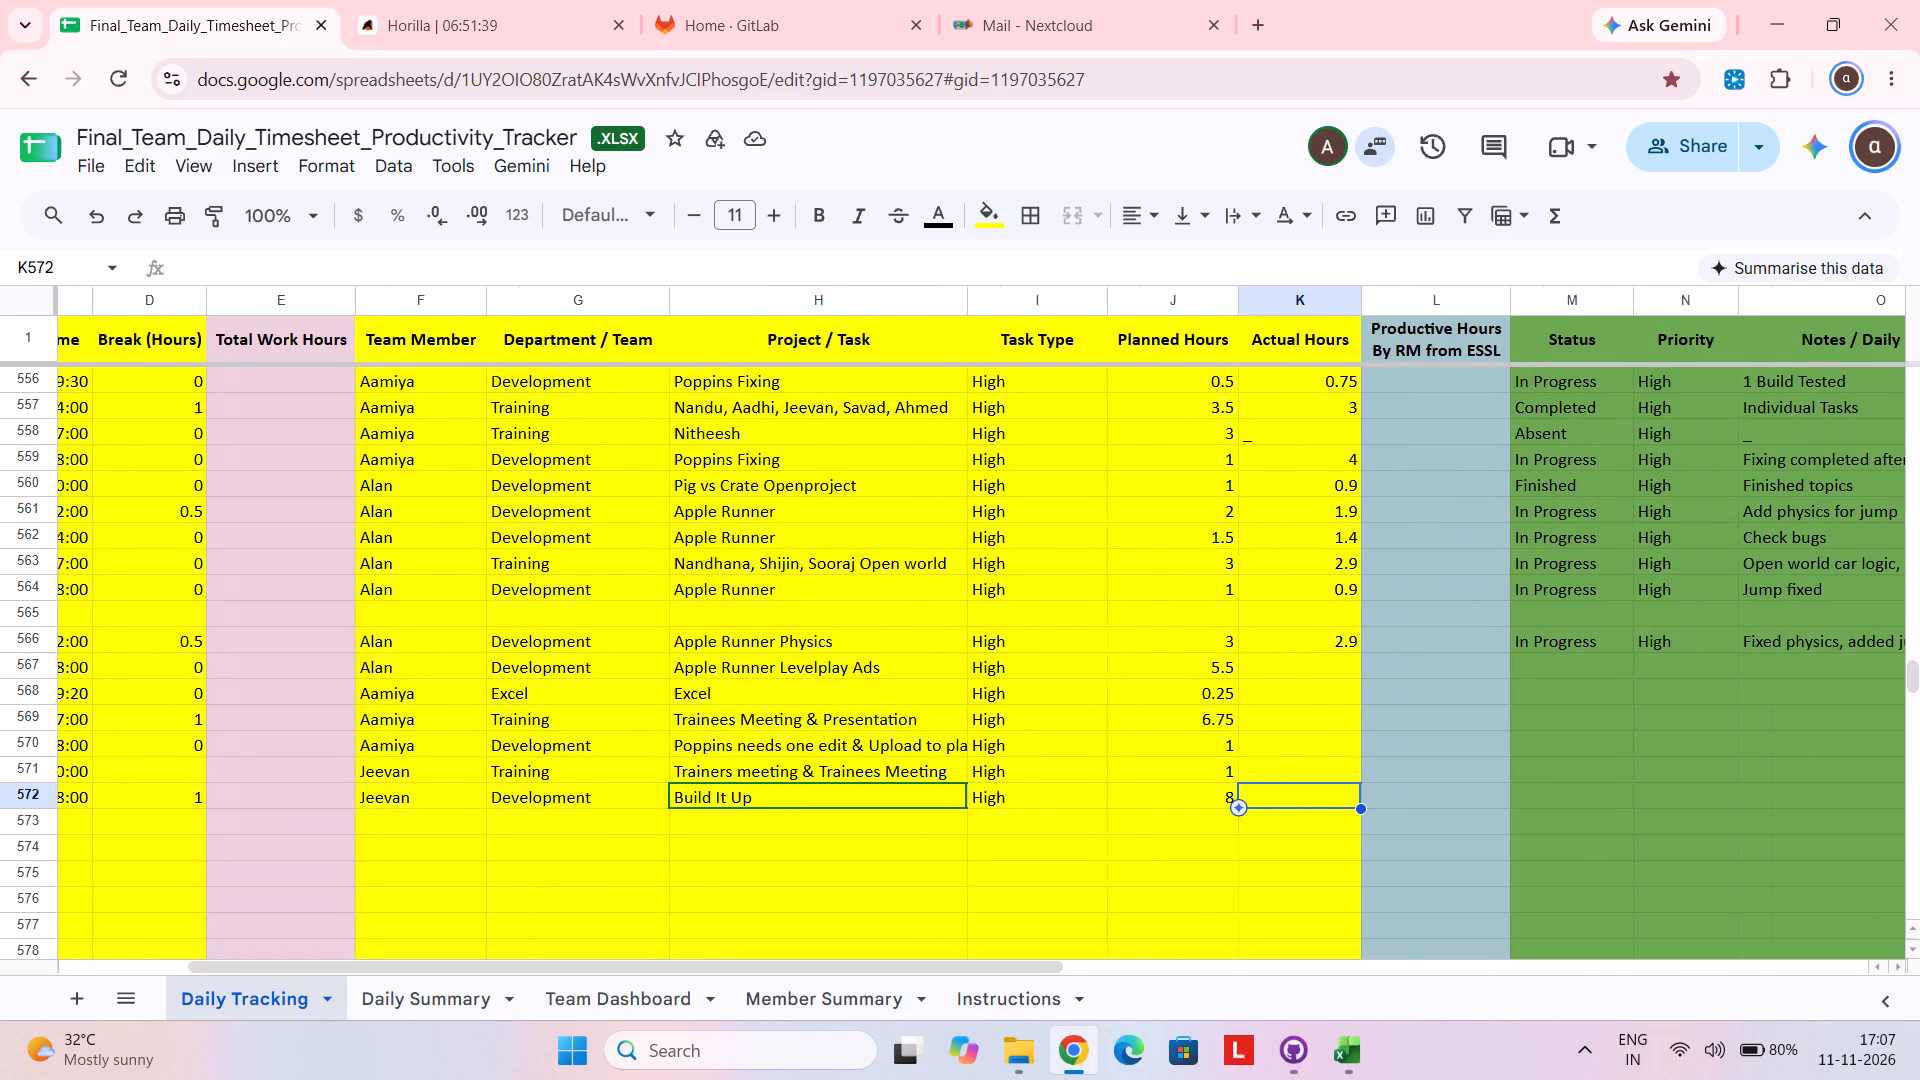
scroll(1299, 785, "left", 1)
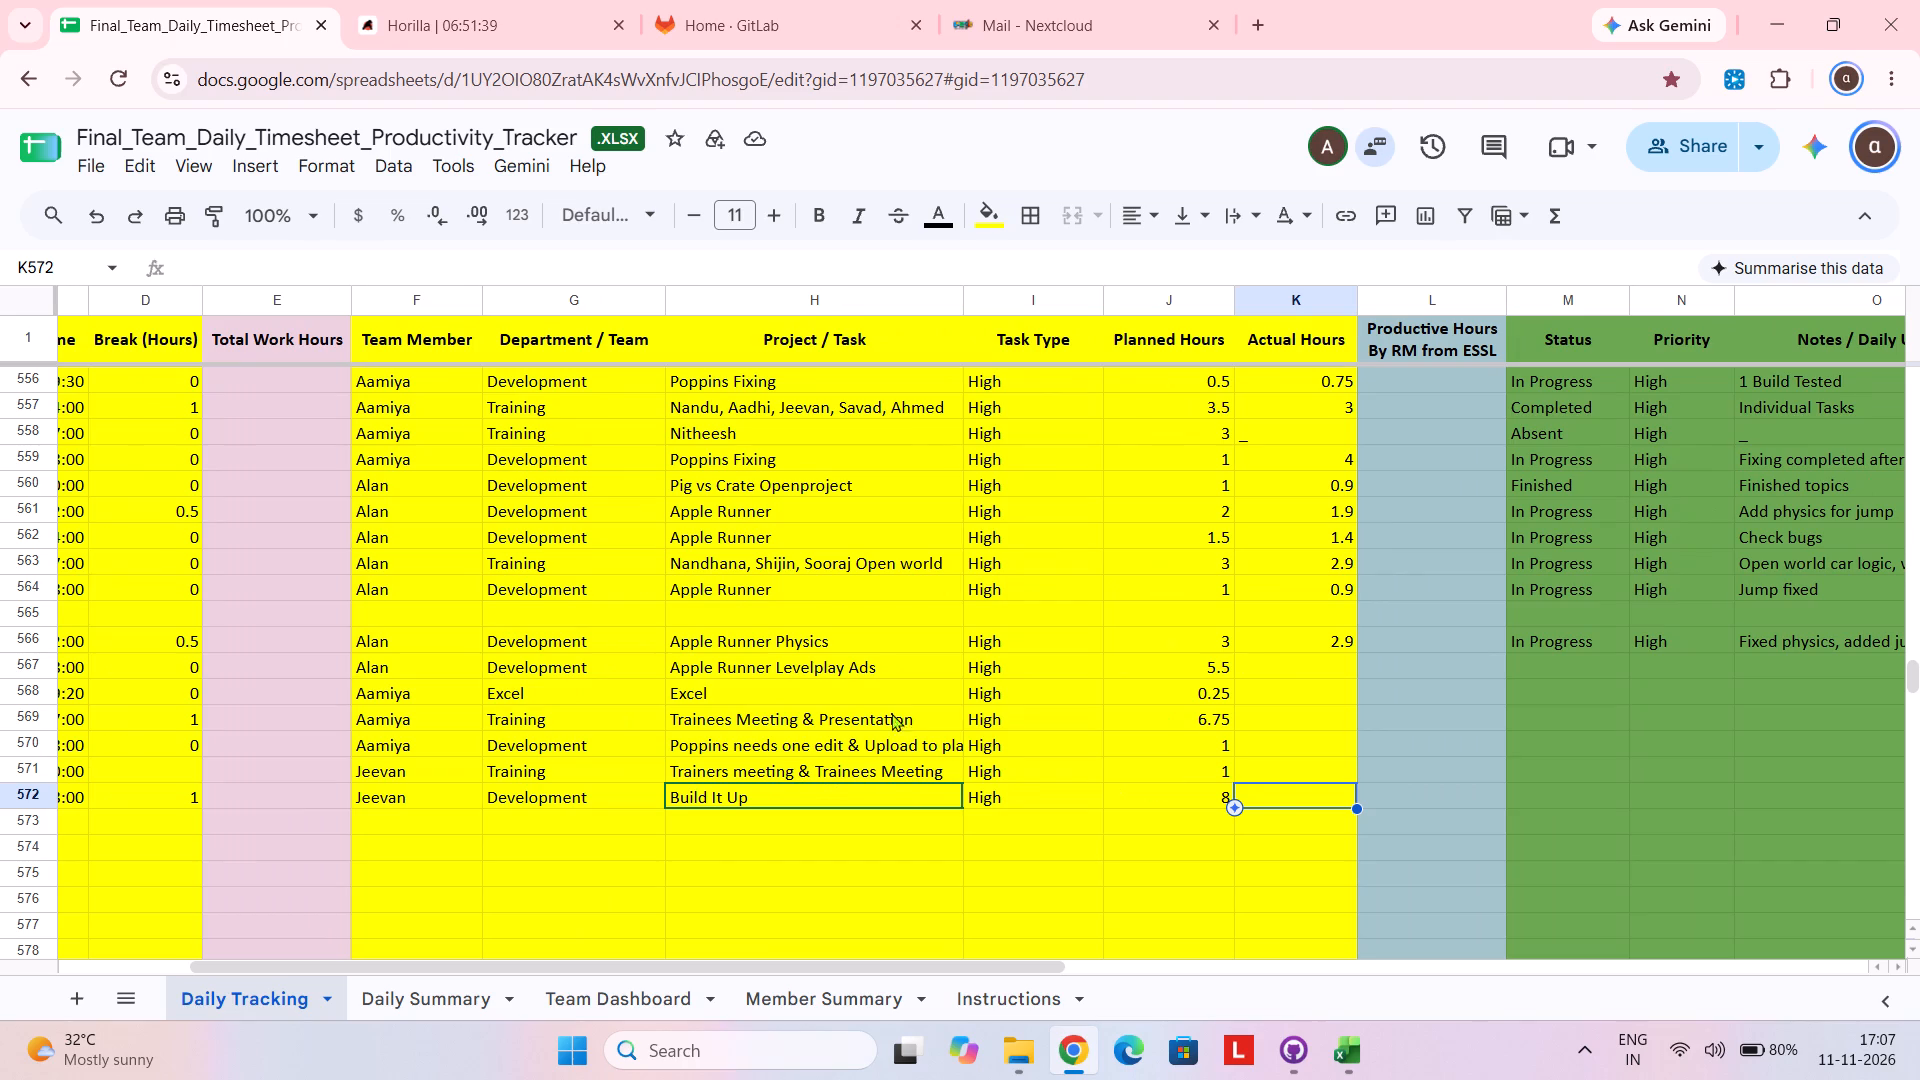
left_click(1317, 697)
type("0.25")
key("Down")
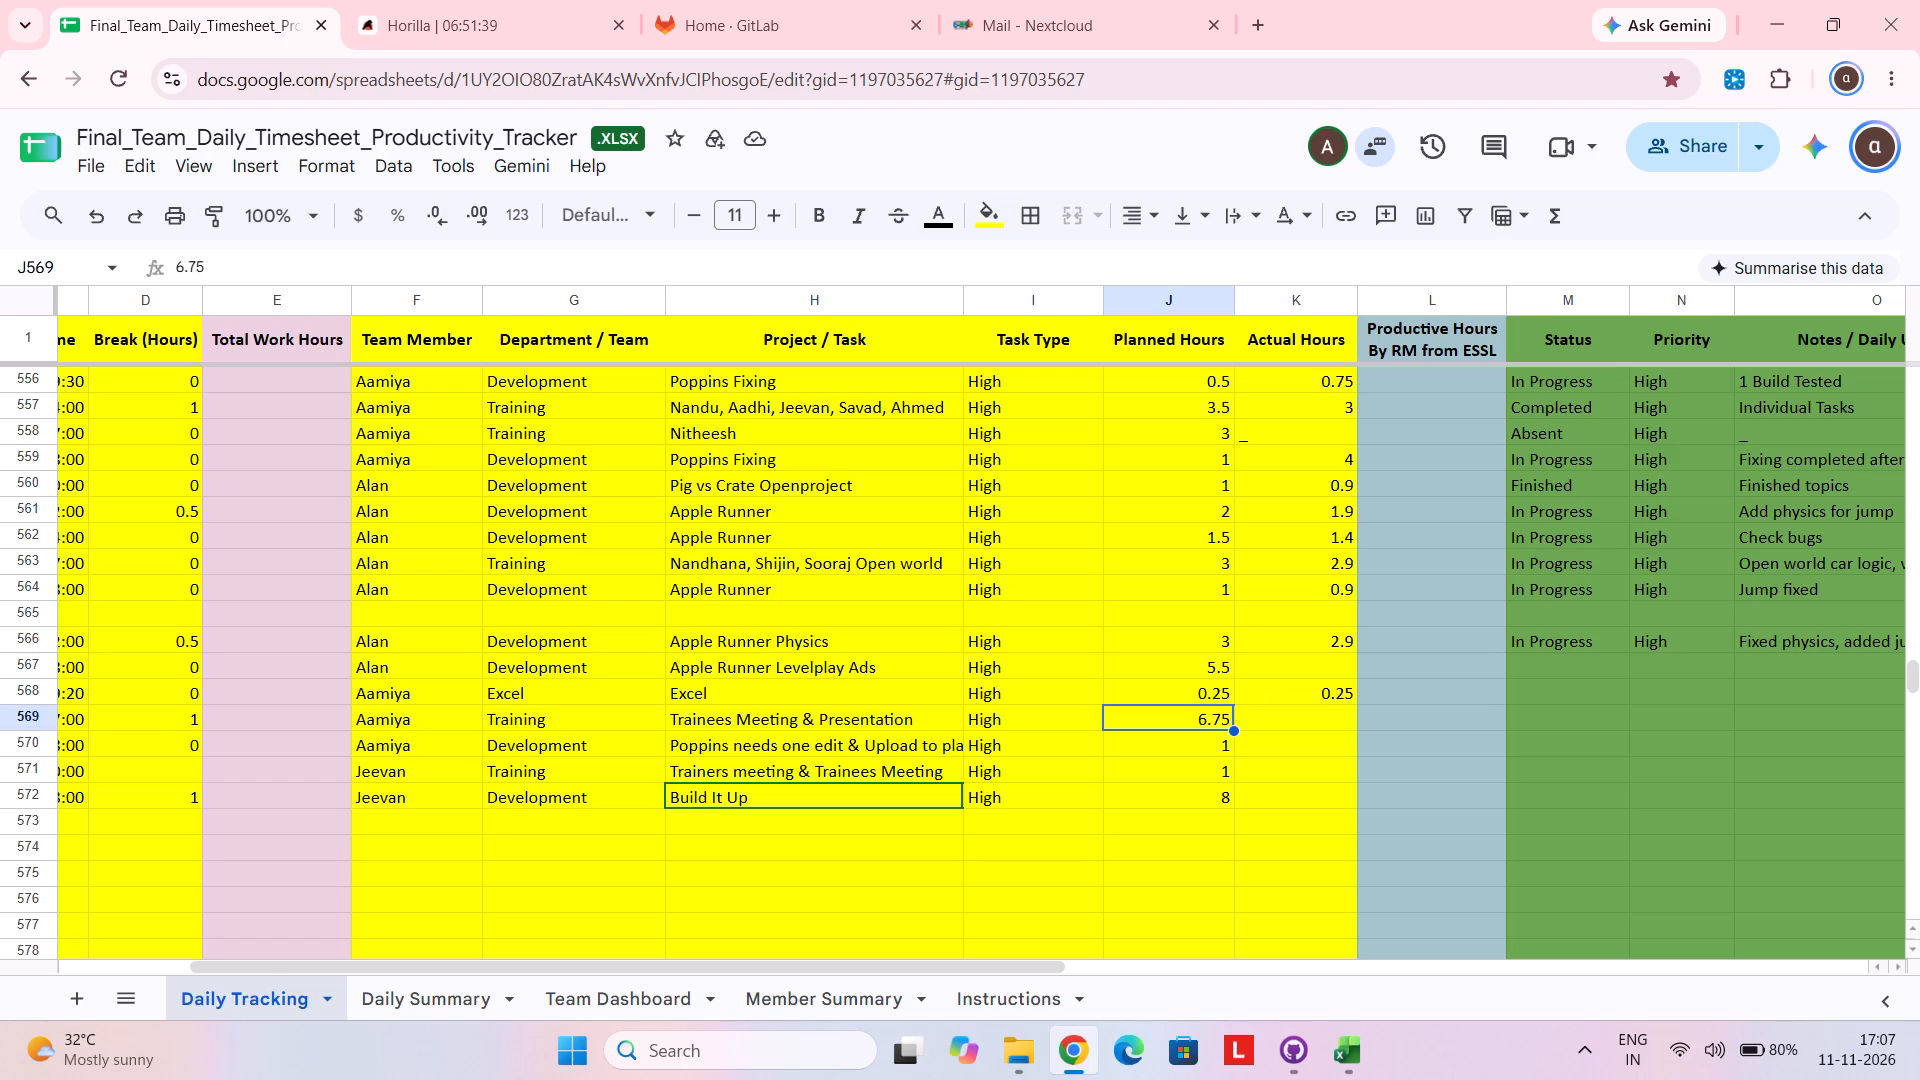
key("Right")
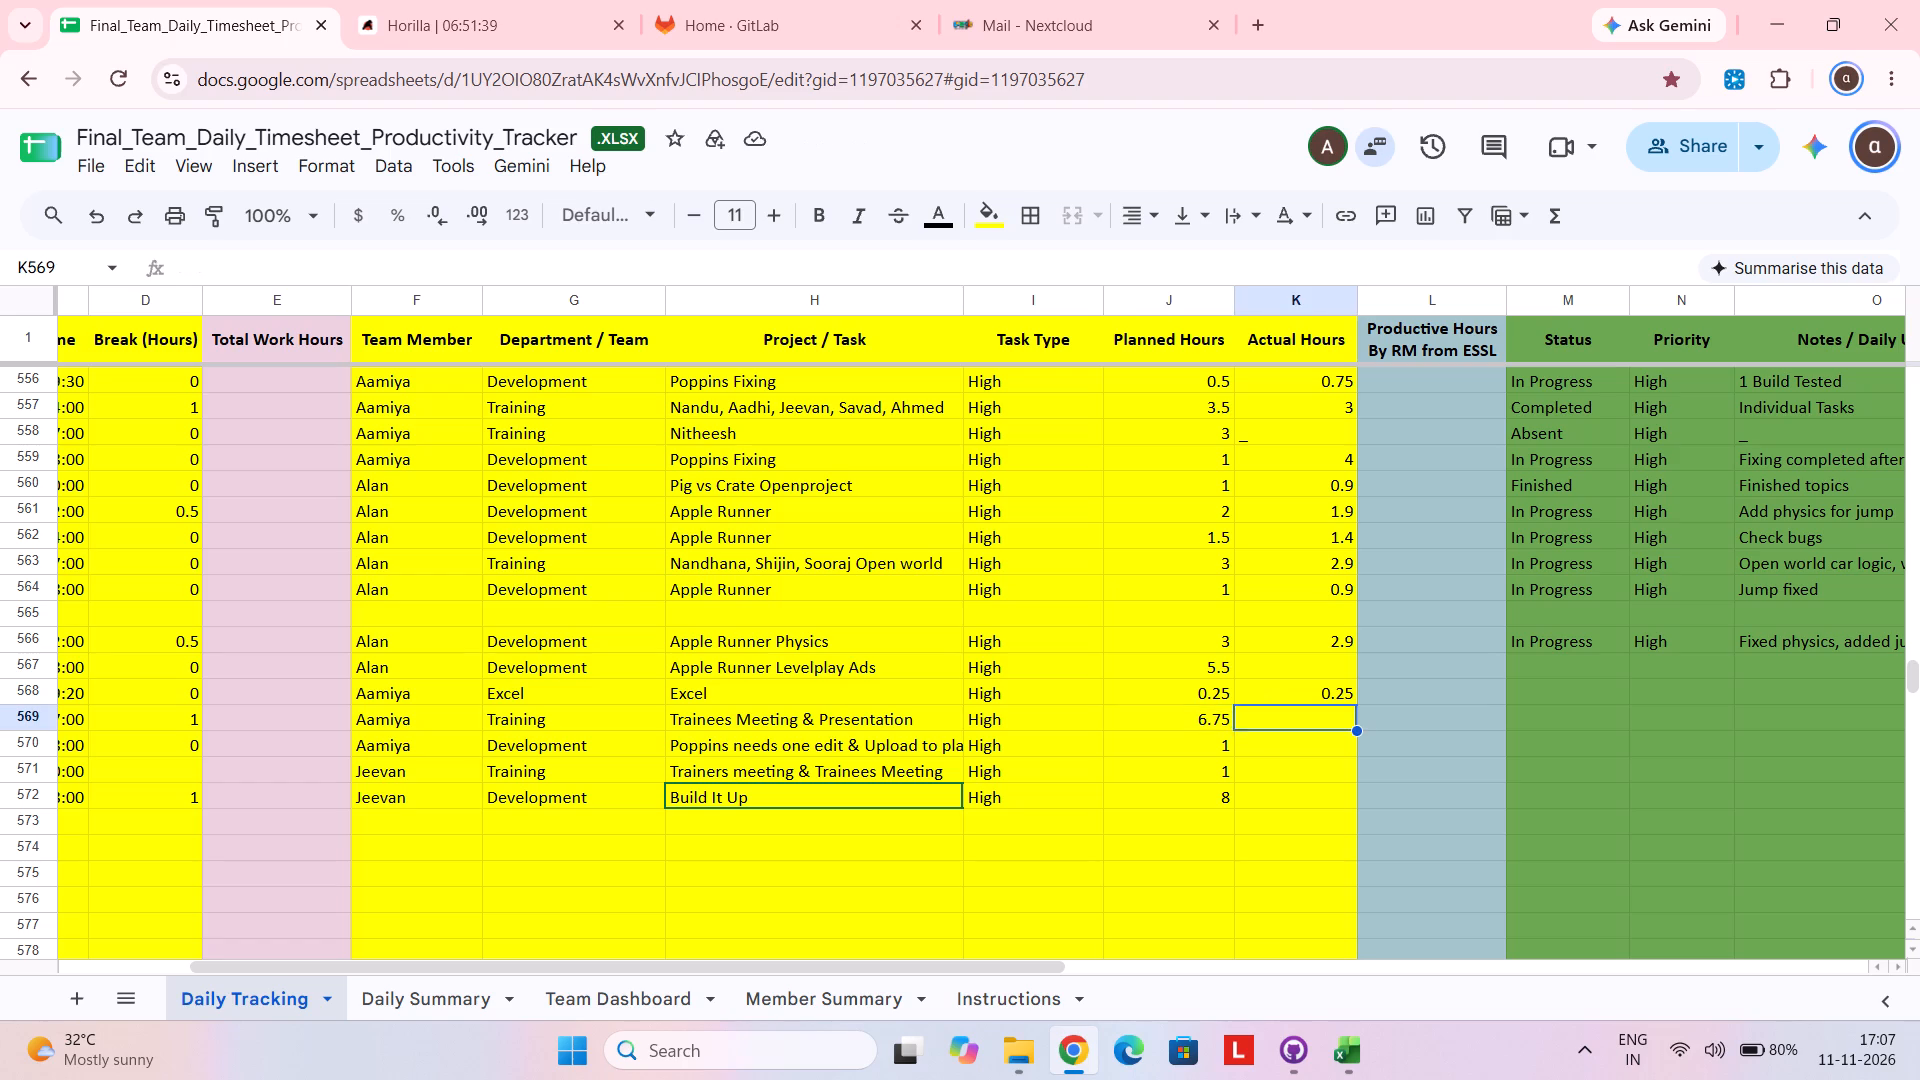
type("6.75")
key("Down")
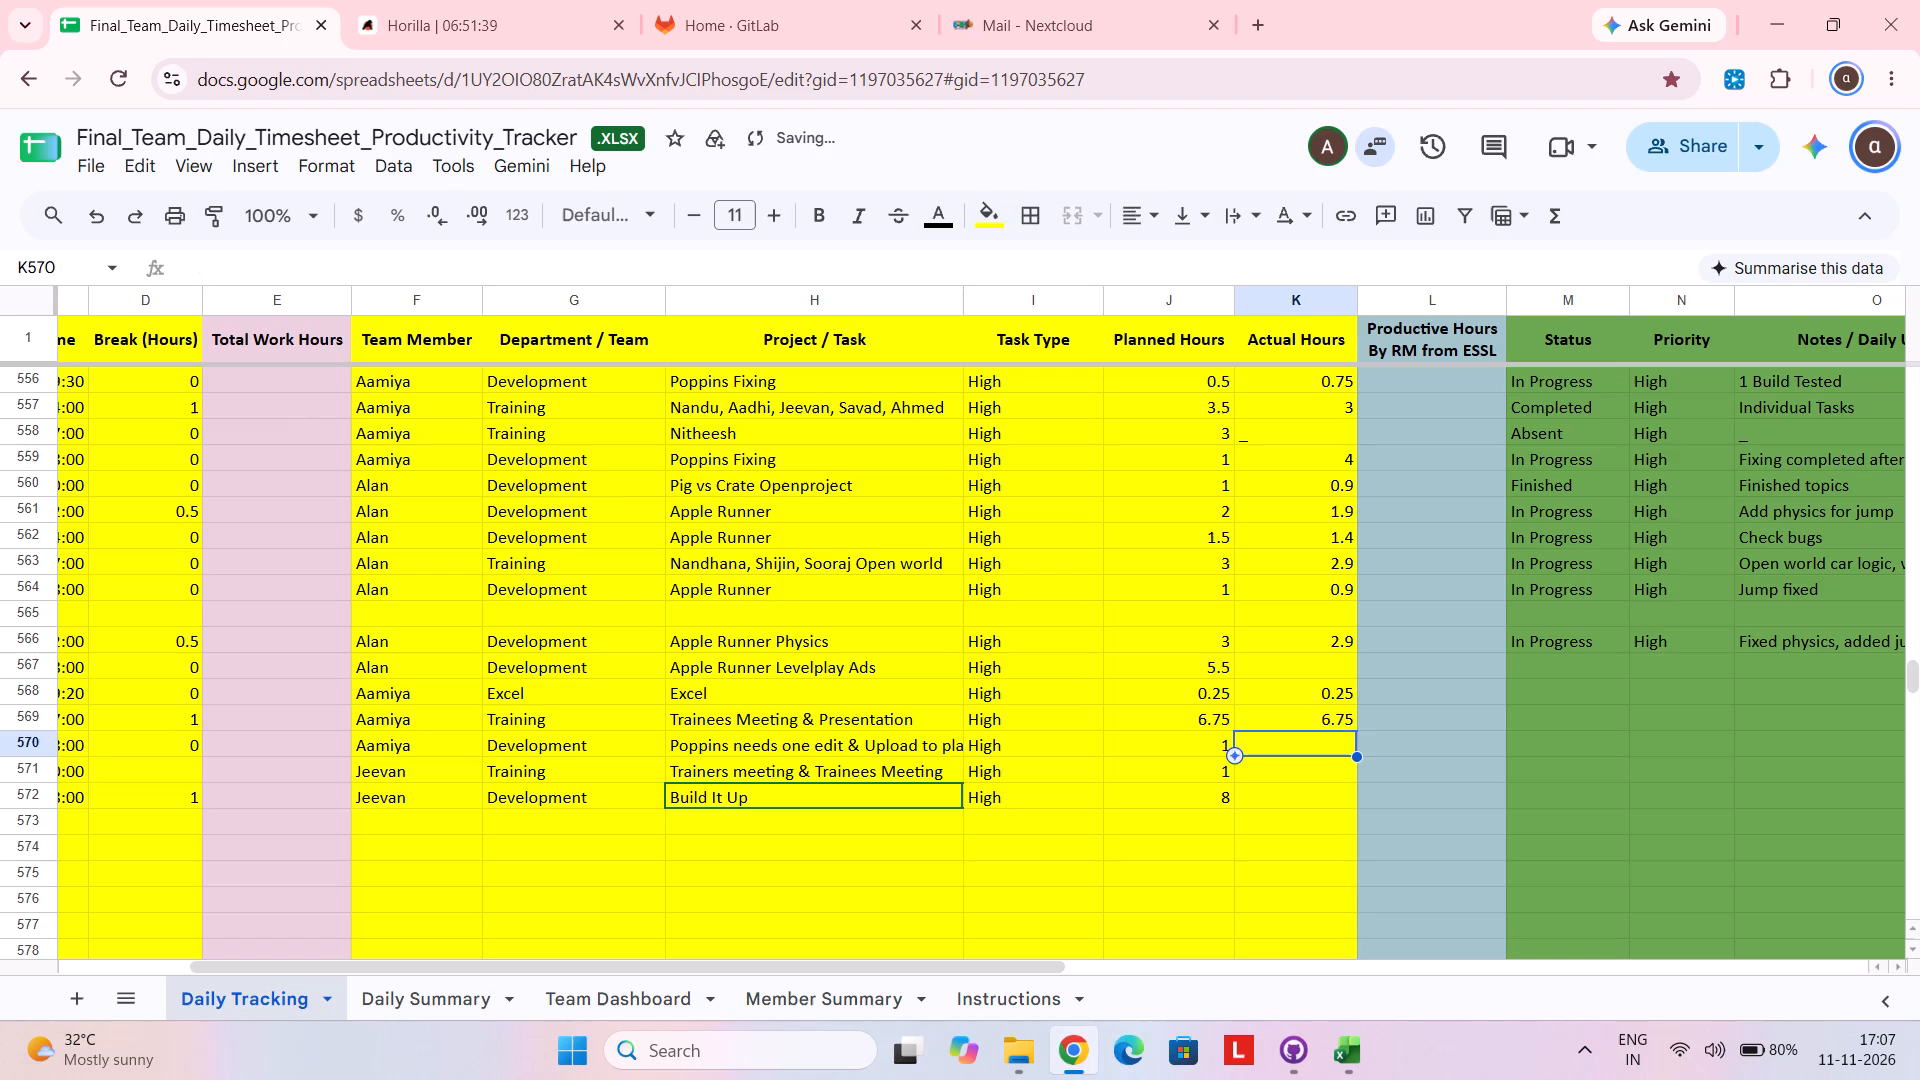
key("Up")
key("Left")
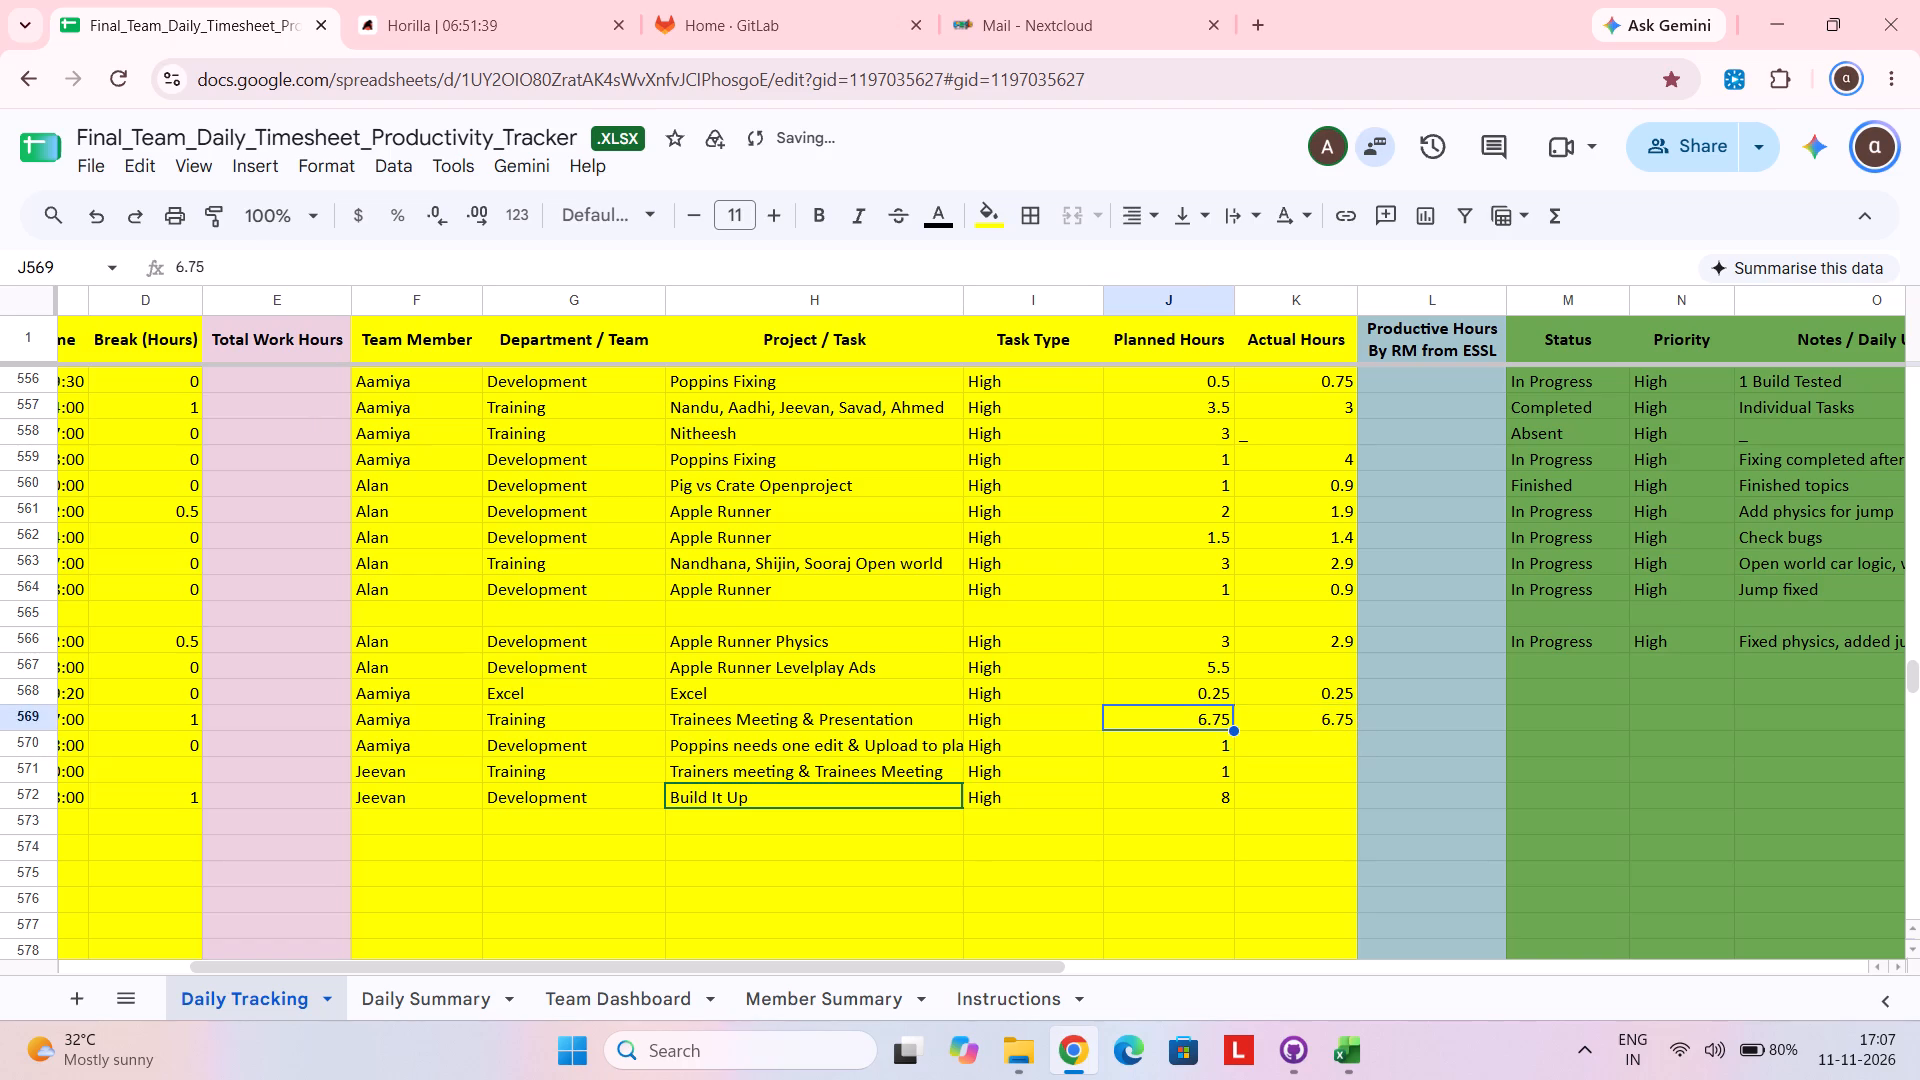
left_click(1384, 777)
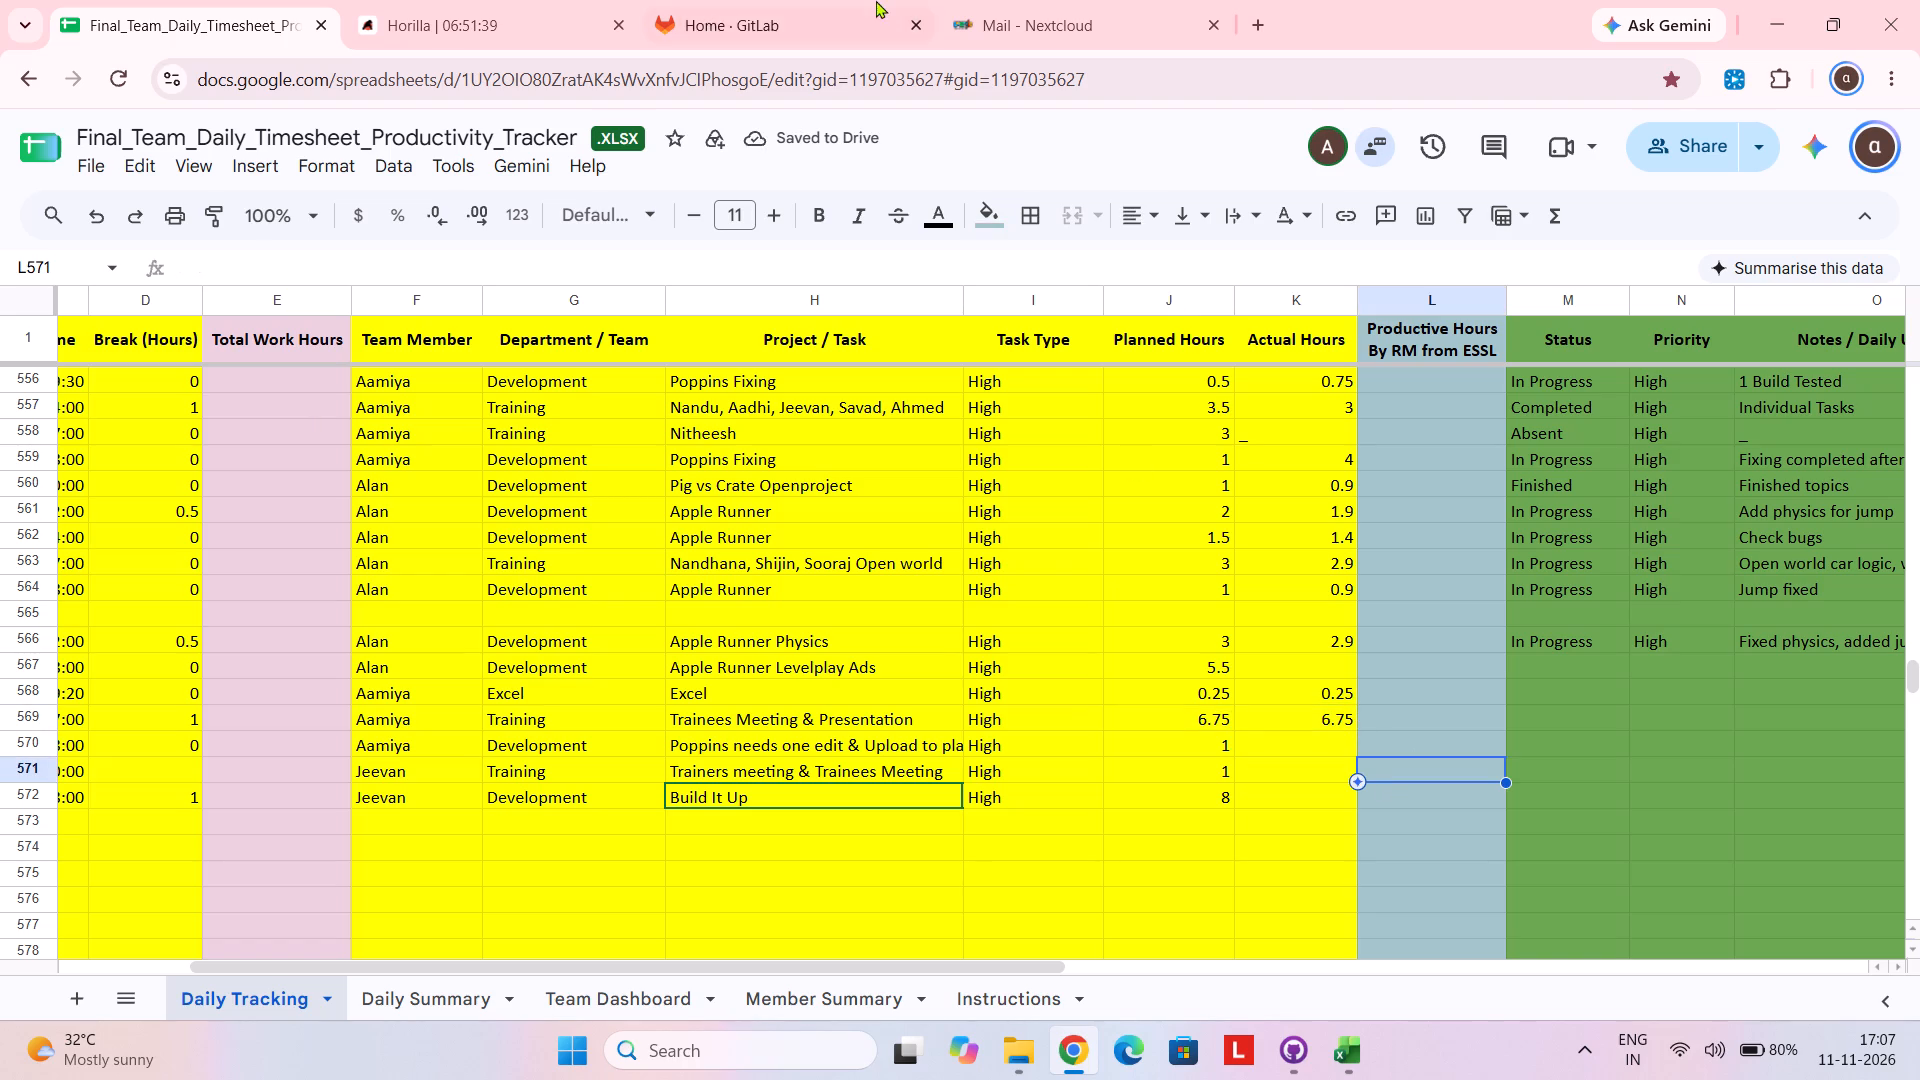
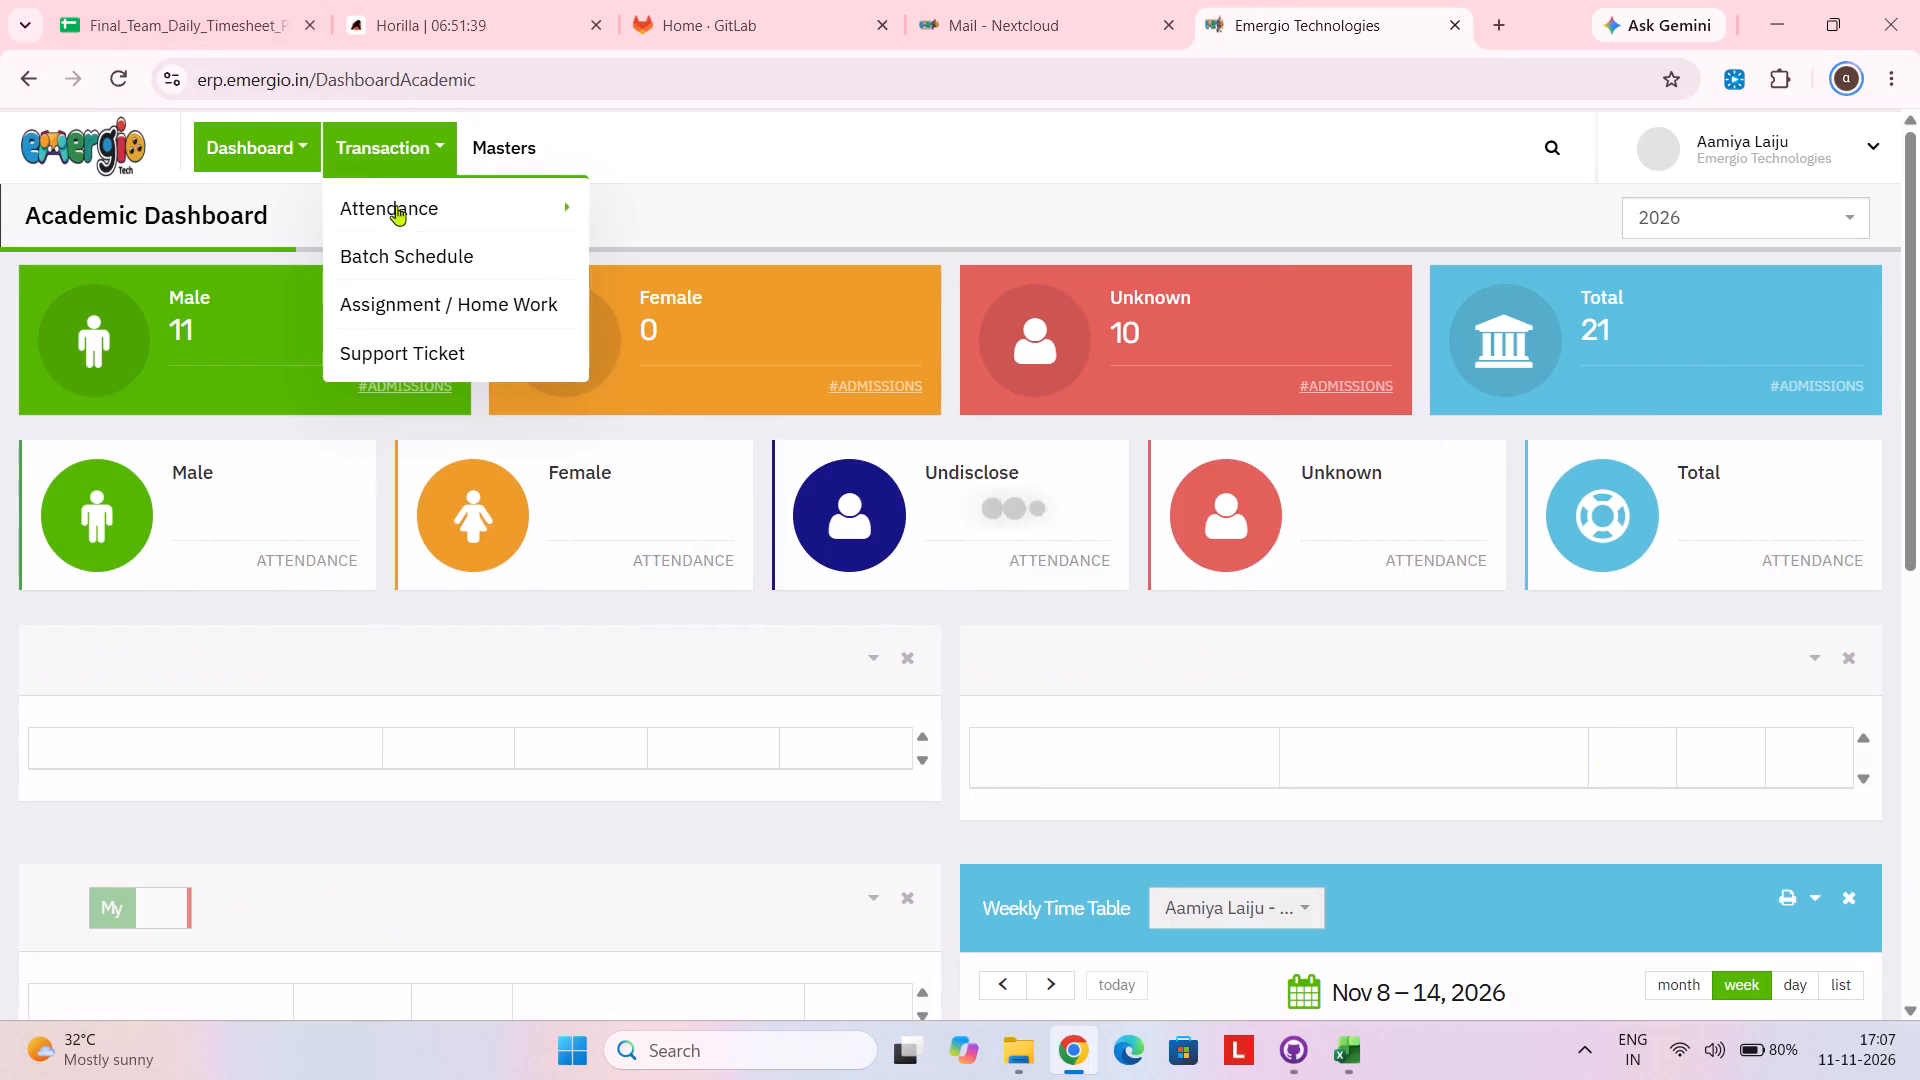
Save an 11/11/2026 student attendance record for the Online Beginner Game Creator Program 2:00 PM-4:00 PM batch, marking its student absent.
left_click(634, 214)
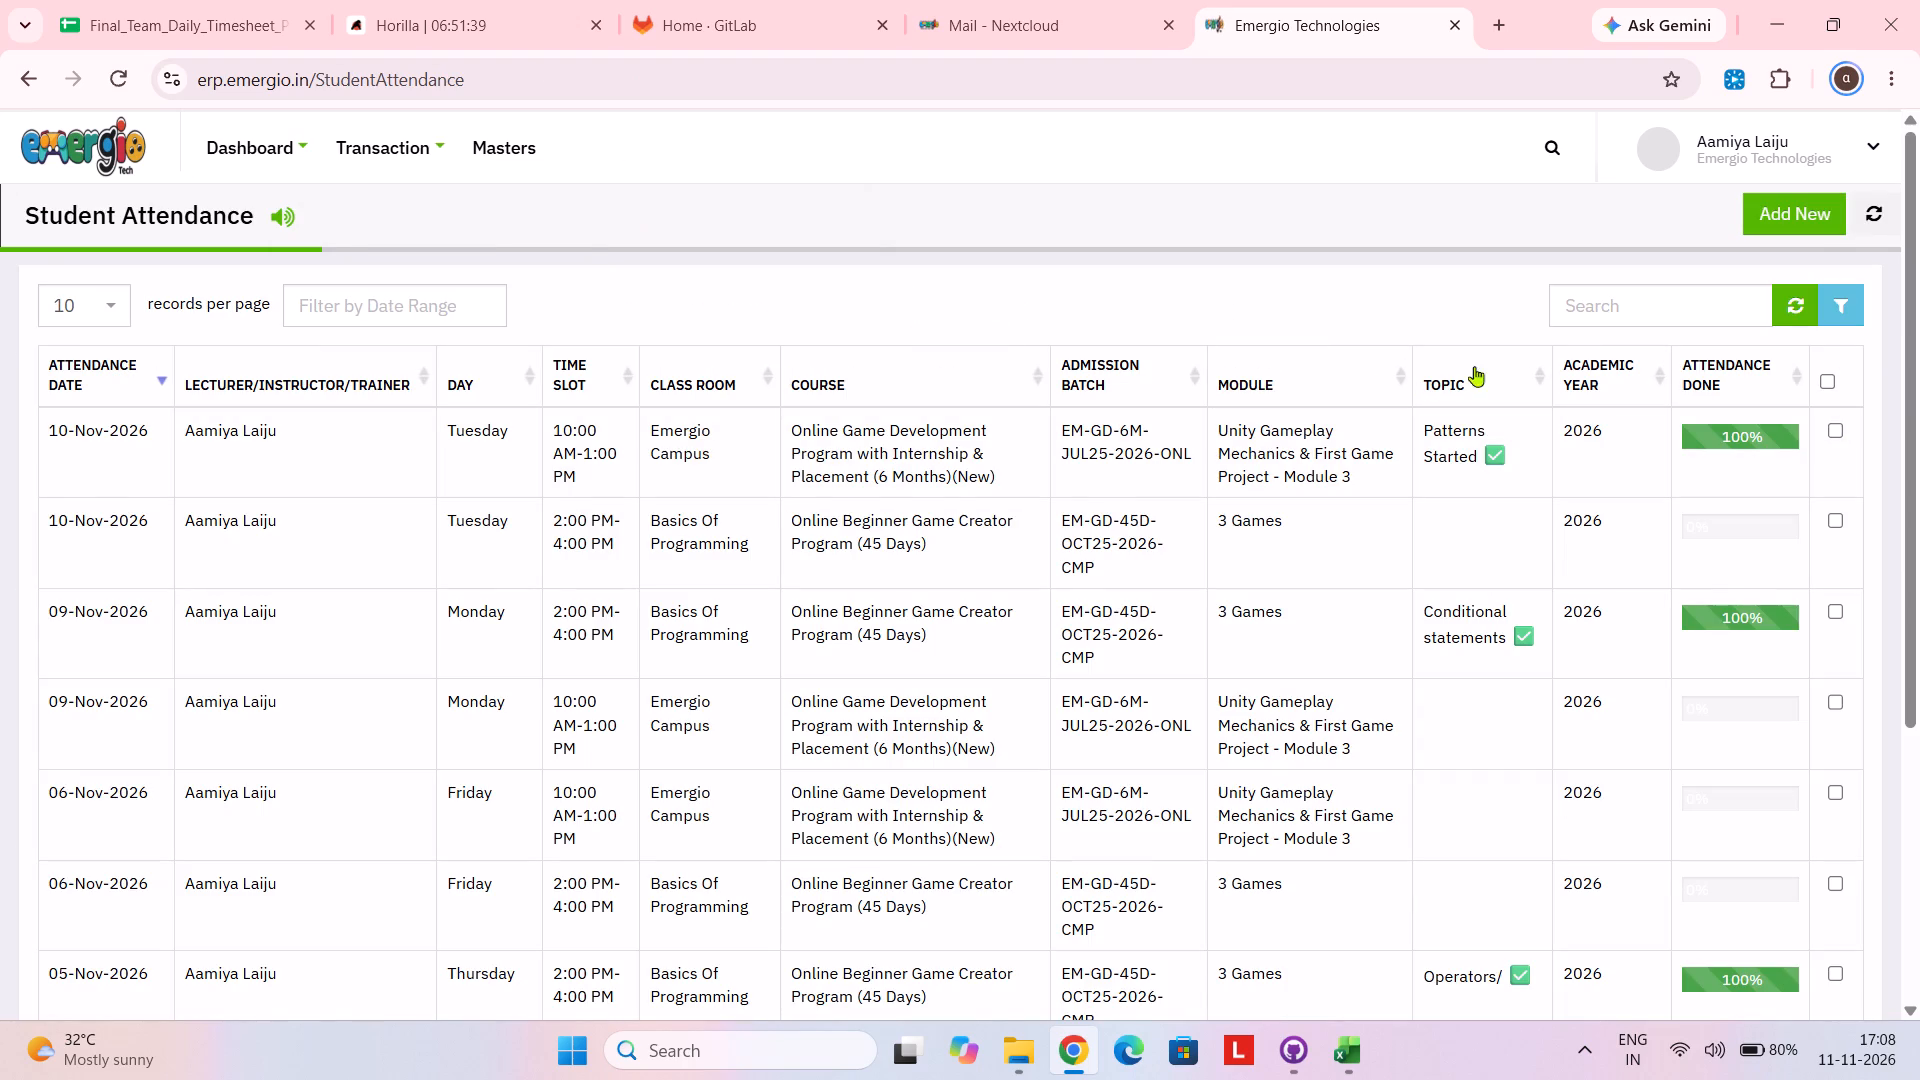
left_click(1782, 226)
left_click(823, 588)
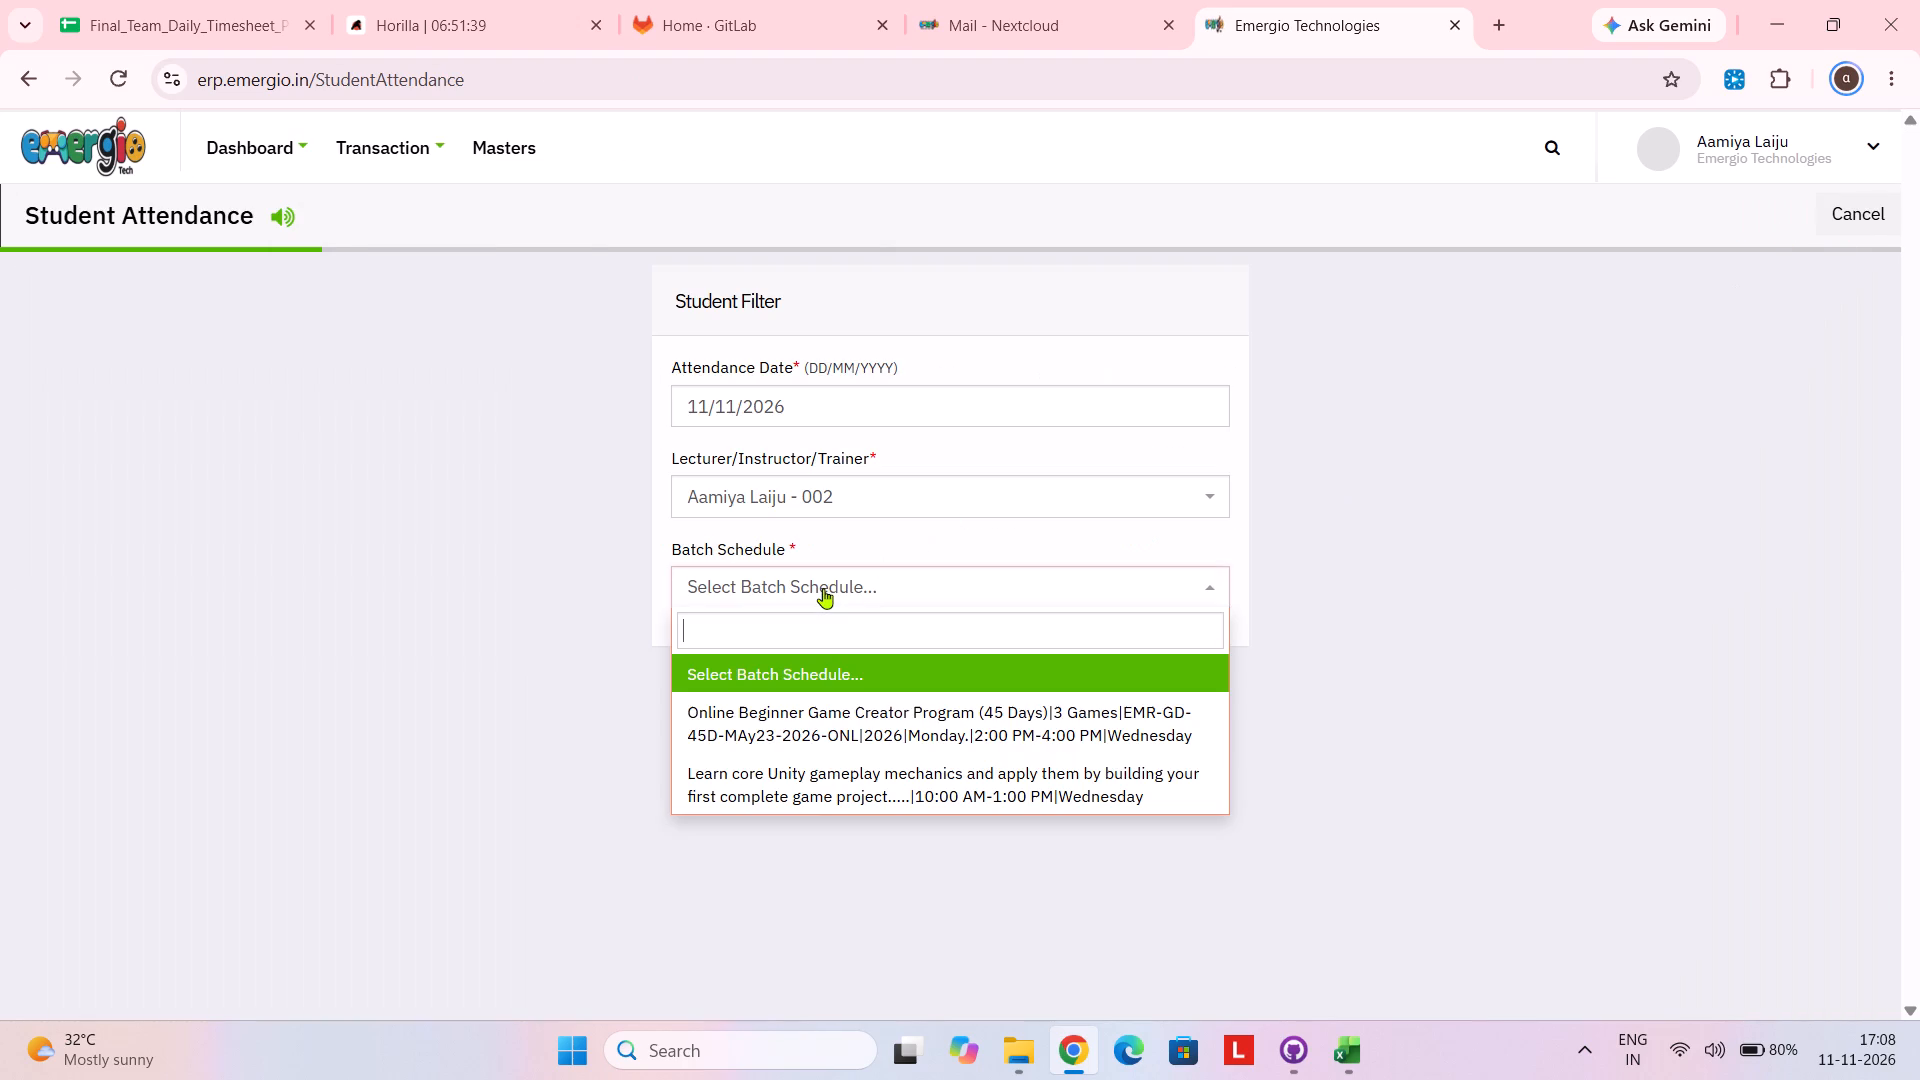
left_click(831, 732)
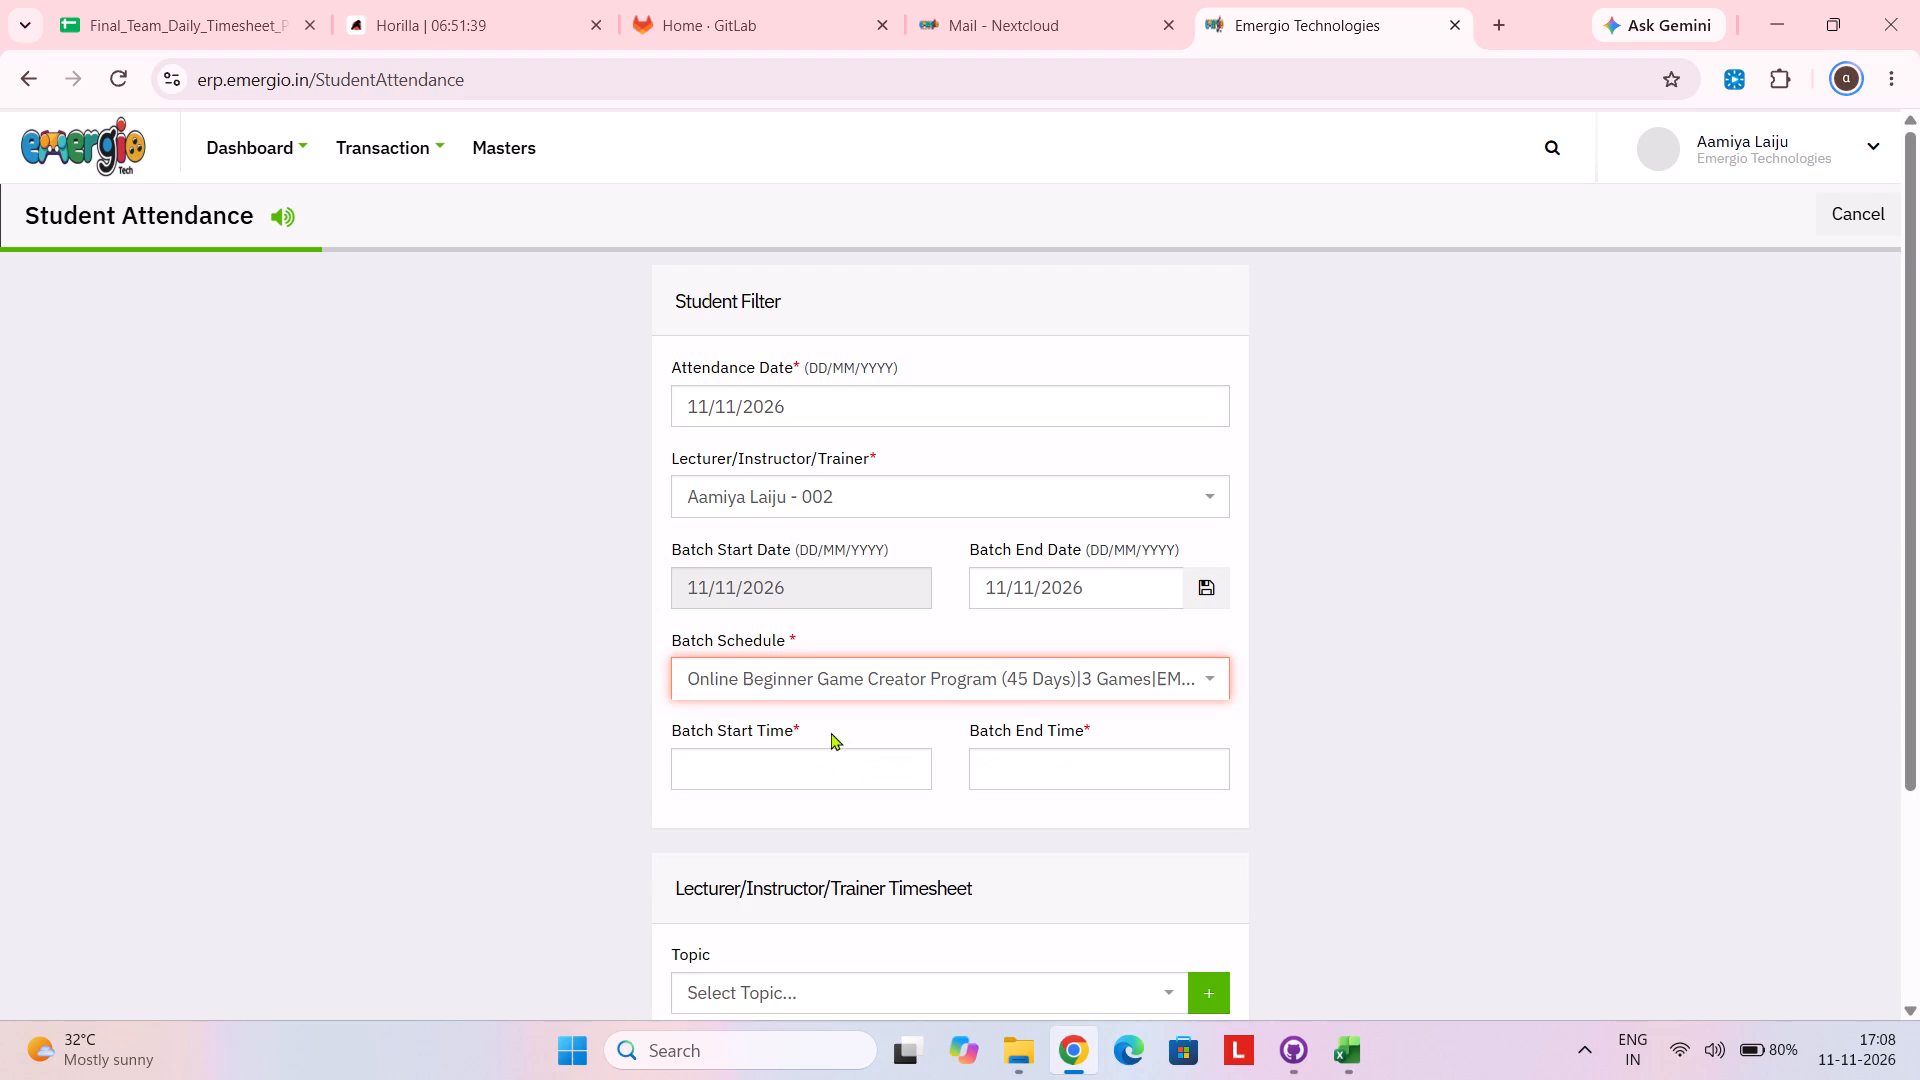
scroll(831, 732, "right", 1)
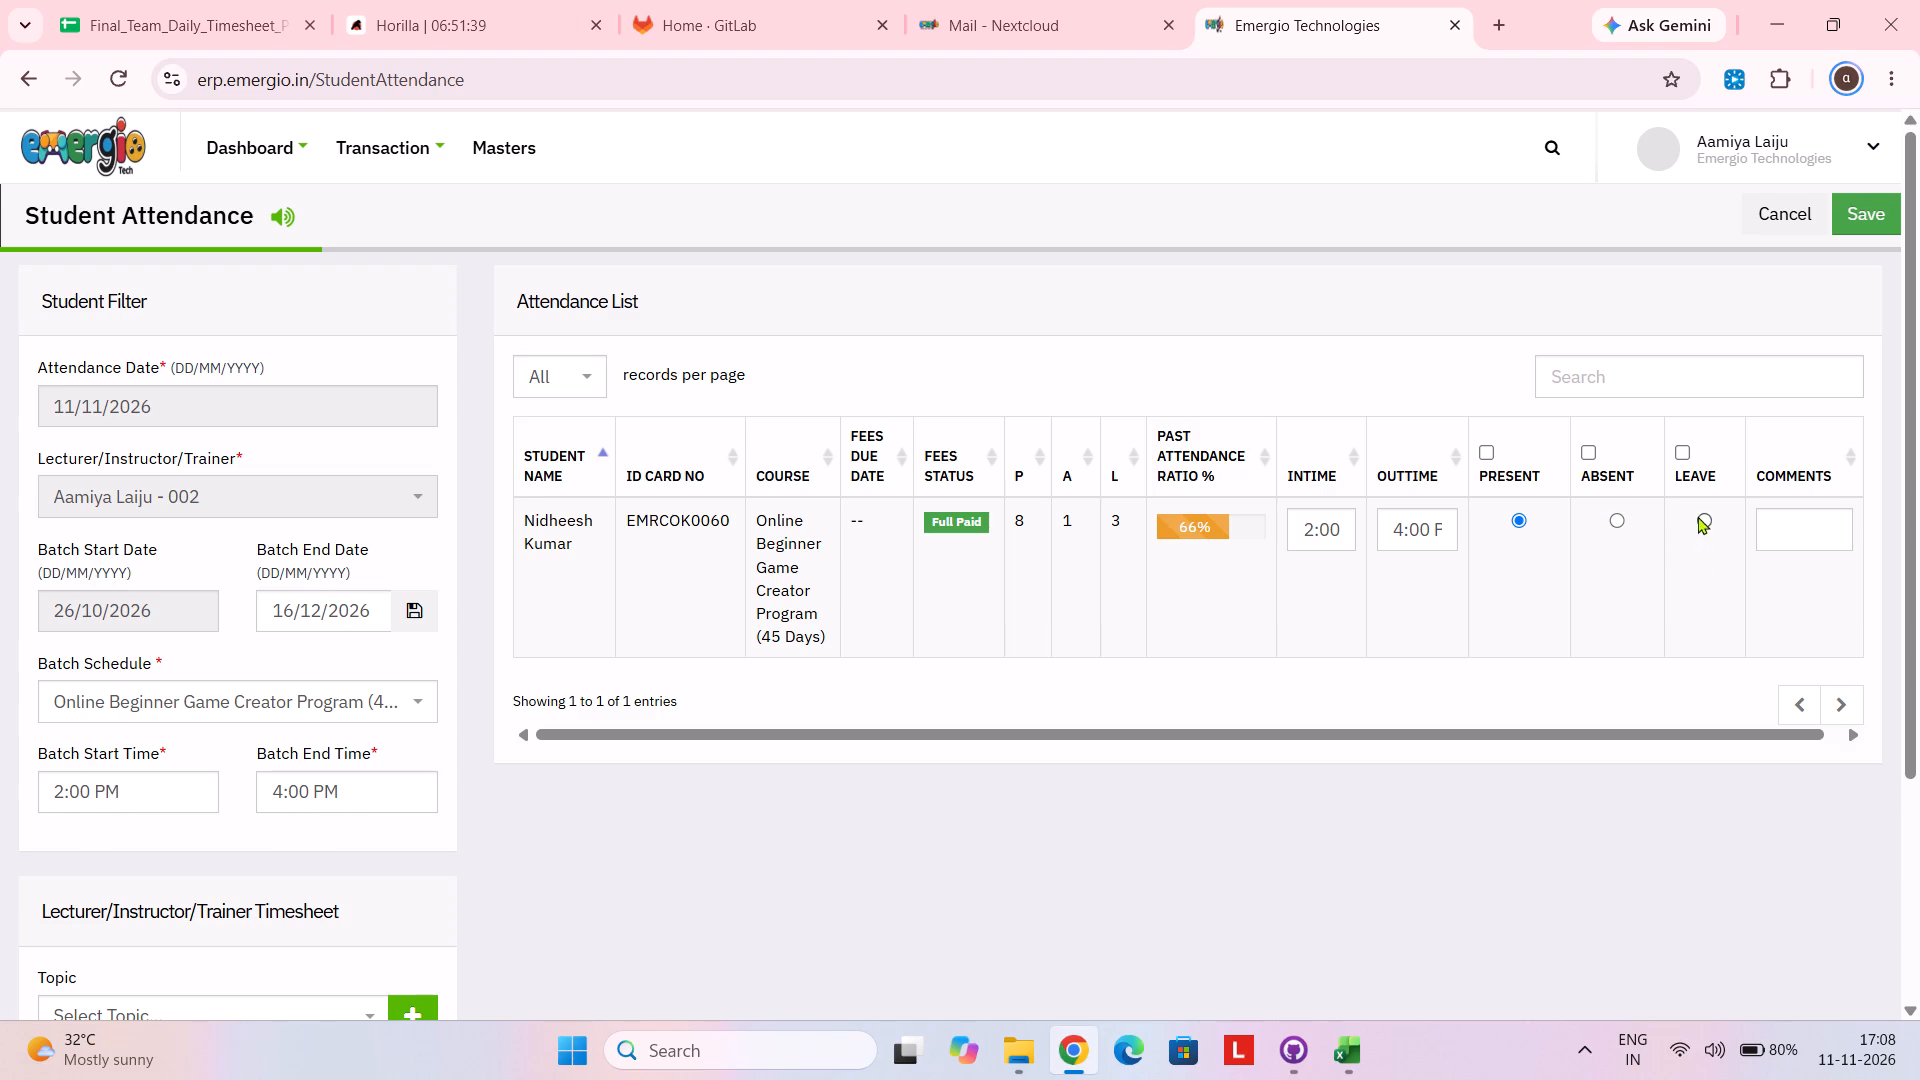
left_click(1609, 522)
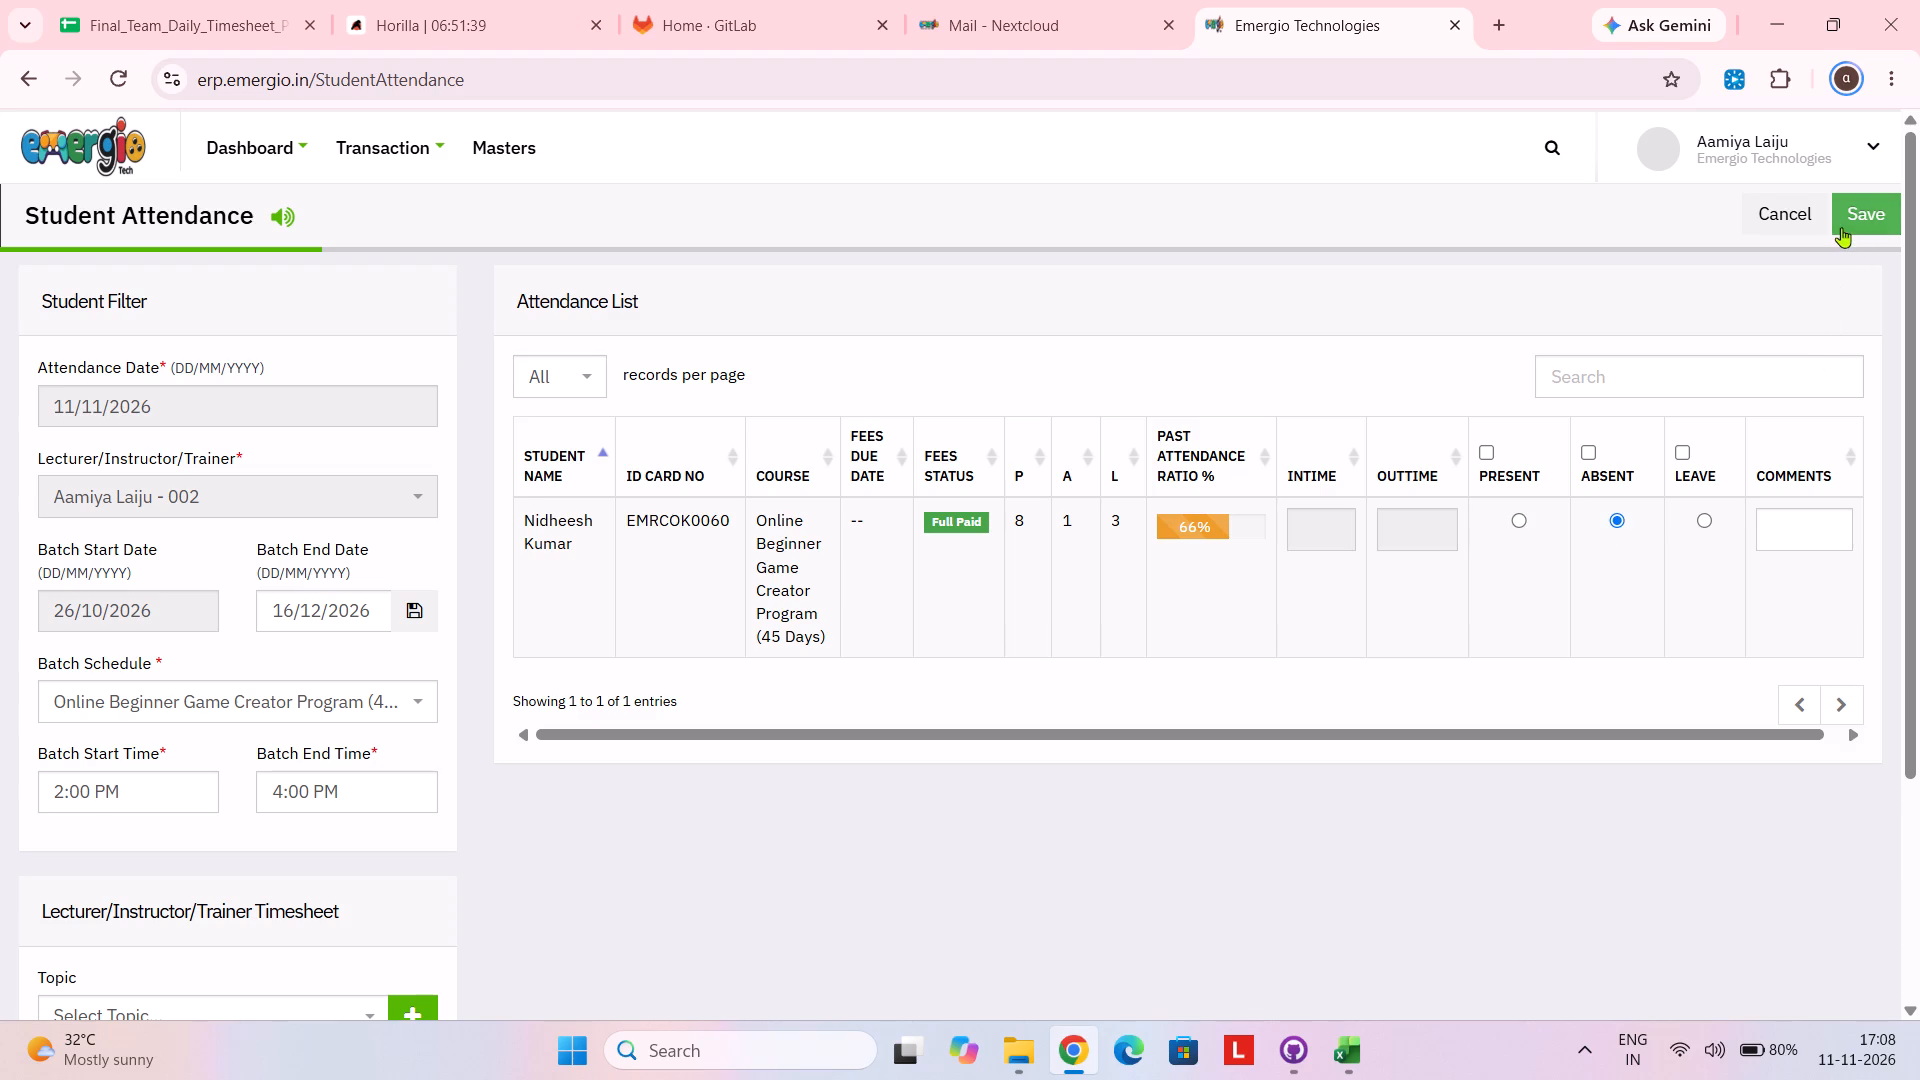
left_click(1841, 226)
left_click(941, 682)
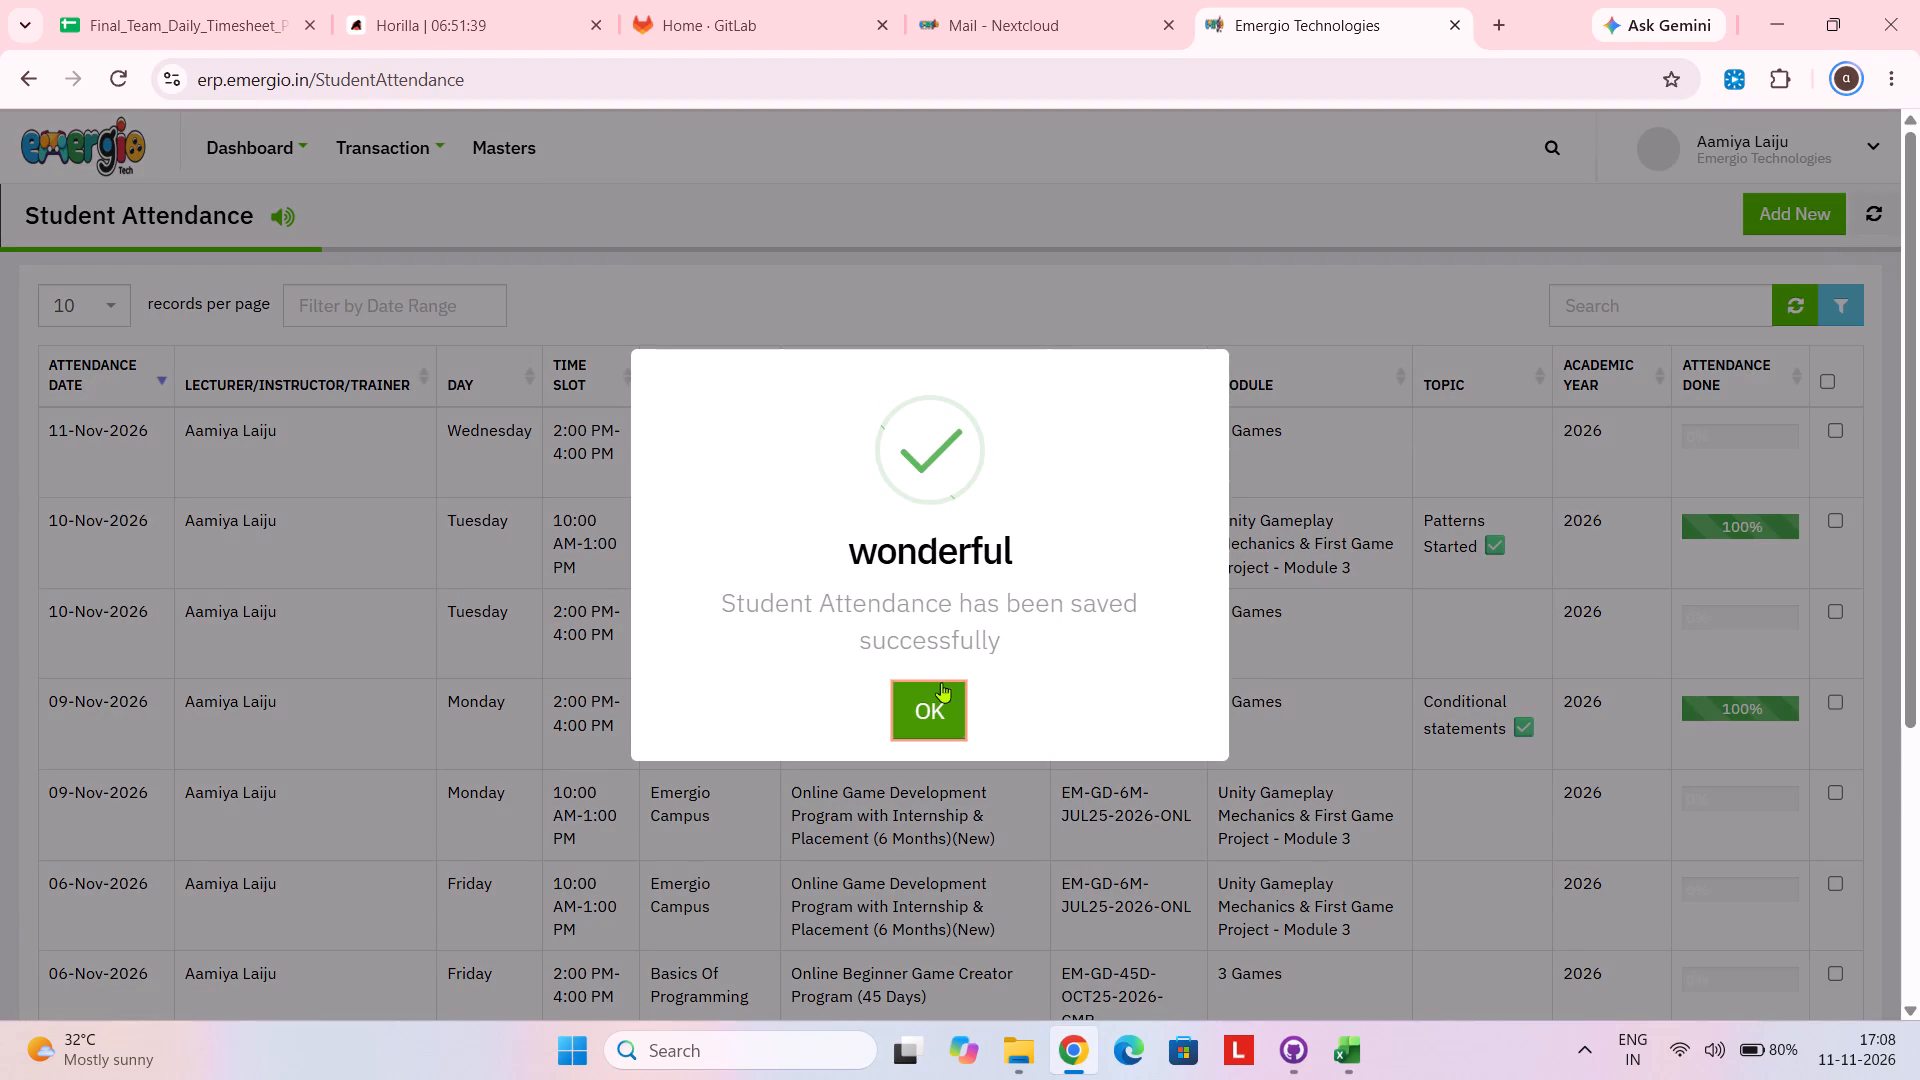
Start another 11/11/2026 attendance record for the Wednesday 10:00 AM-1:00 PM Unity gameplay mechanics batch.
left_click(1812, 211)
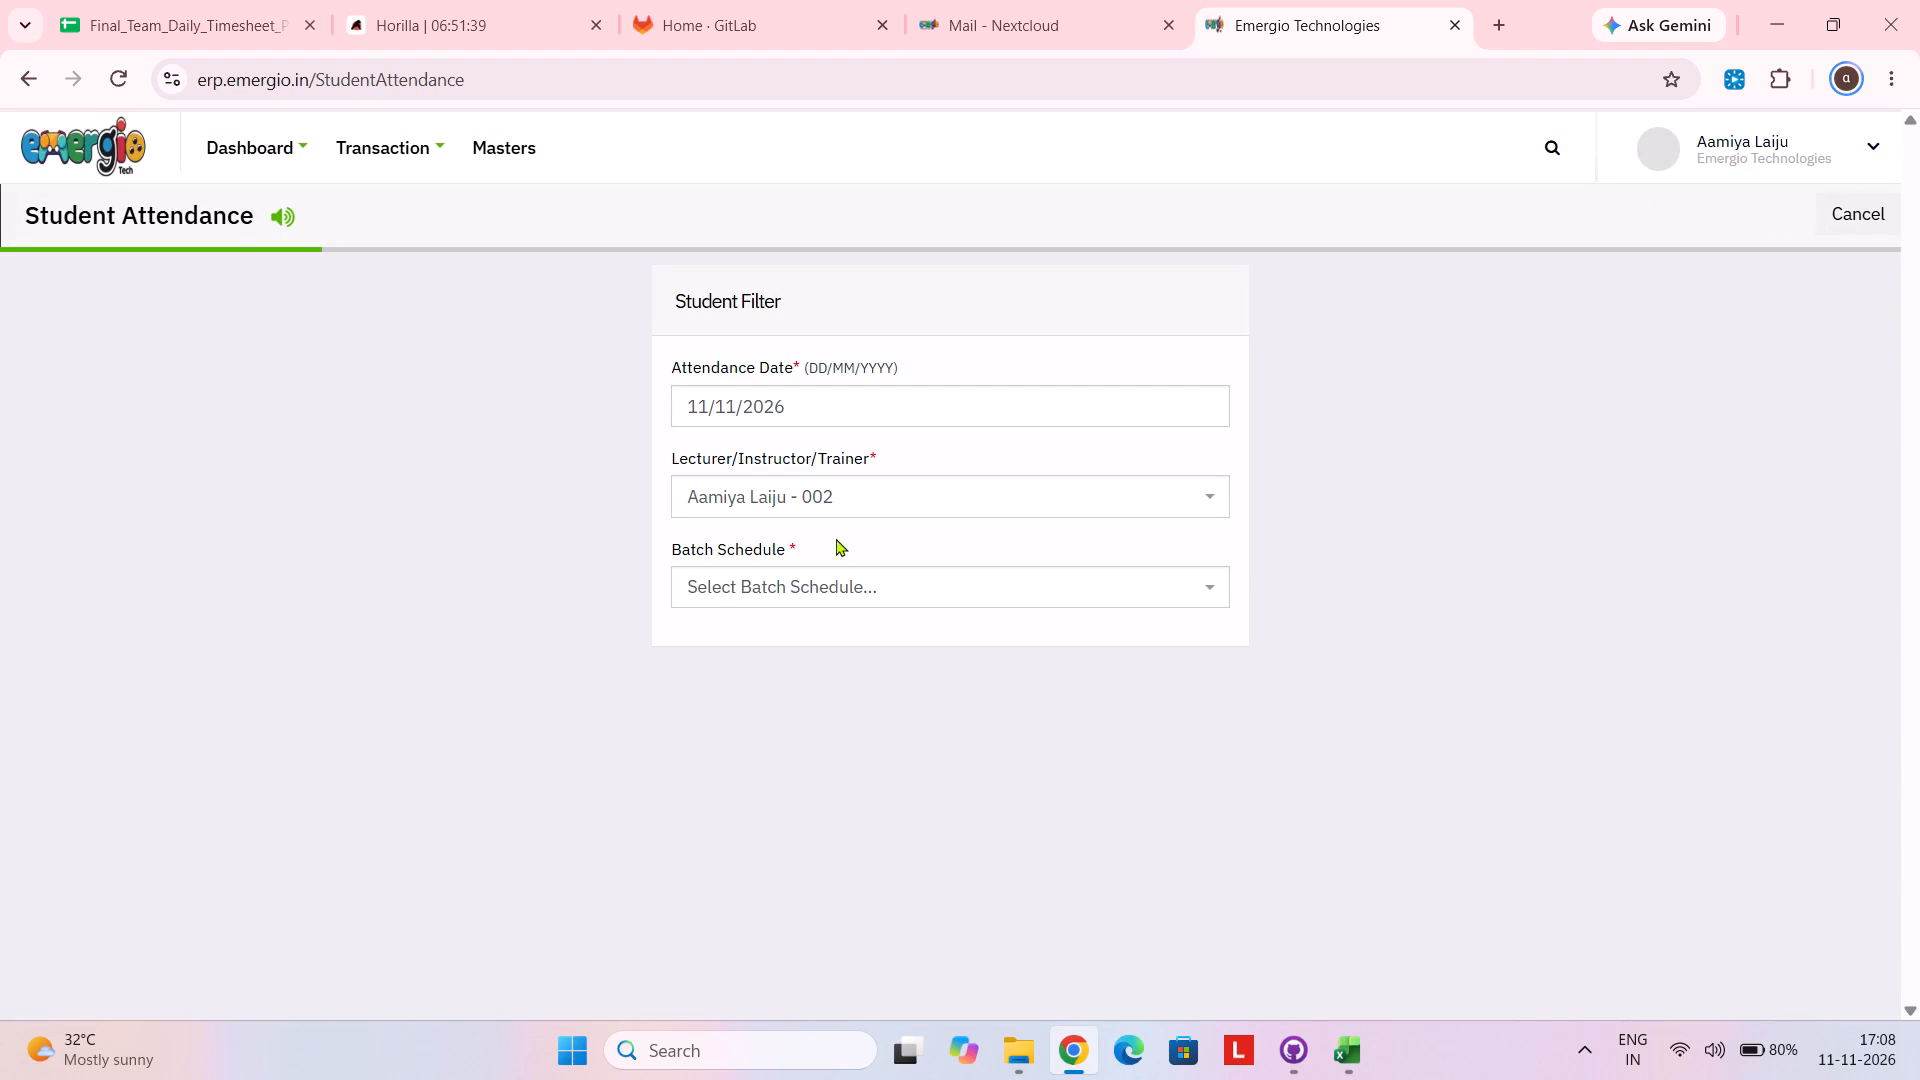
left_click(837, 591)
left_click(863, 719)
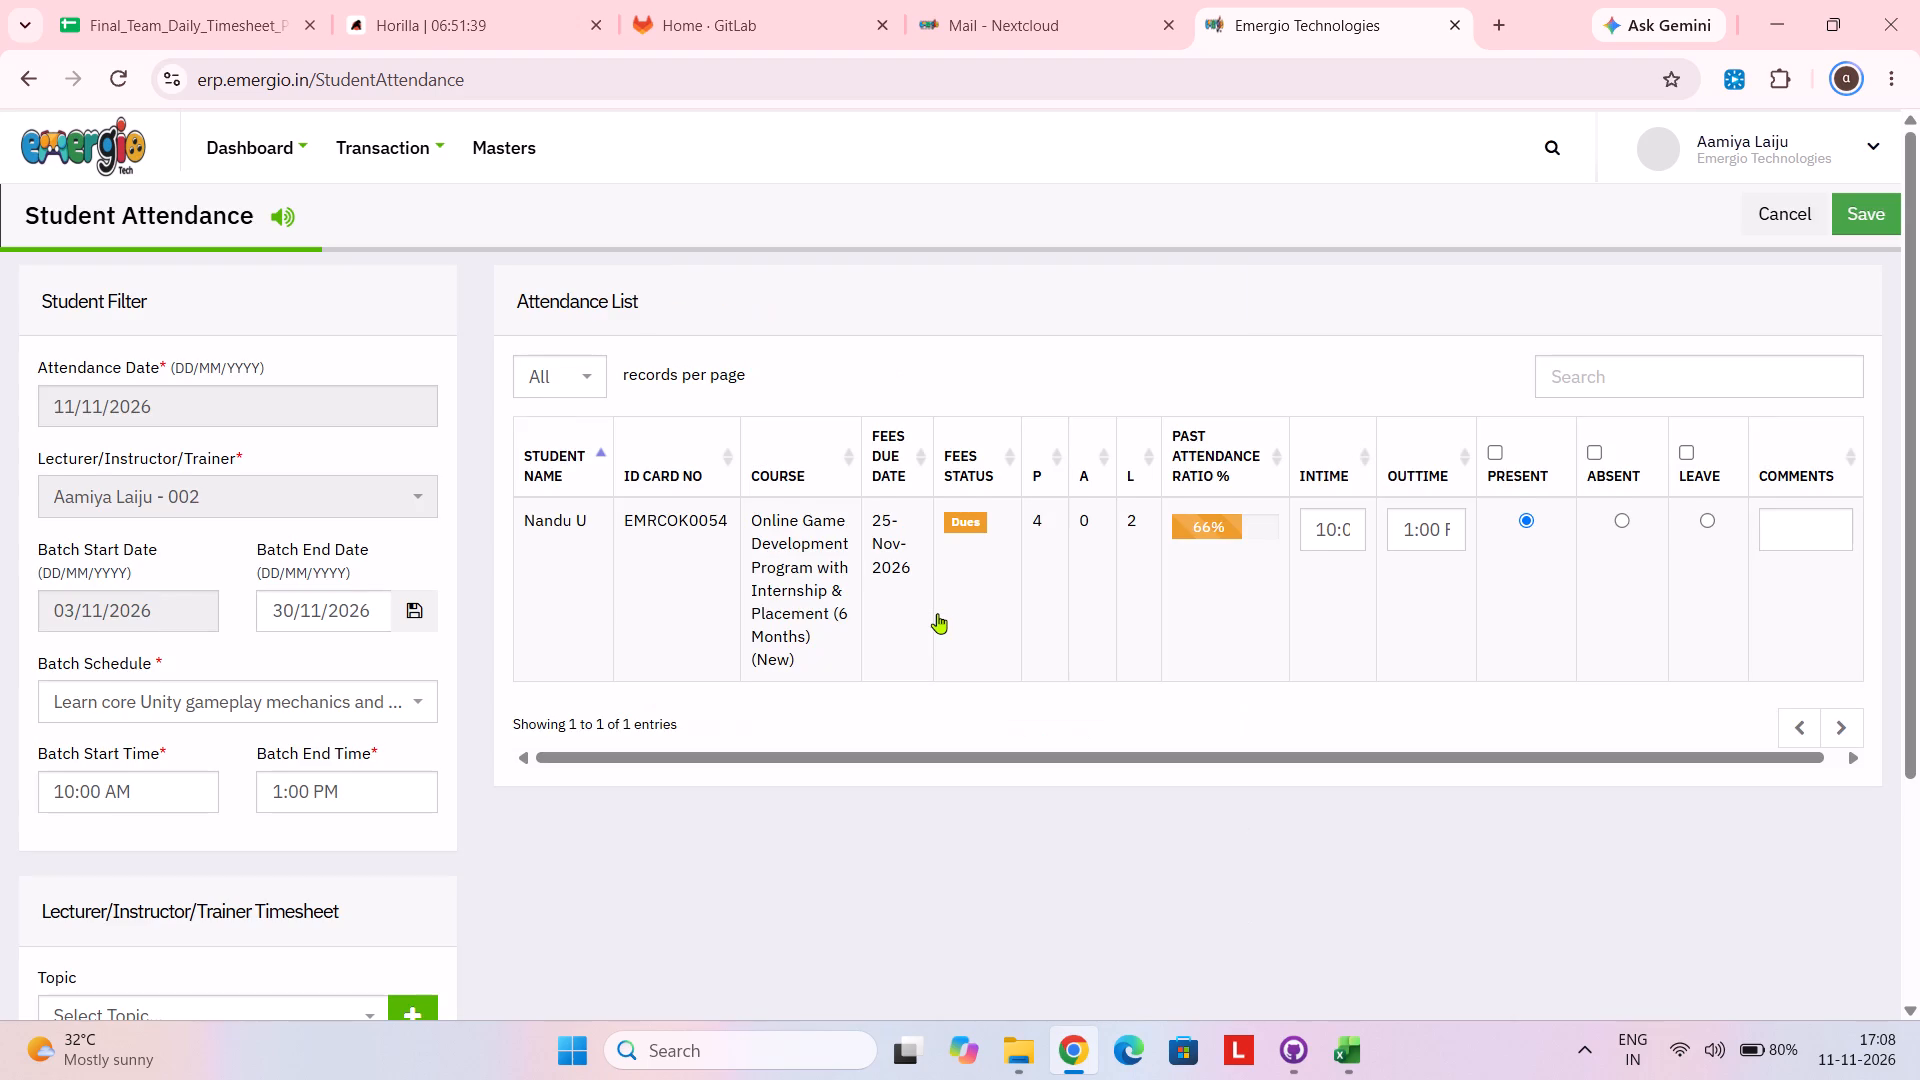
Start a new timesheet topic for module Unity Gameplay Mechanics & First Game Project - Module 3 and its Online Game Development Program course.
scroll(937, 613, "down", 1)
left_click(412, 908)
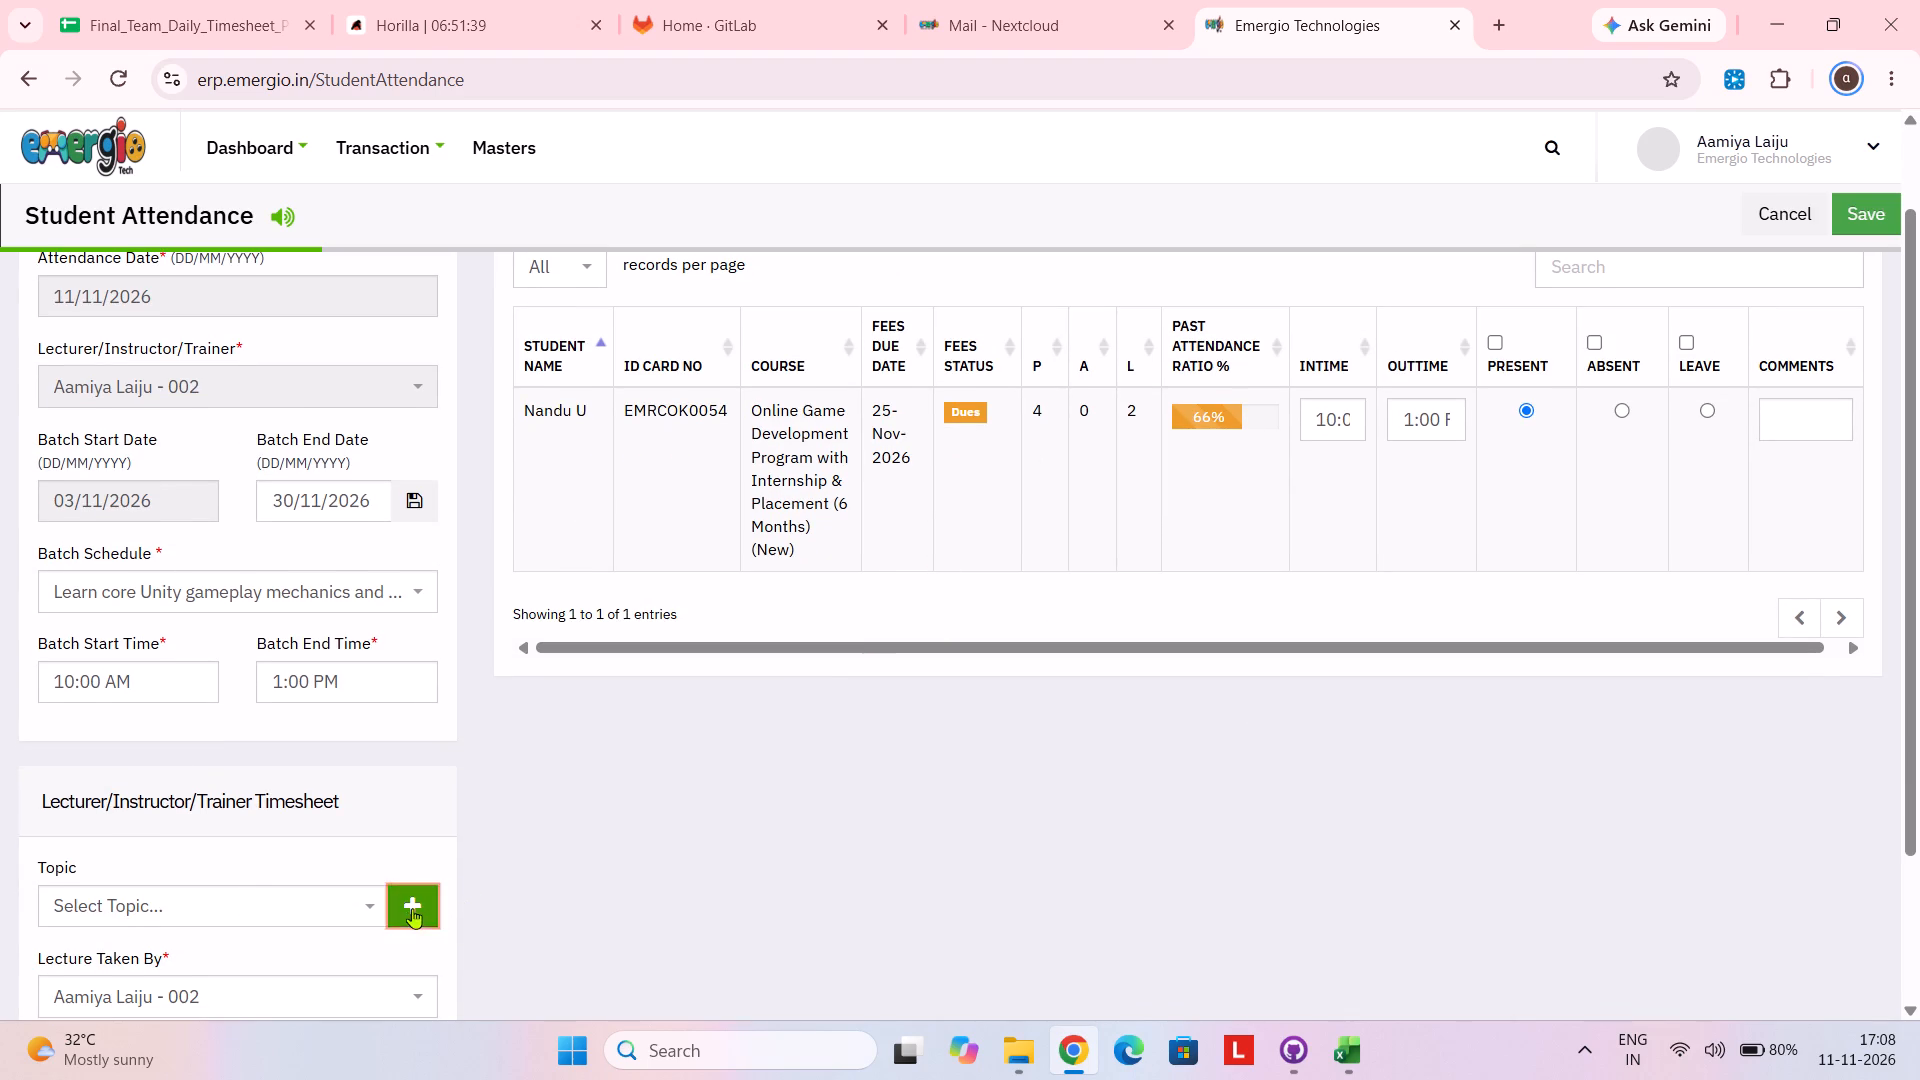
left_click(1696, 268)
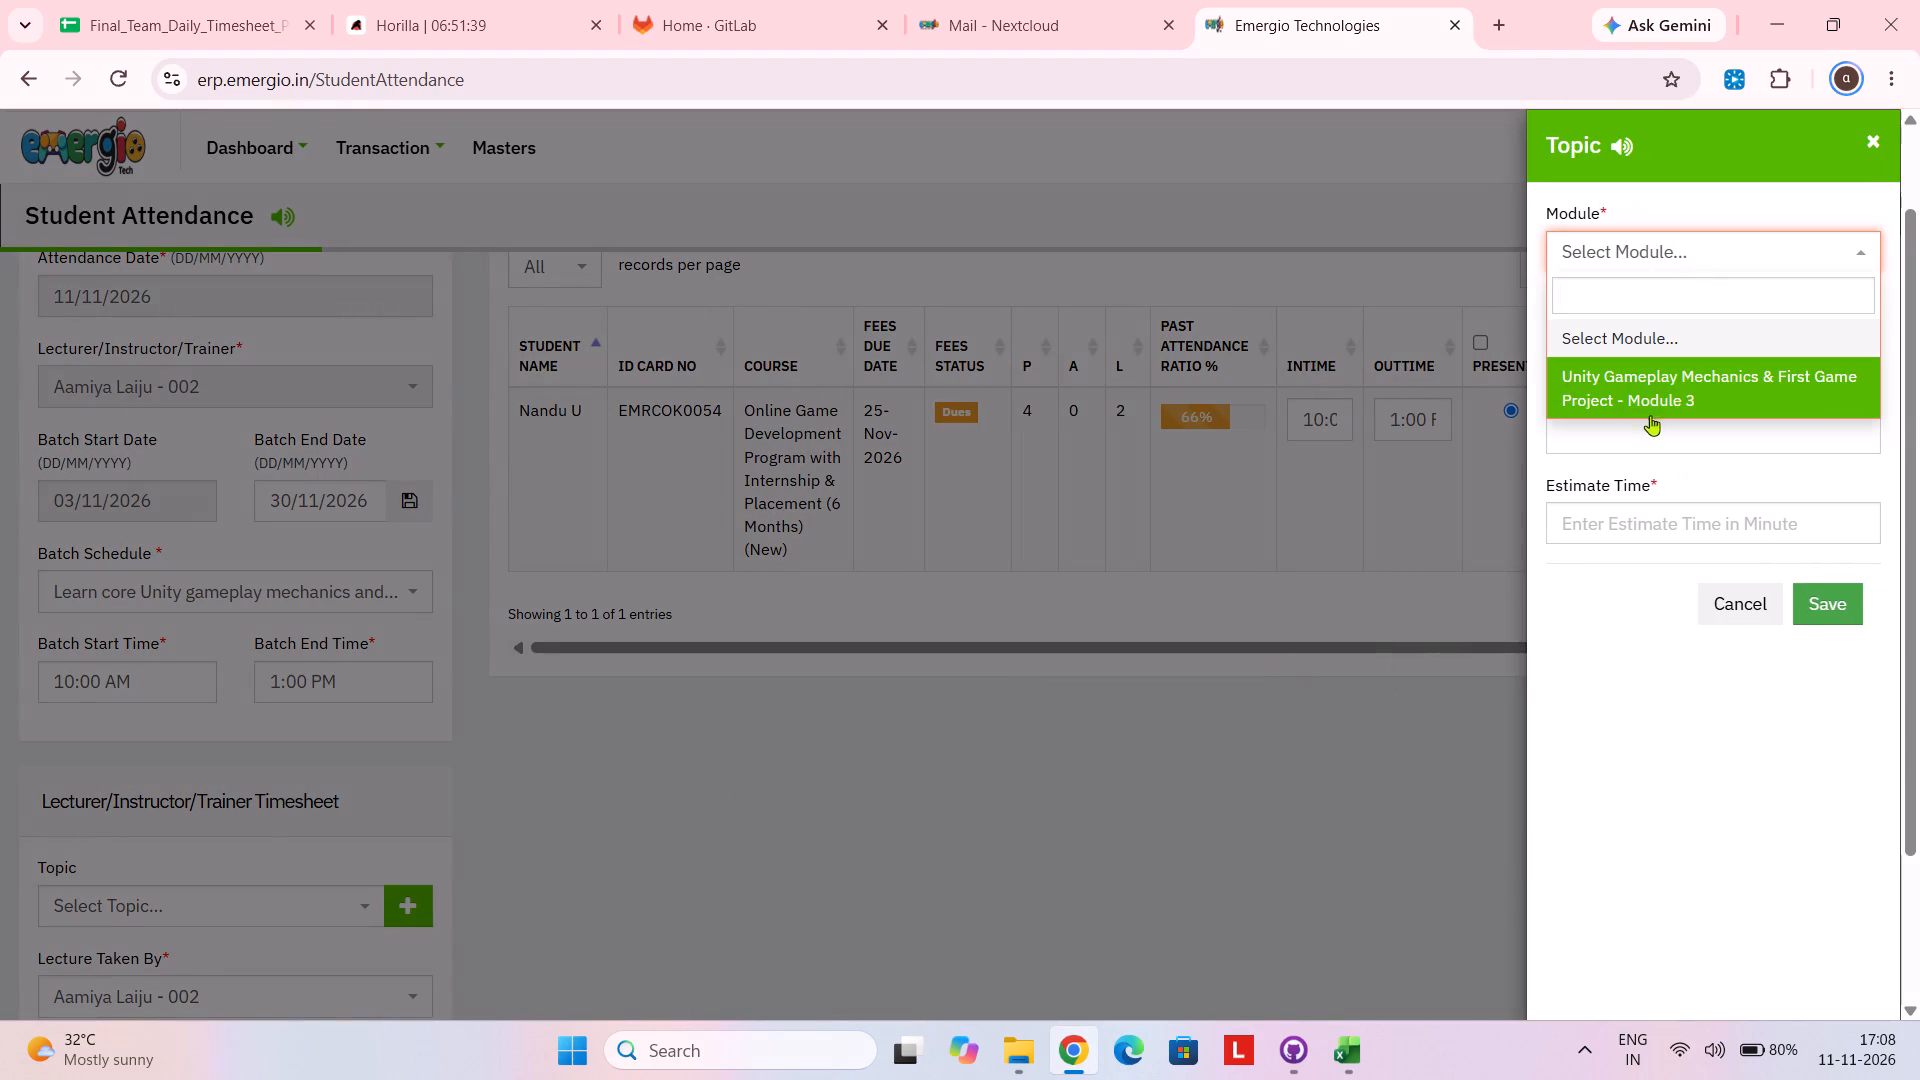
left_click(1655, 387)
left_click(1646, 347)
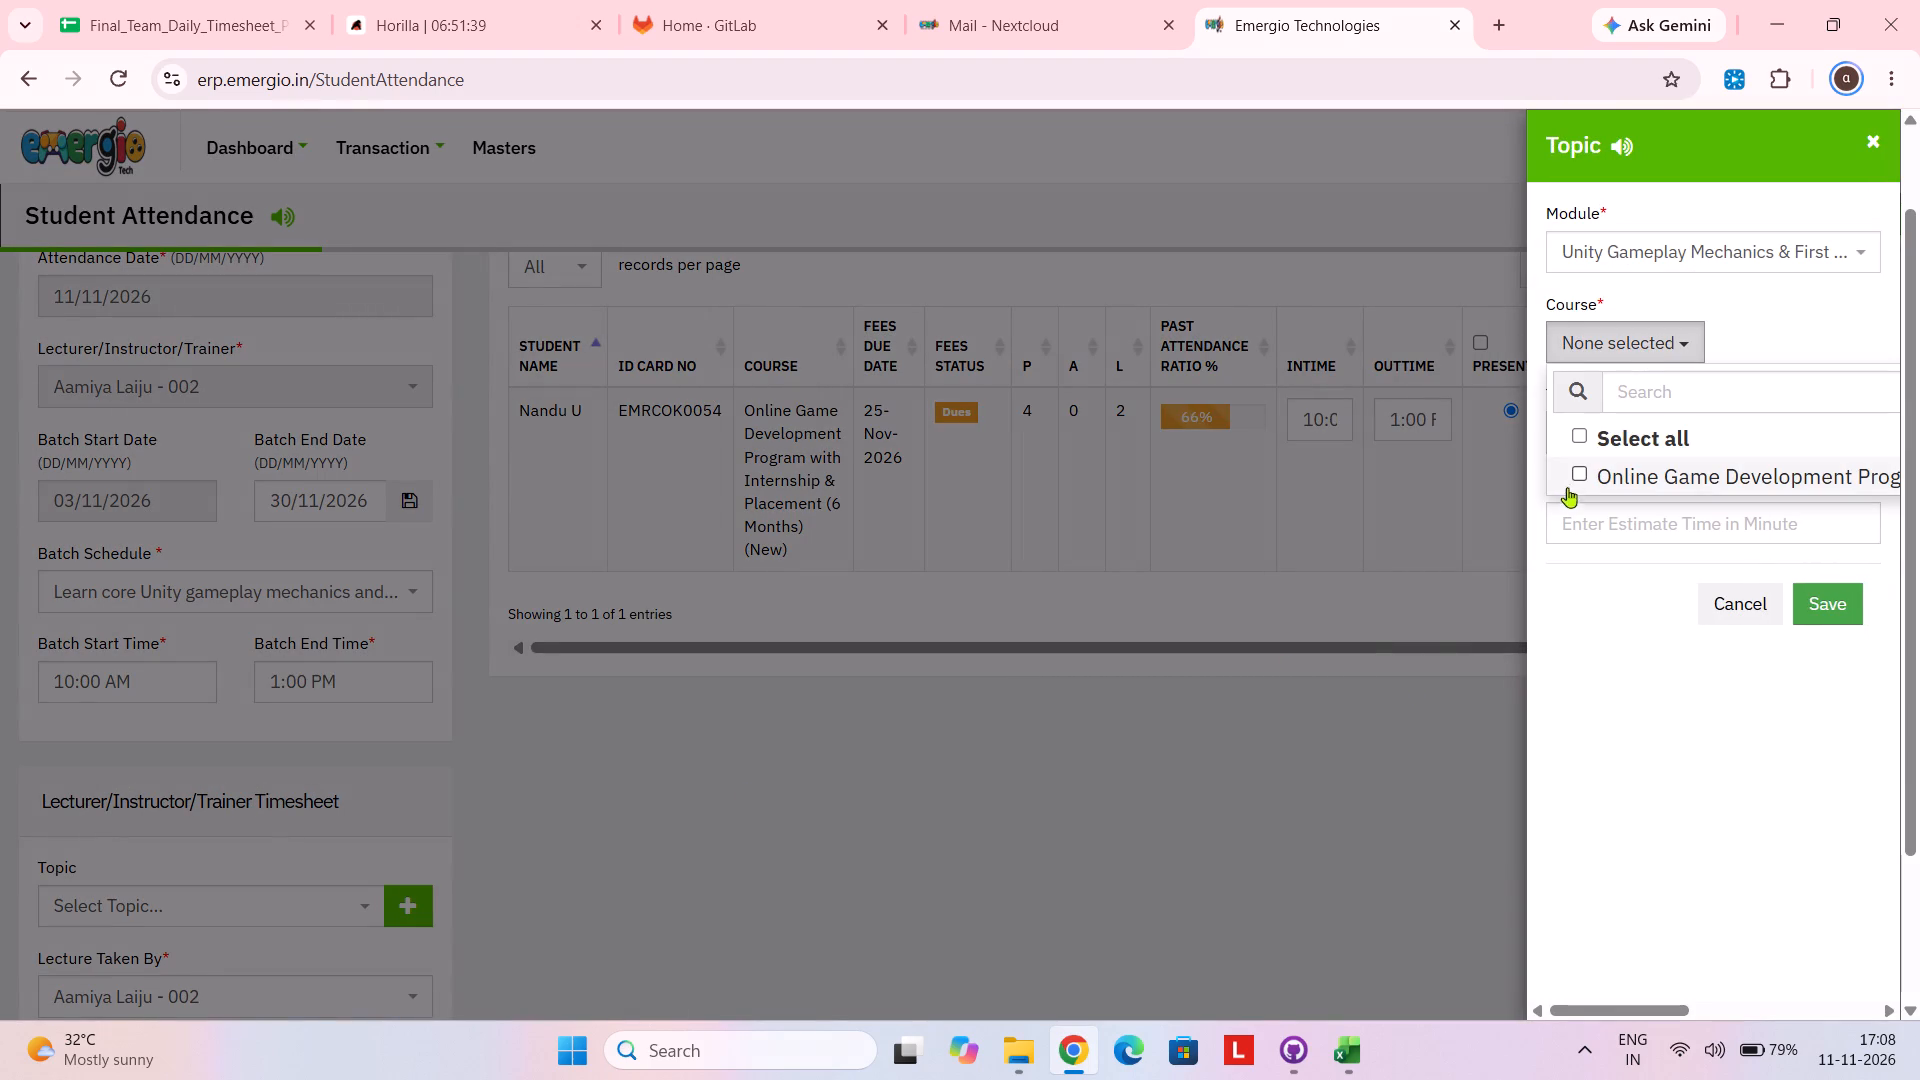
left_click(1578, 474)
left_click(1681, 718)
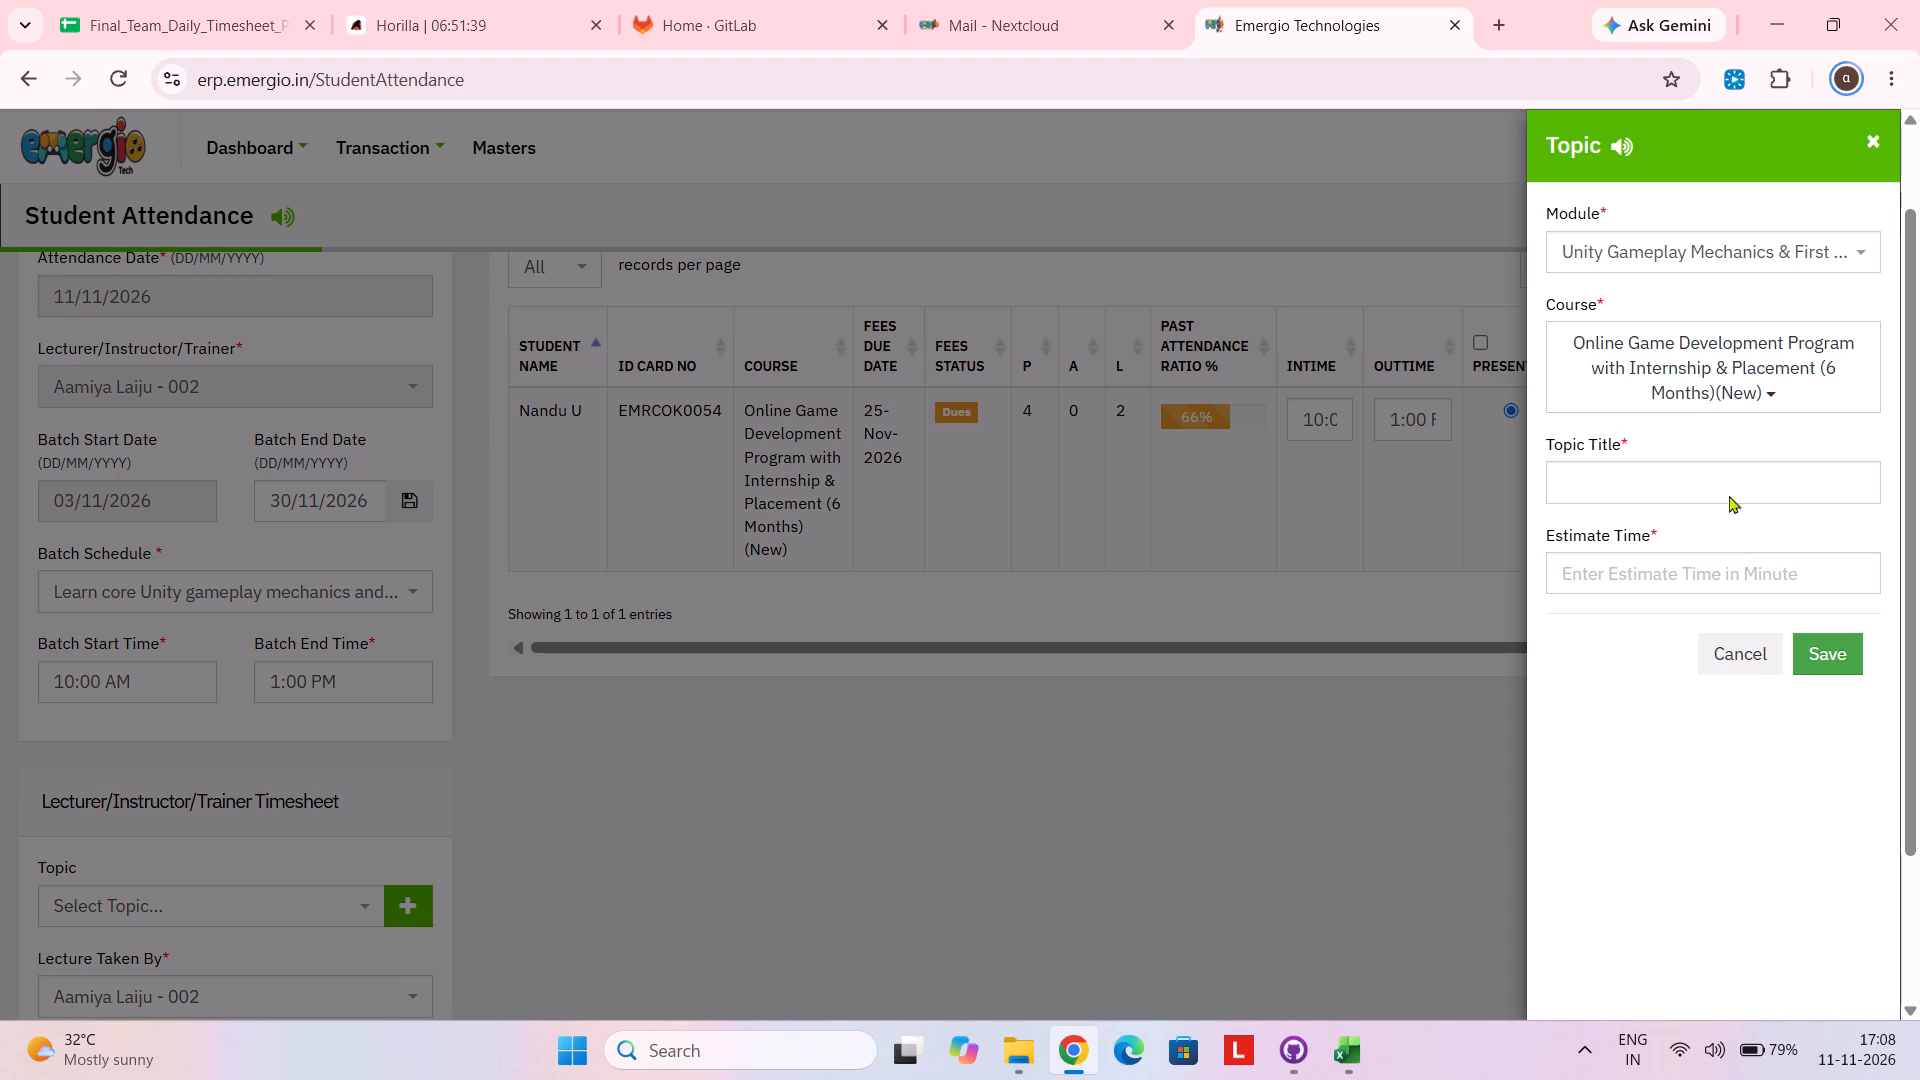
Title the new topic Softskill, set its estimate time to 180 minutes and save it.
left_click(1669, 475)
left_click(1669, 475)
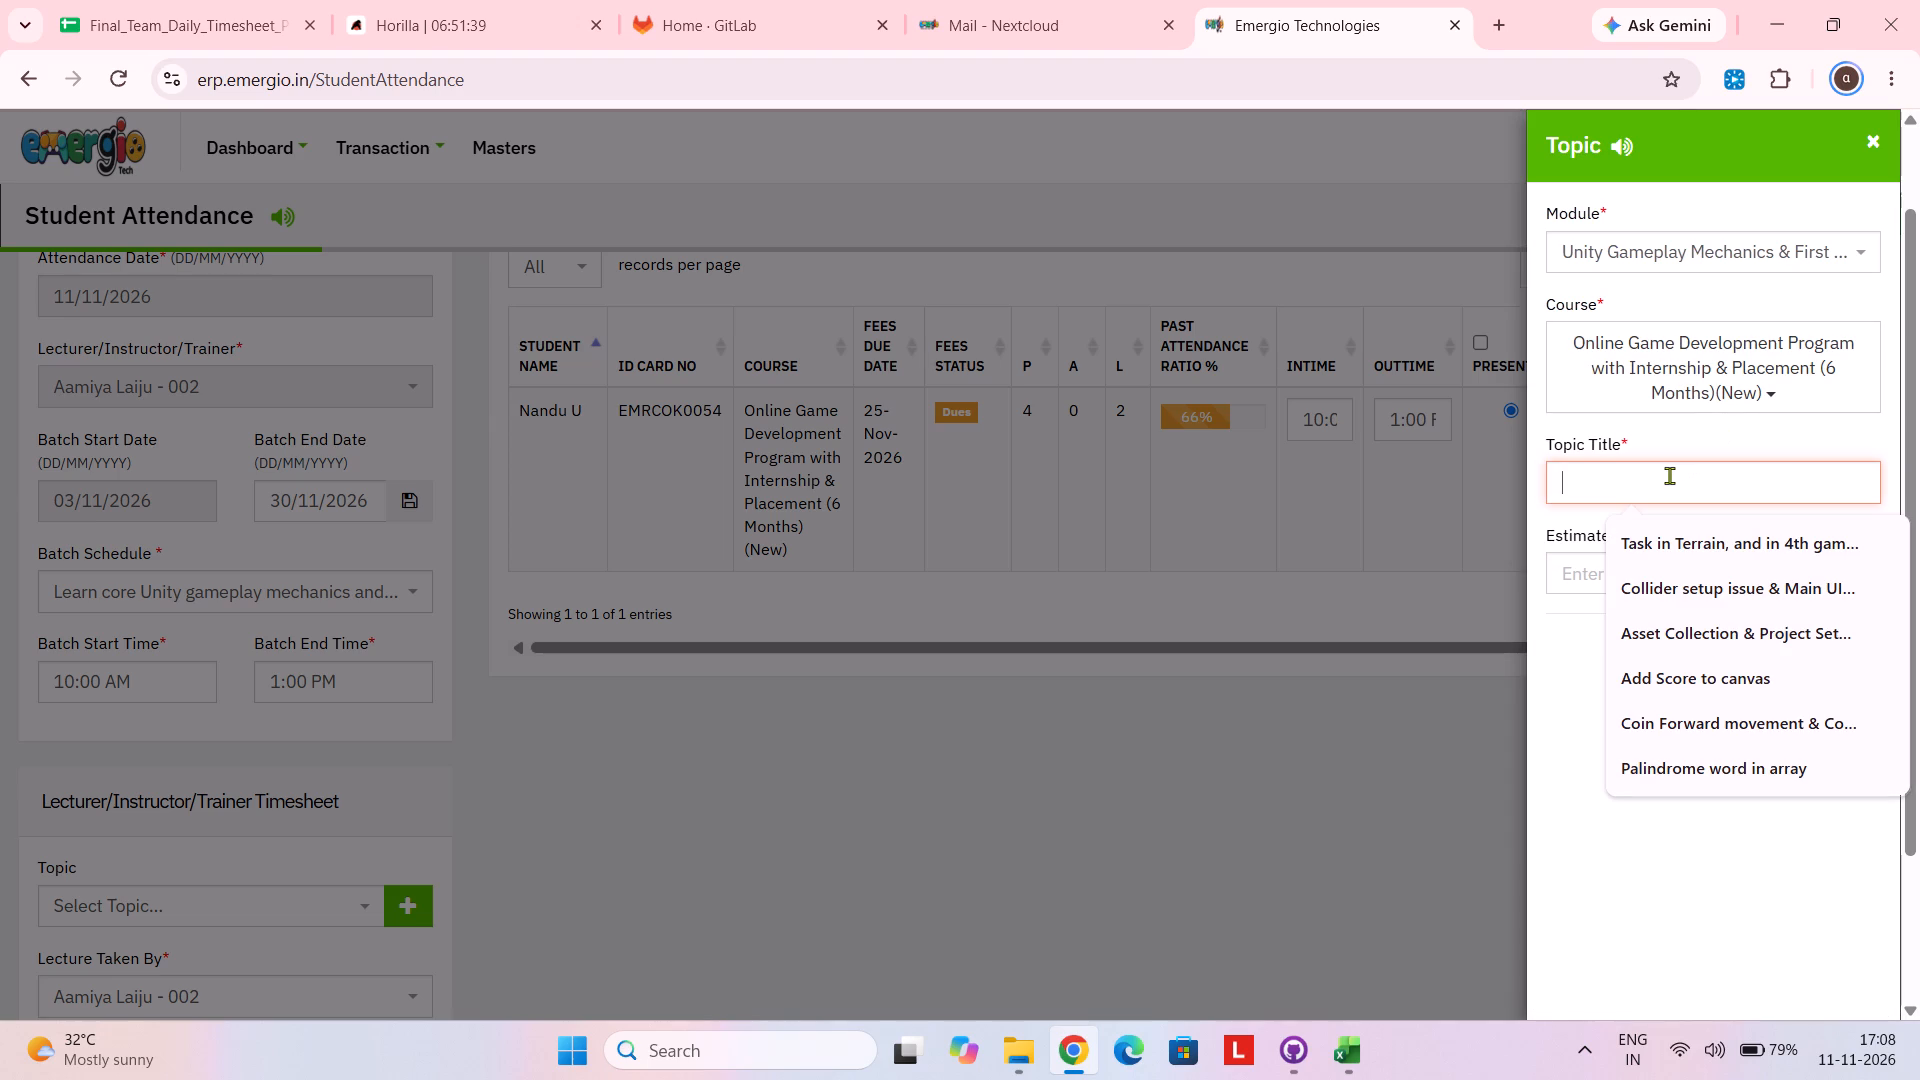
left_click(1669, 475)
left_click(1683, 483)
key("s")
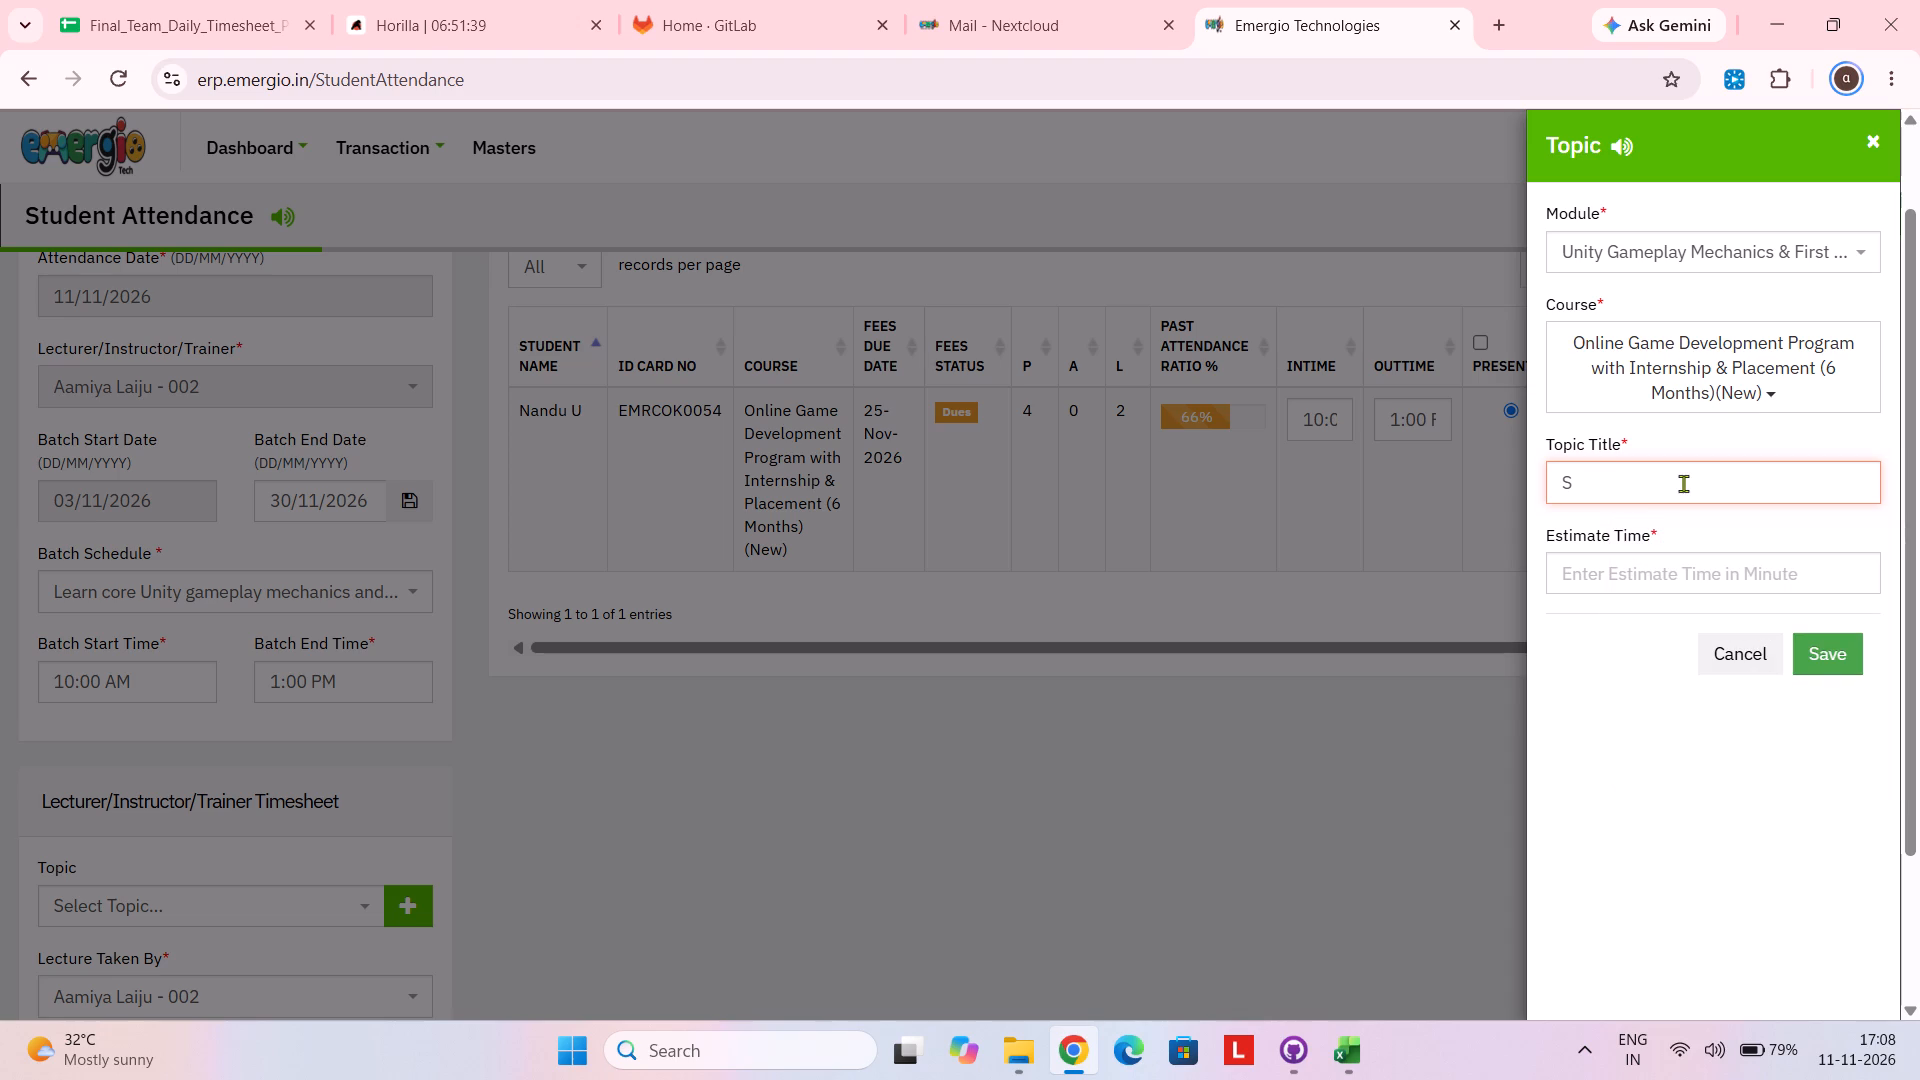
key("o")
type("ftskill")
left_click(1722, 581)
left_click(1706, 639)
left_click(1814, 660)
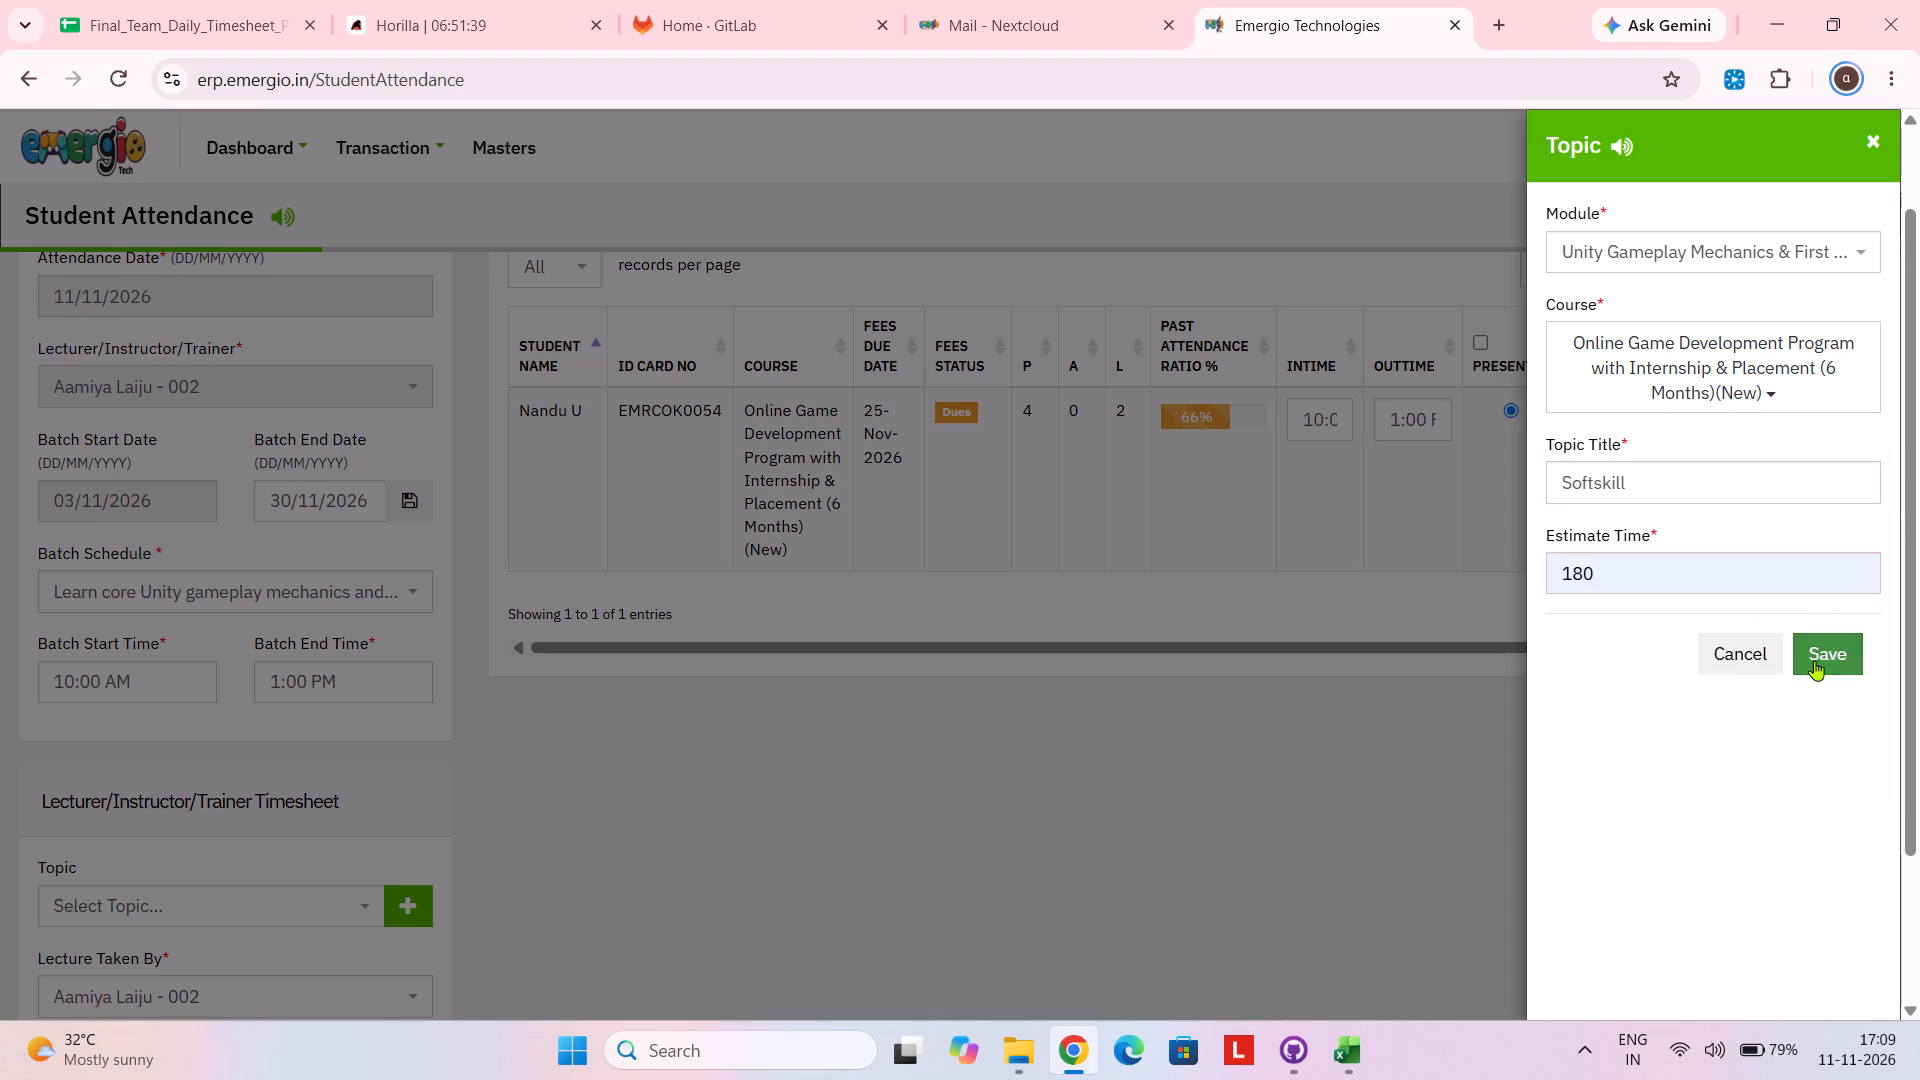
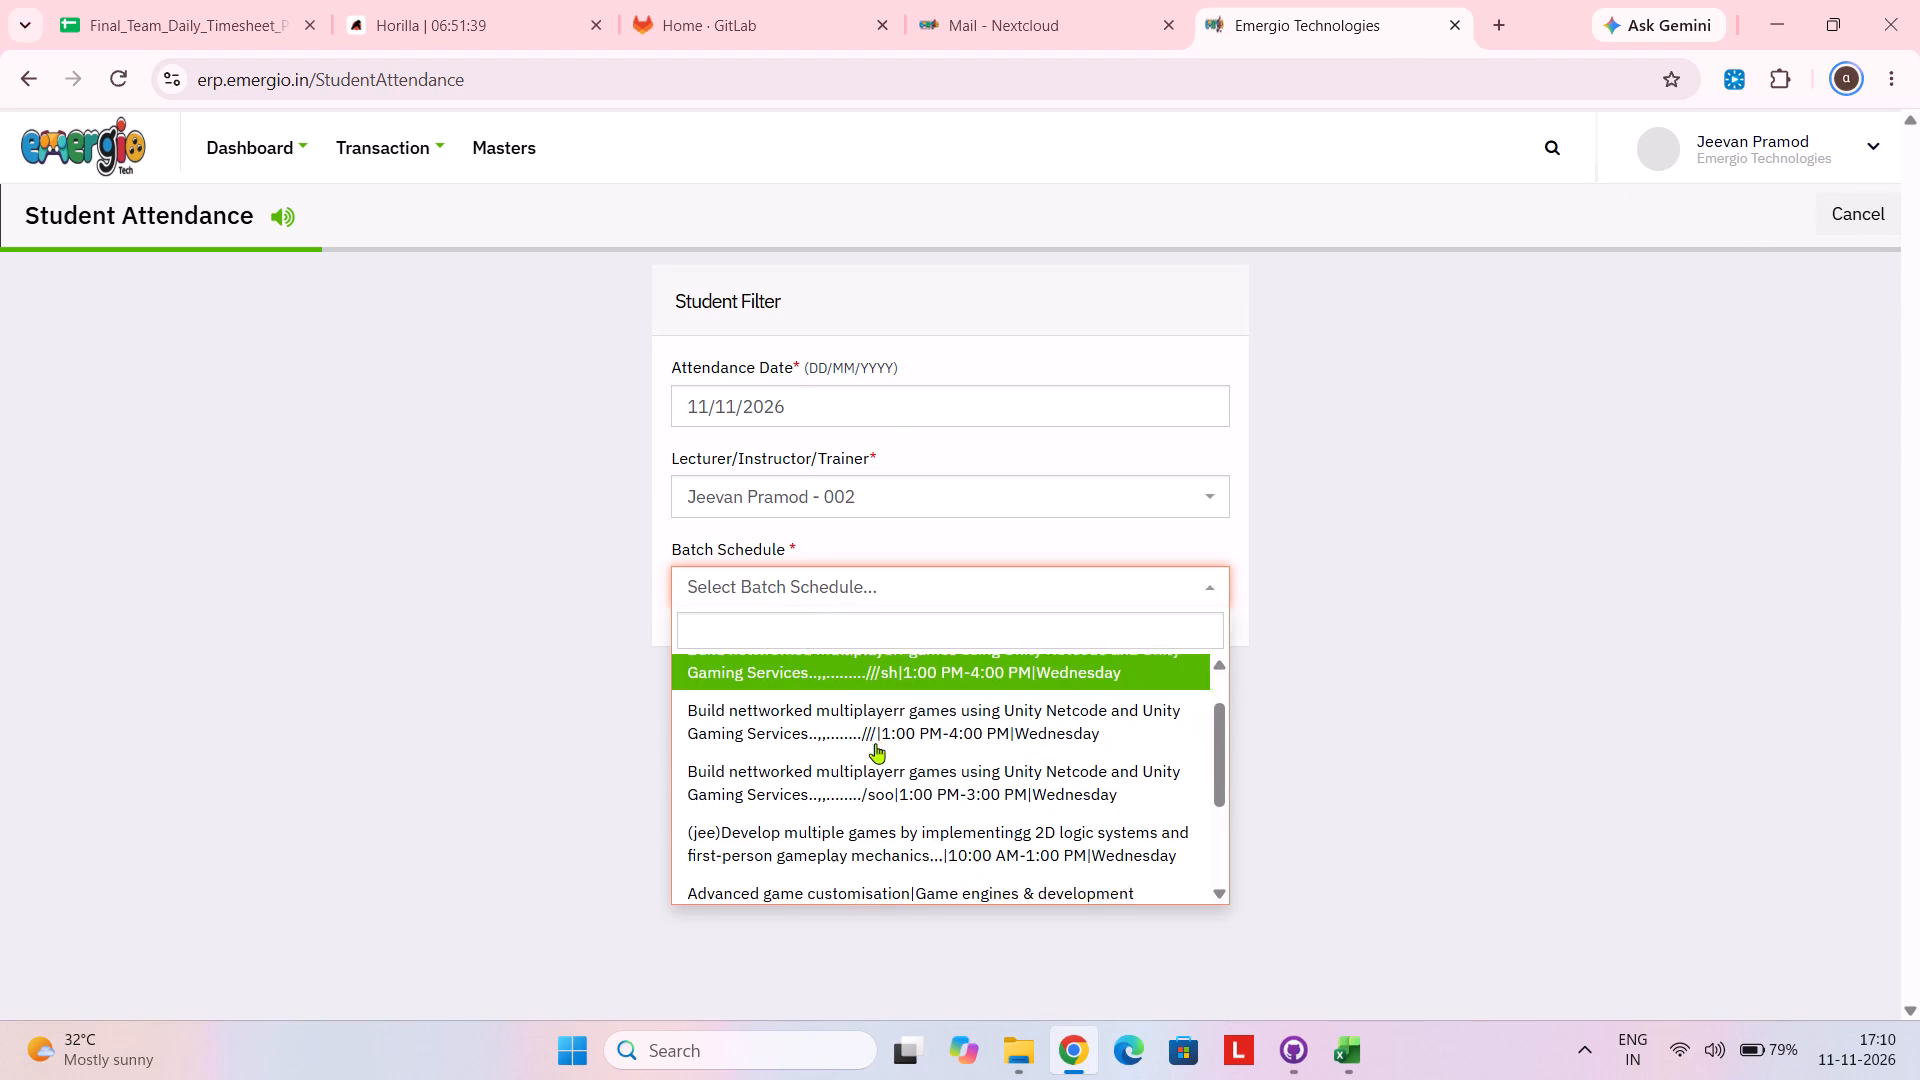
Save an 11/11/2026 attendance record for the Wednesday 1:00 PM-4:00 PM multiplayer games batch ending in ///sh, marking its student absent.
scroll(875, 743, "down", 5)
scroll(875, 743, "up", 6)
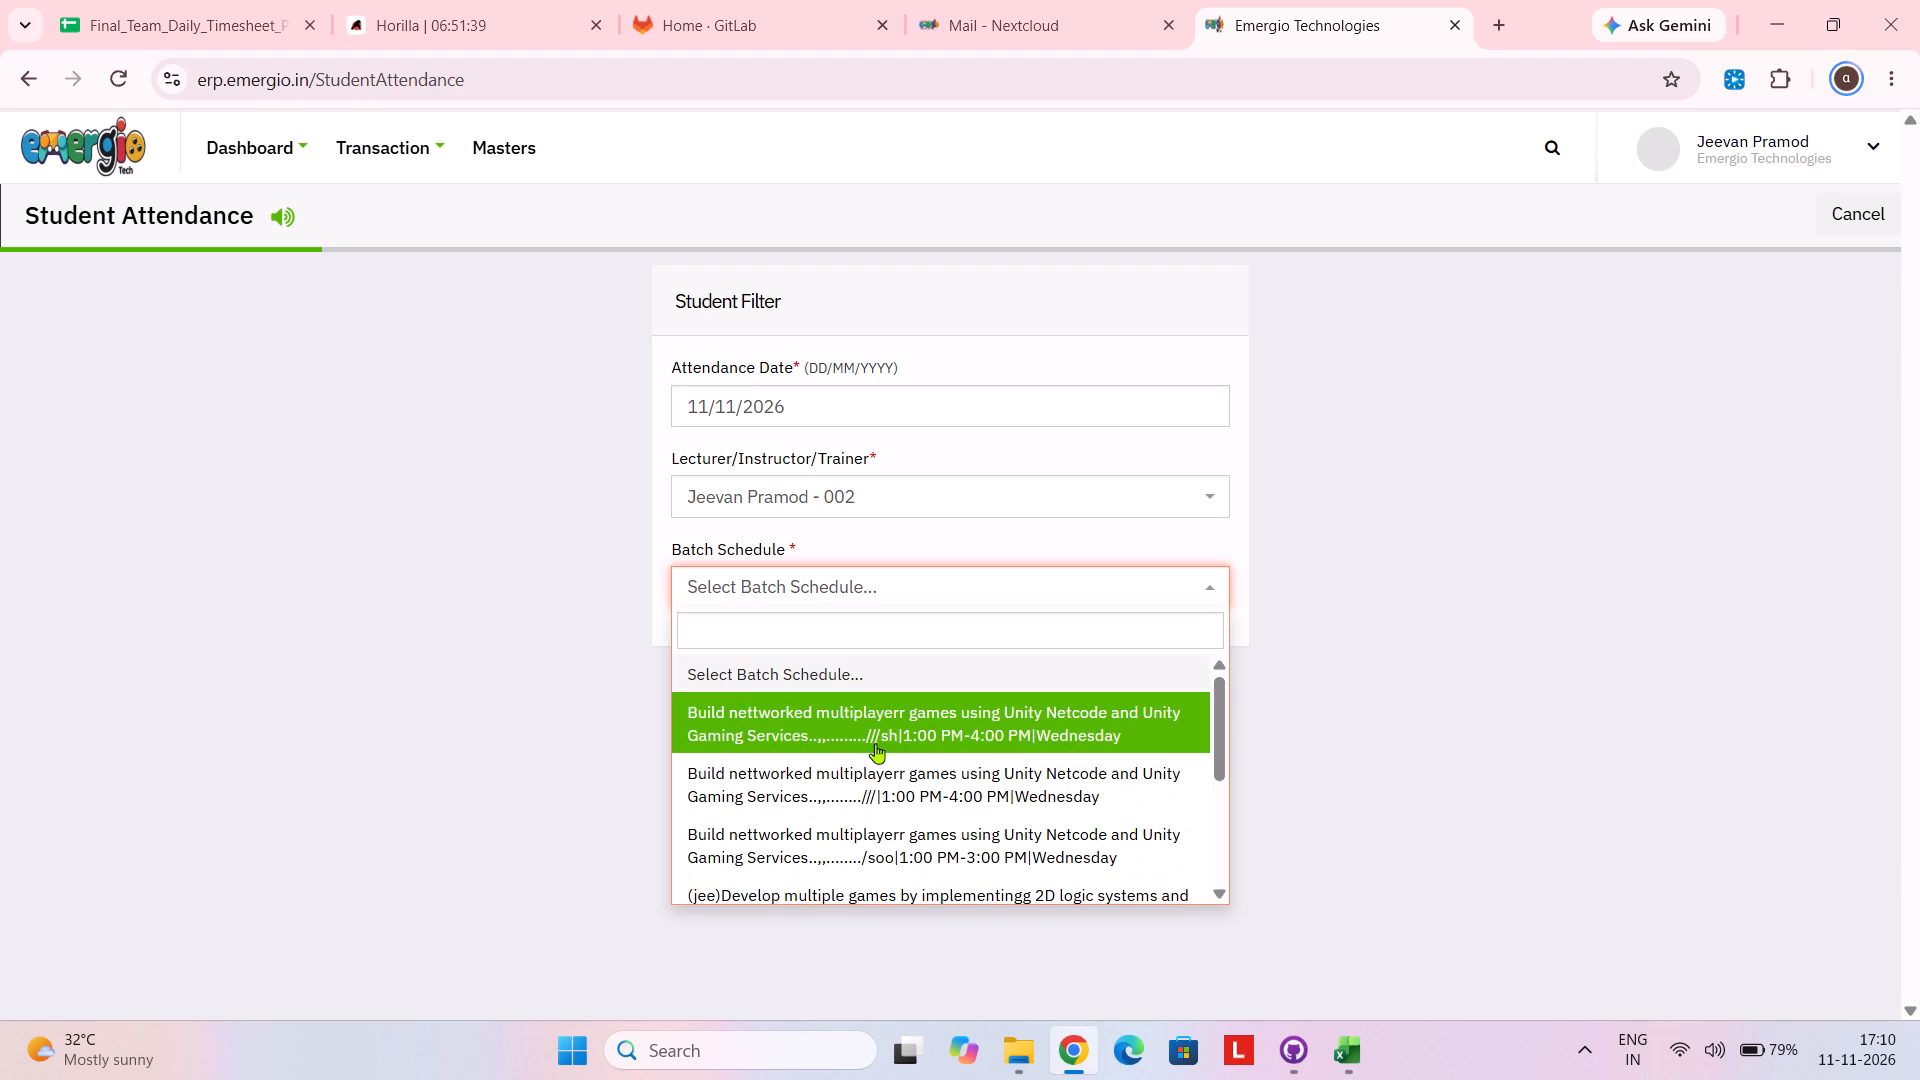
left_click(941, 730)
scroll(941, 730, "up", 1)
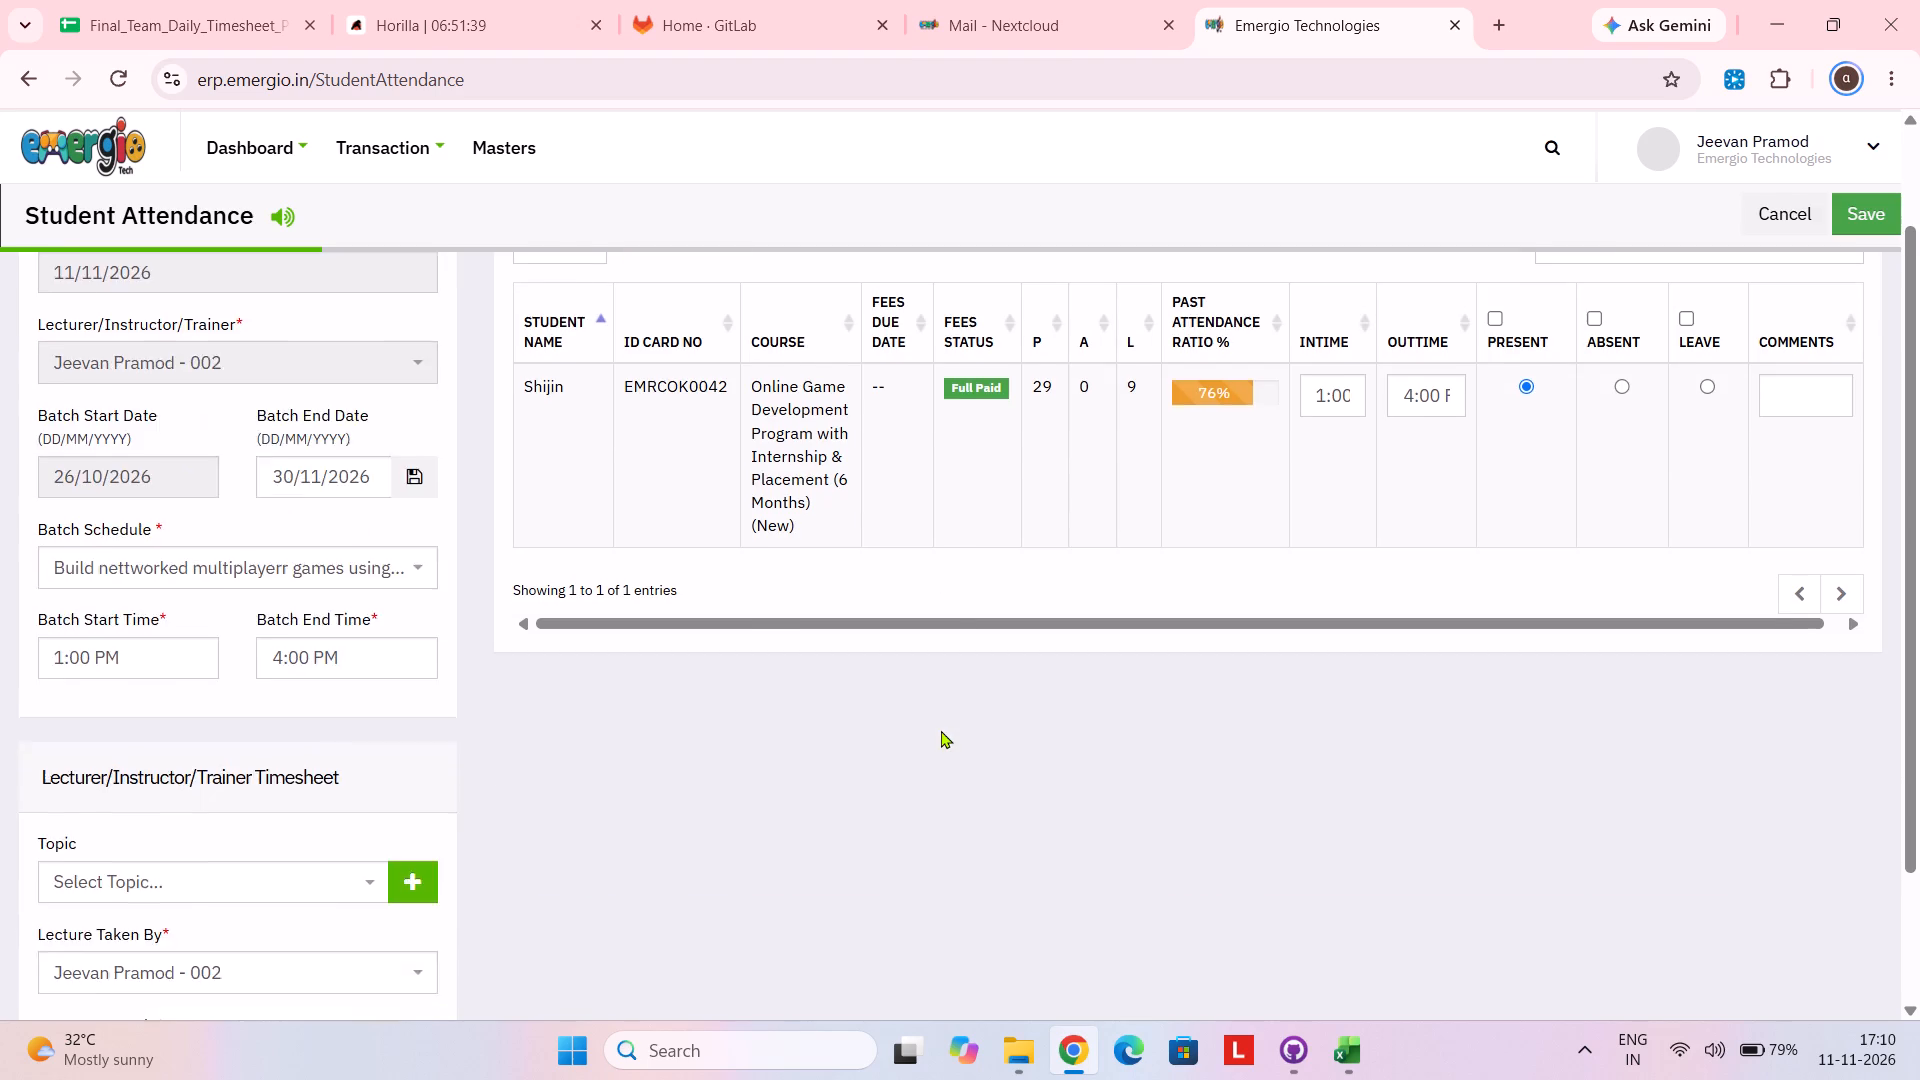
scroll(941, 730, "up", 1)
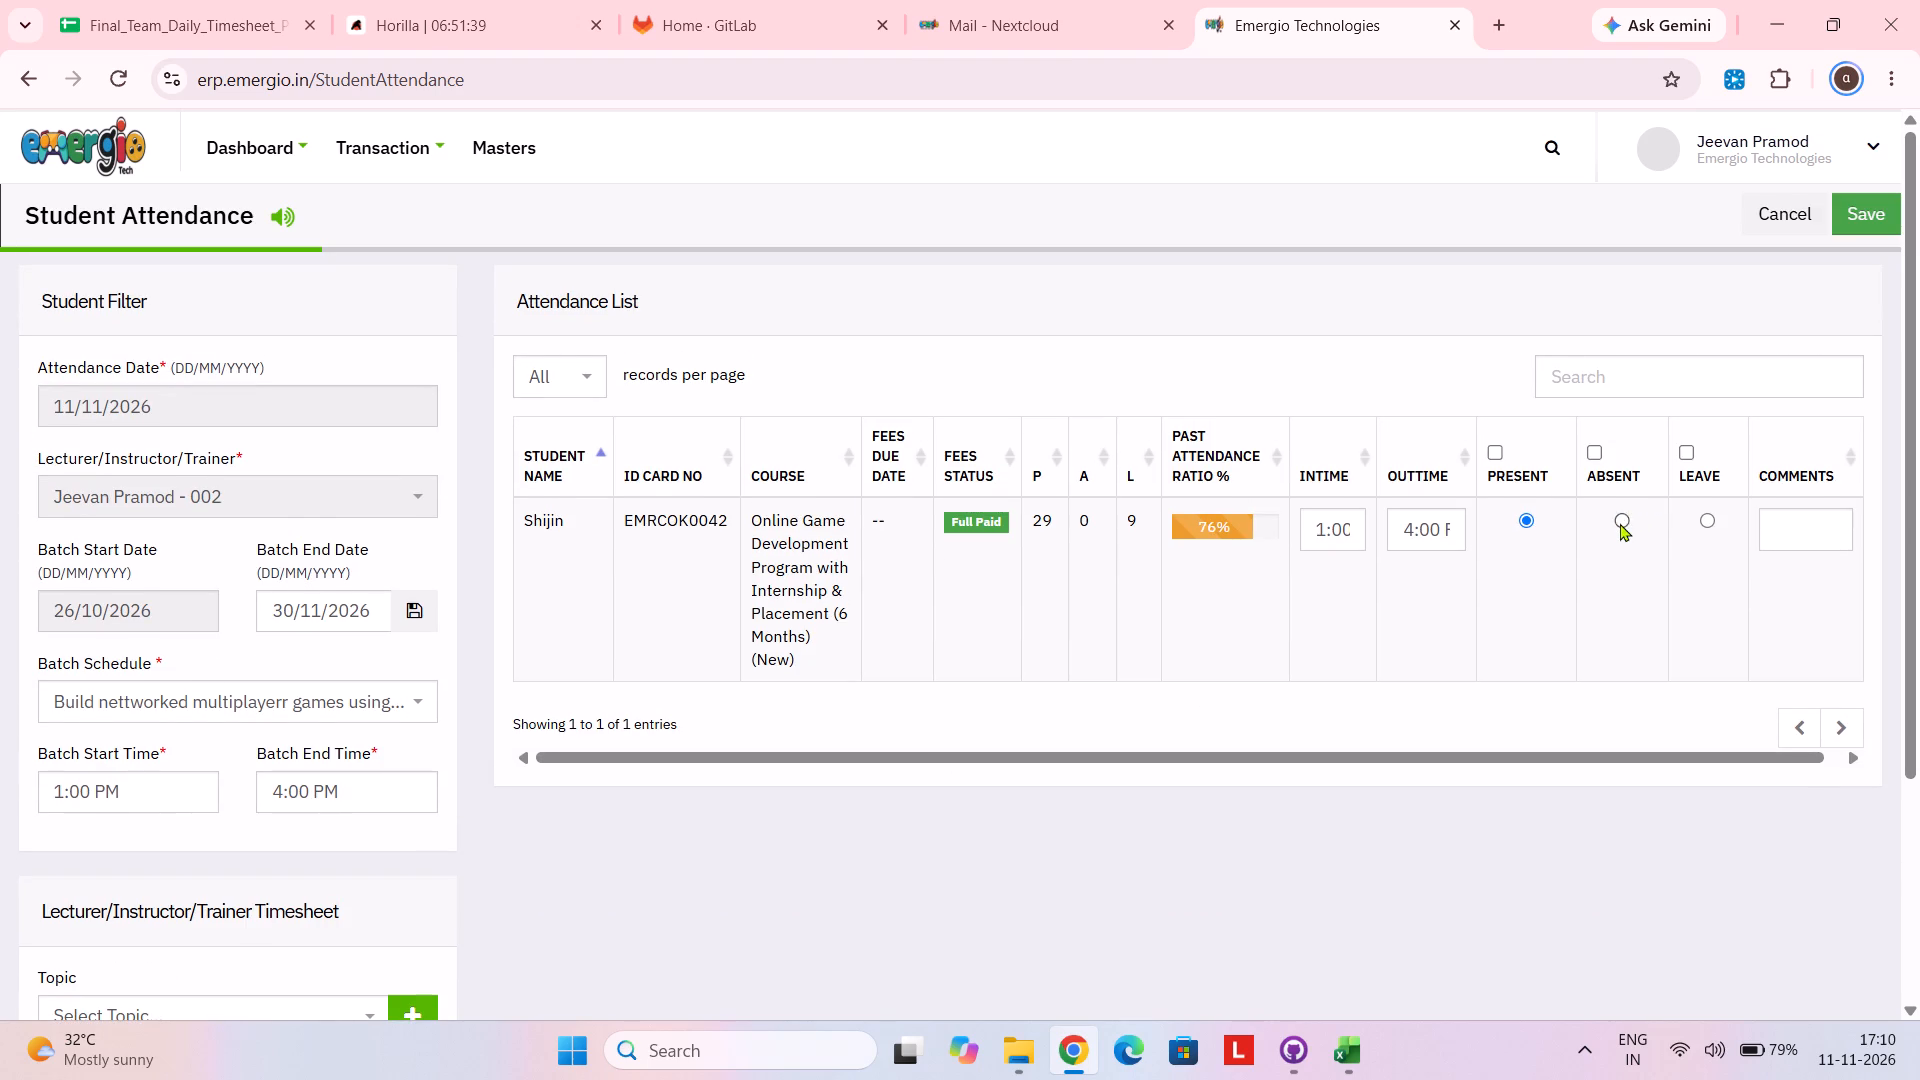
left_click(1620, 523)
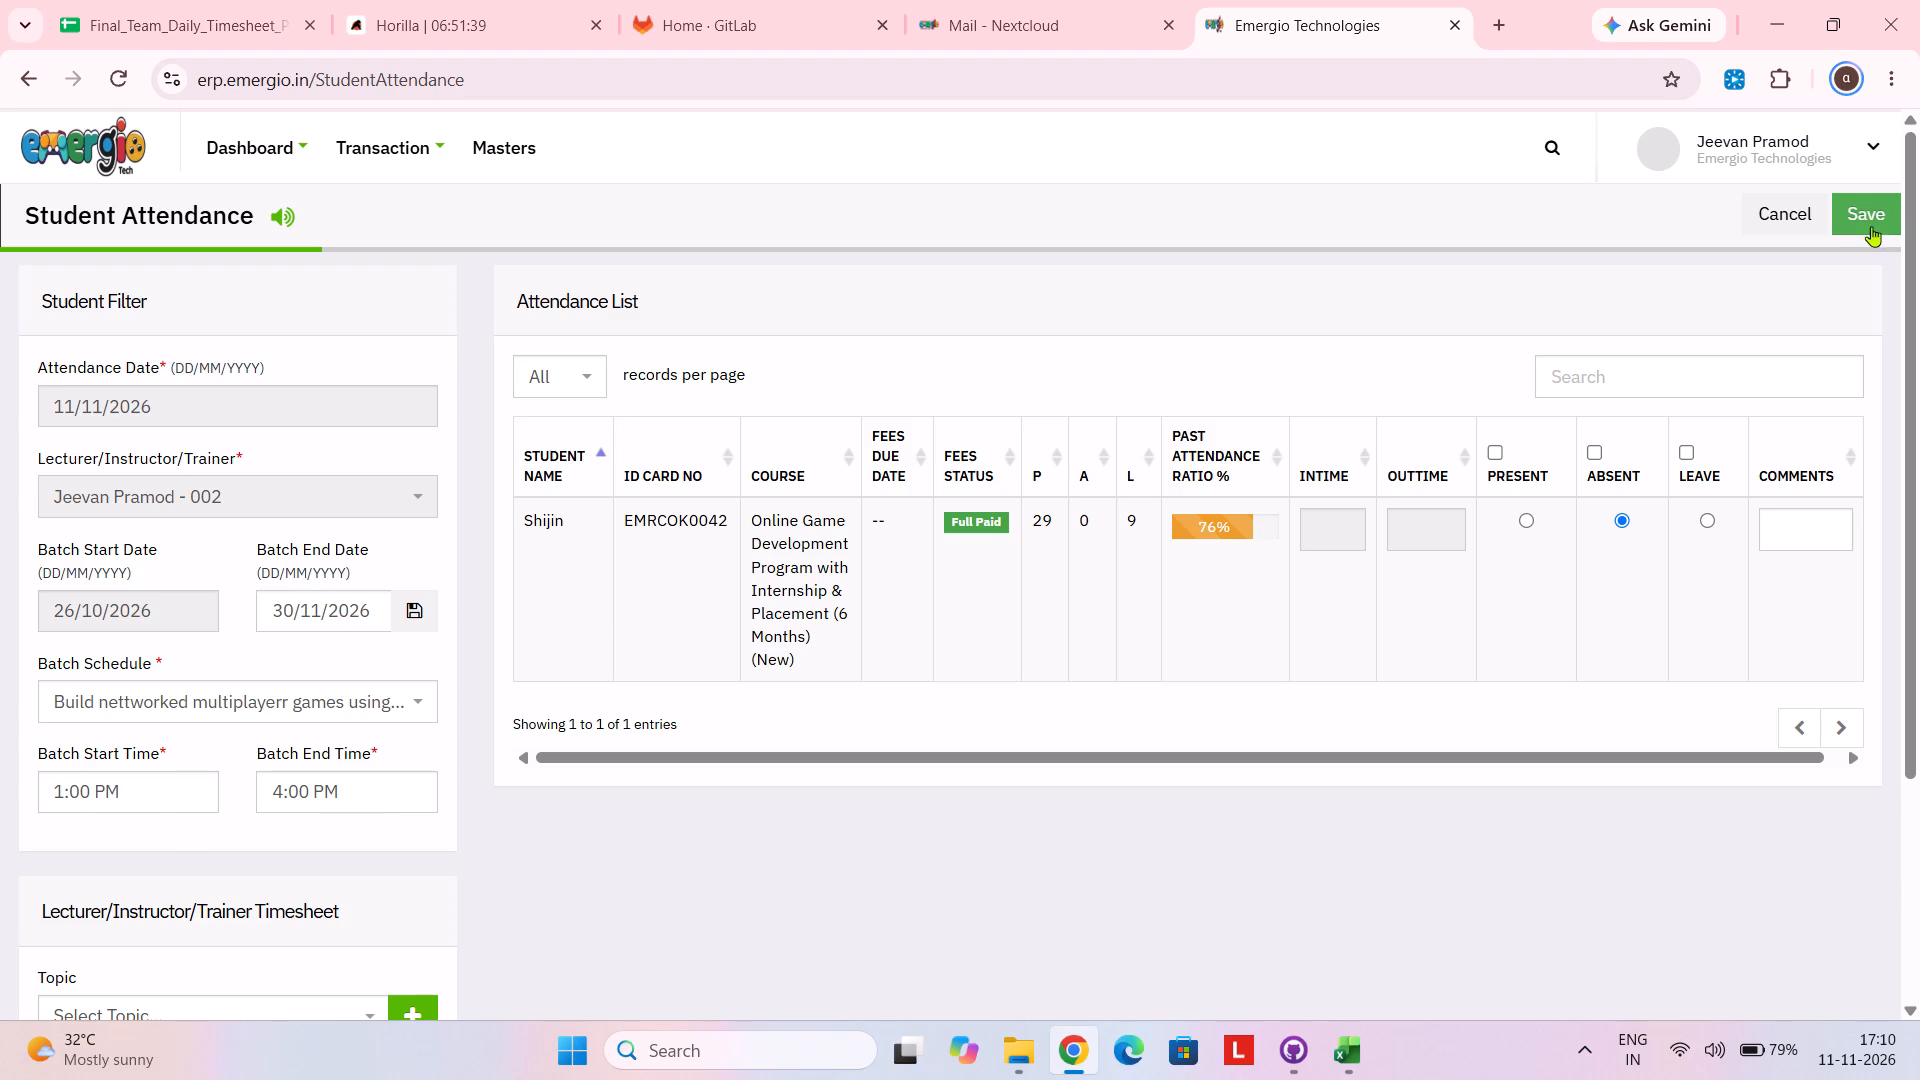
left_click(1867, 221)
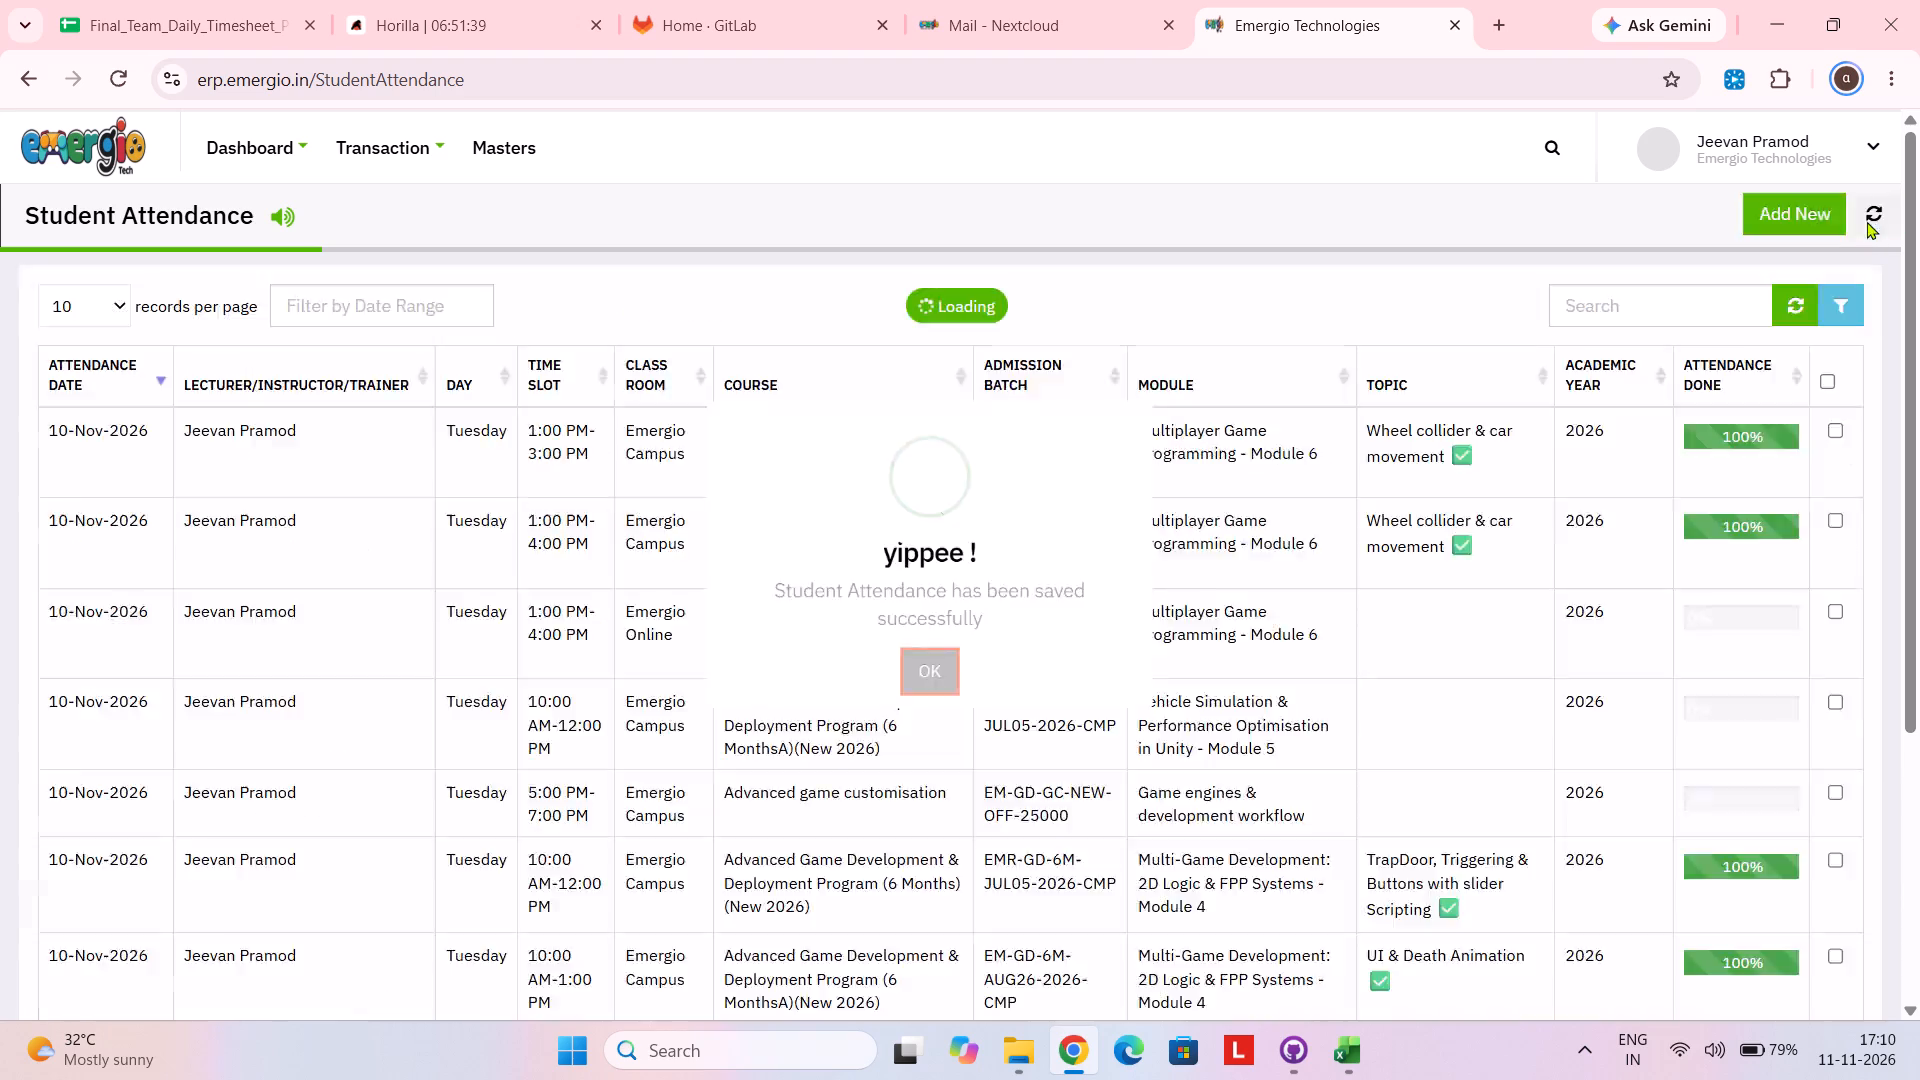
left_click(926, 702)
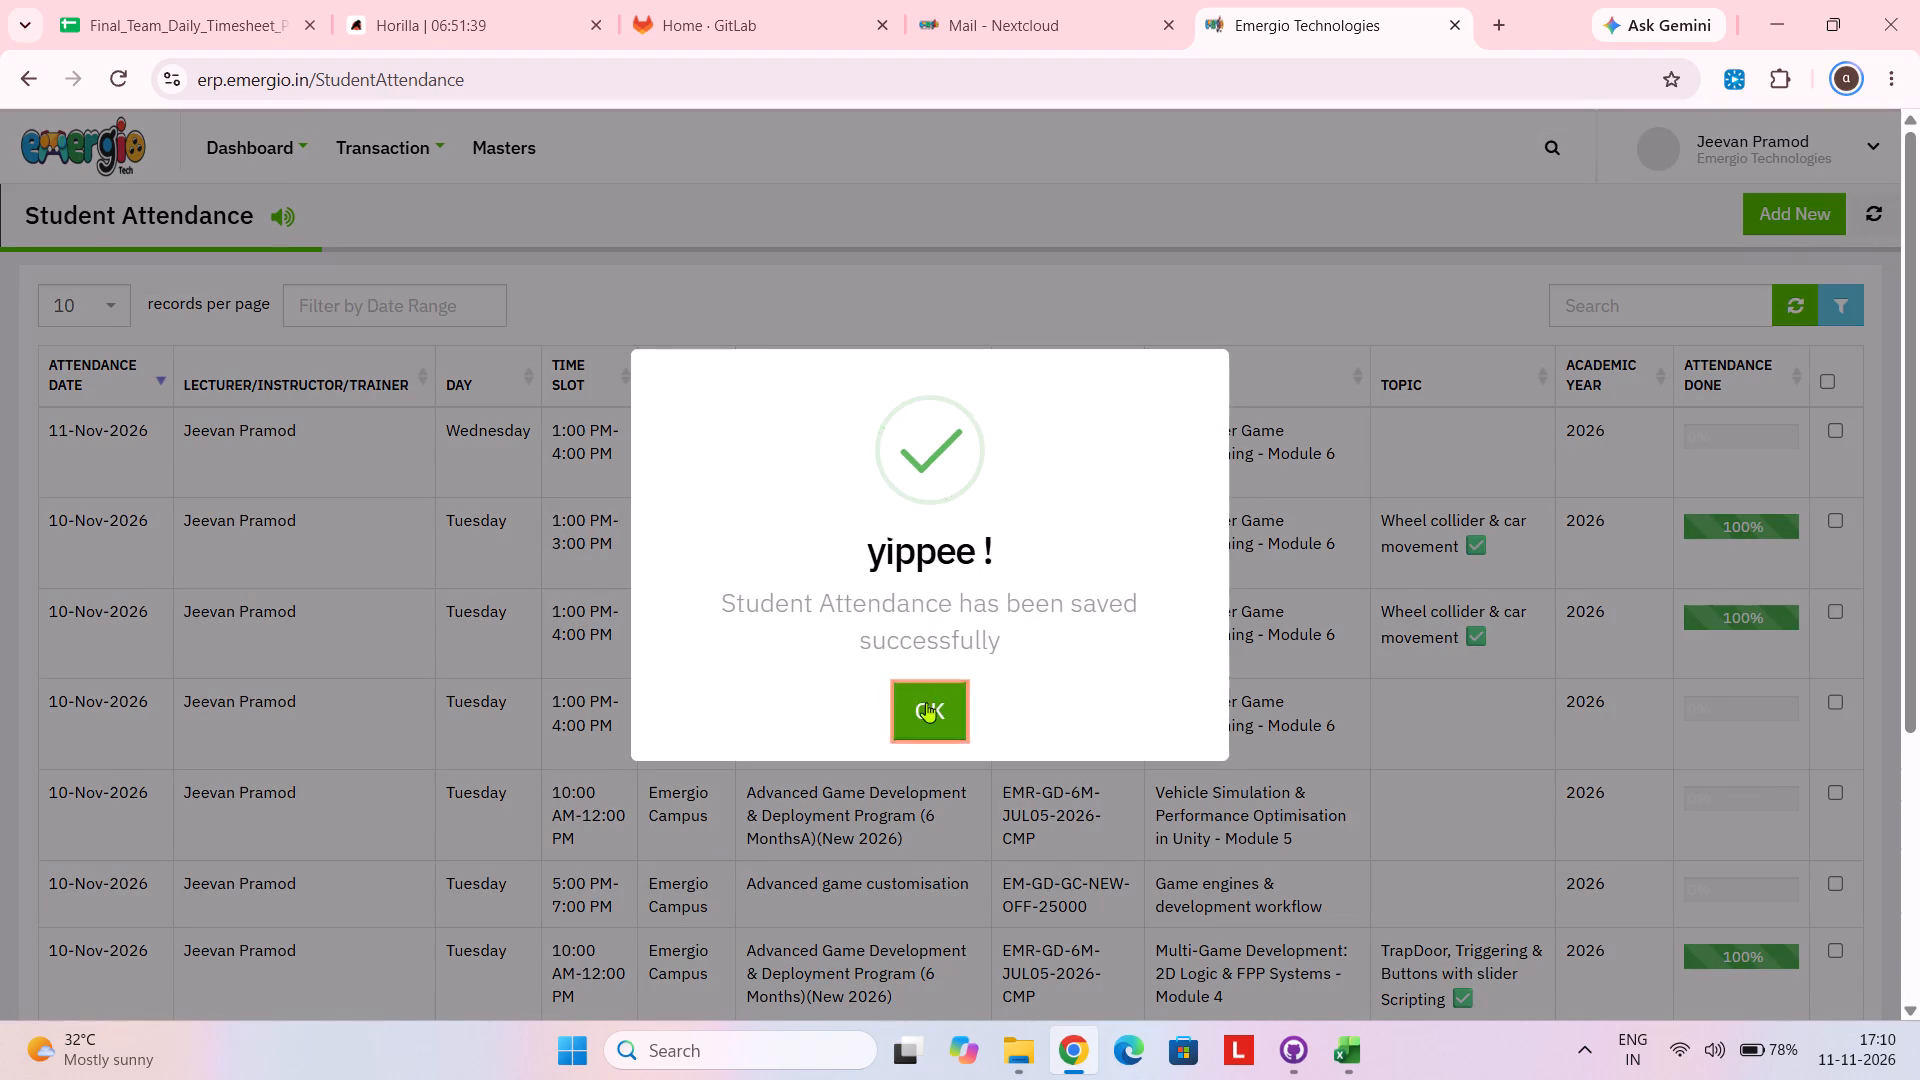
Save an 11/11/2026 attendance record for the Wednesday 1:00 PM-3:00 PM multiplayer games batch ending in /soo, marking its student absent.
left_click(1748, 203)
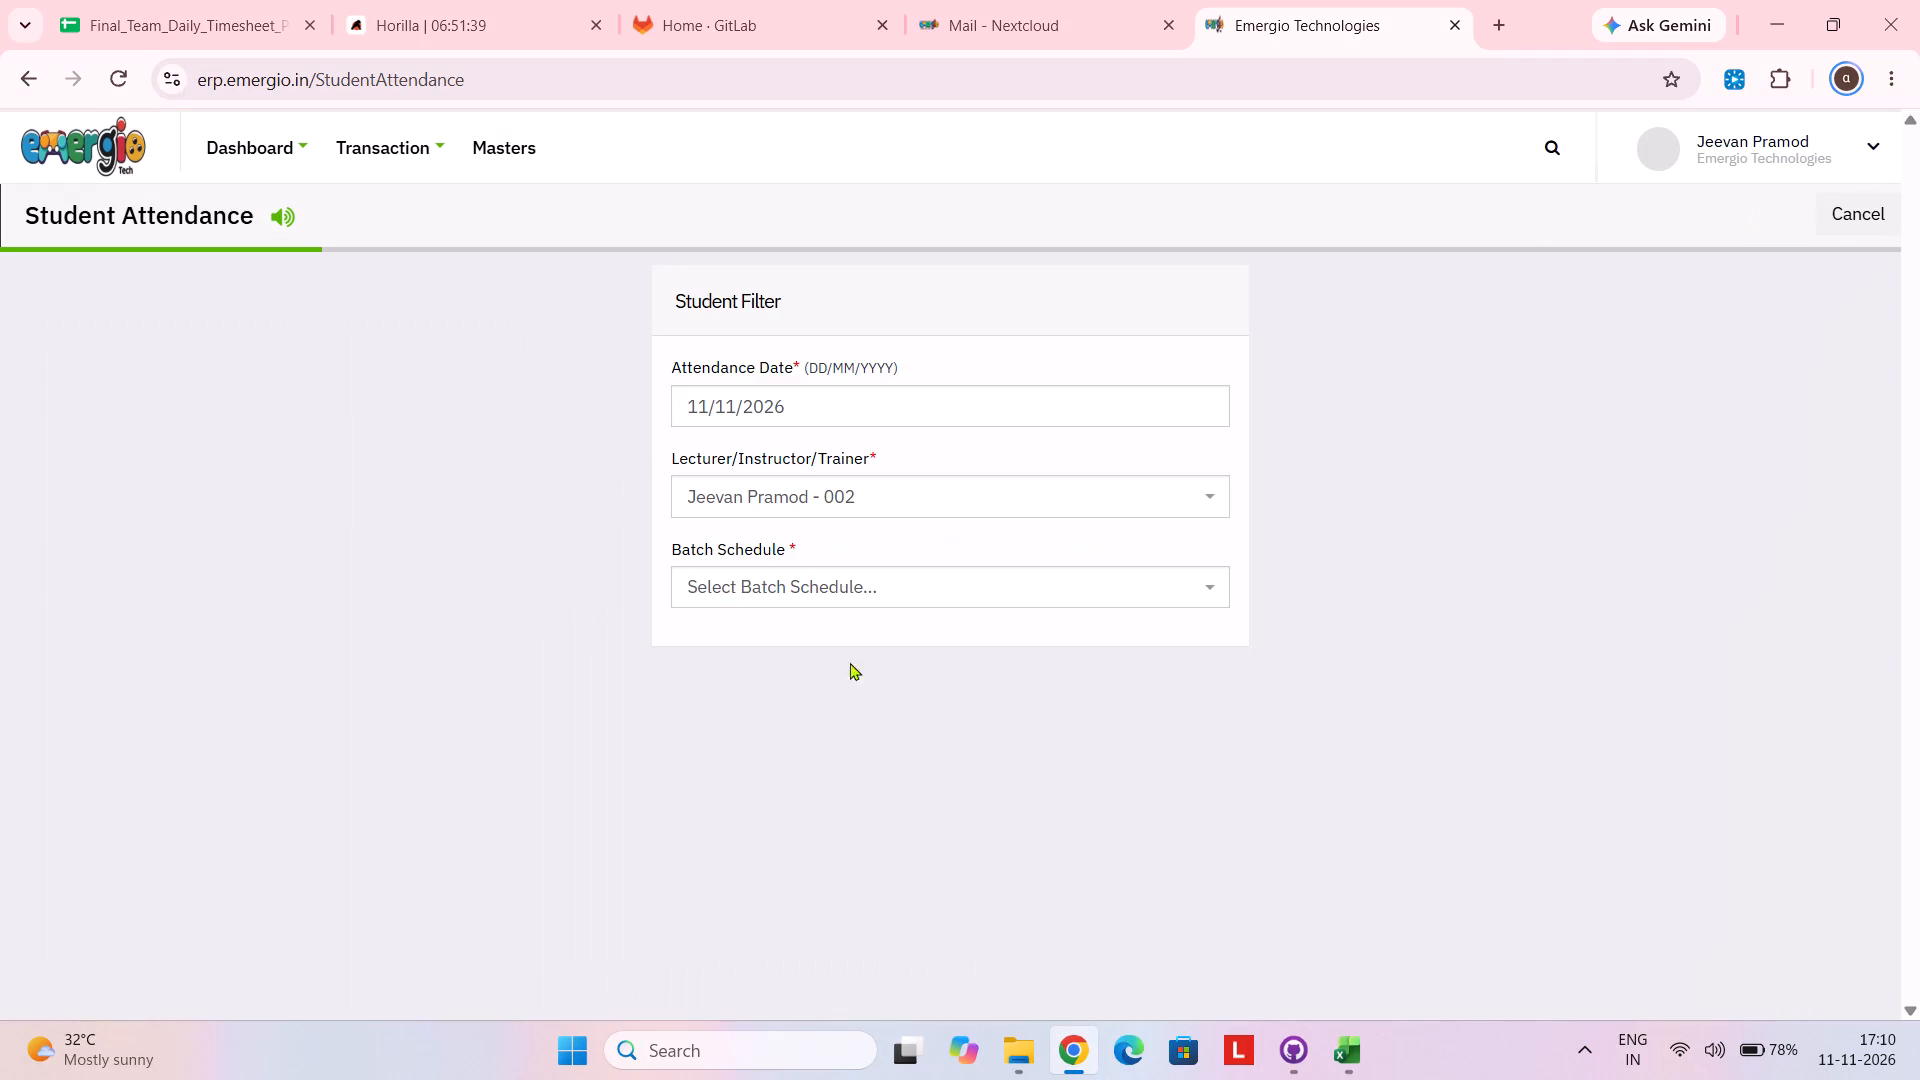
left_click(738, 579)
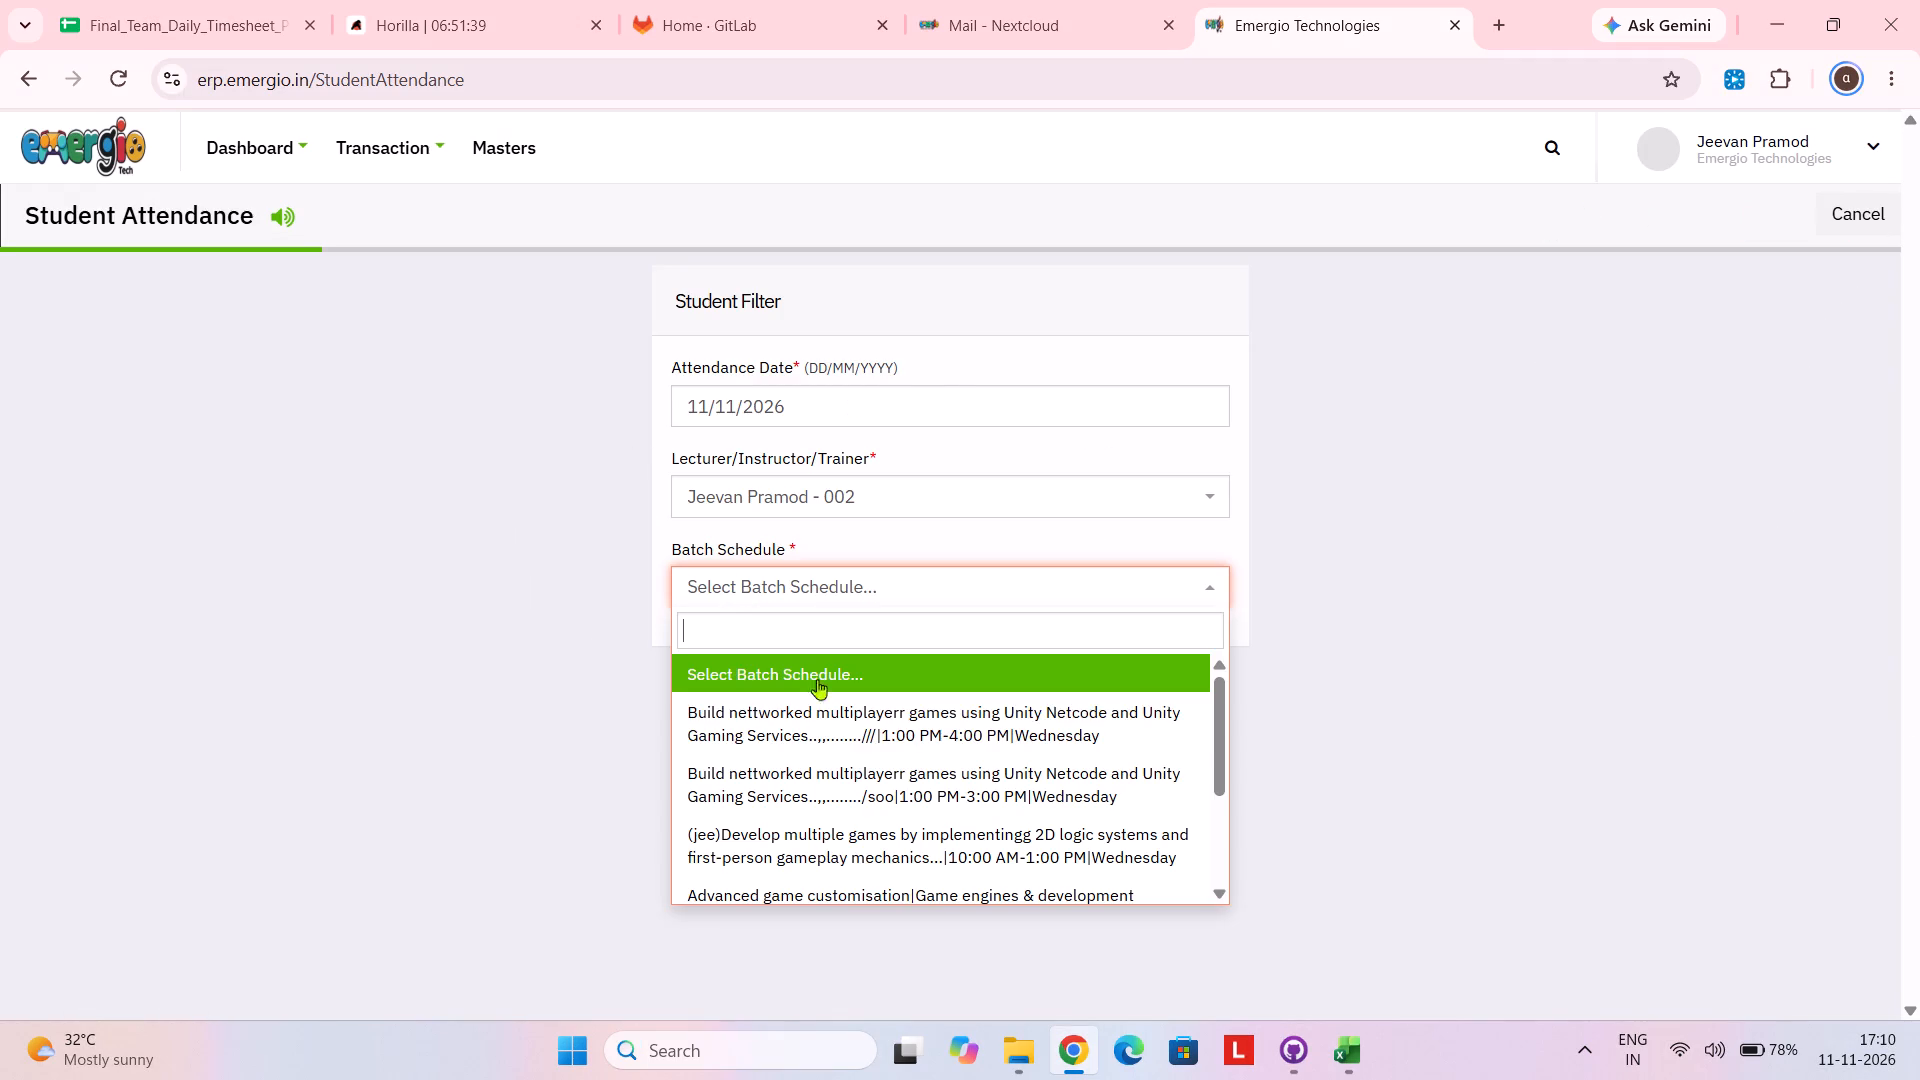
left_click(889, 791)
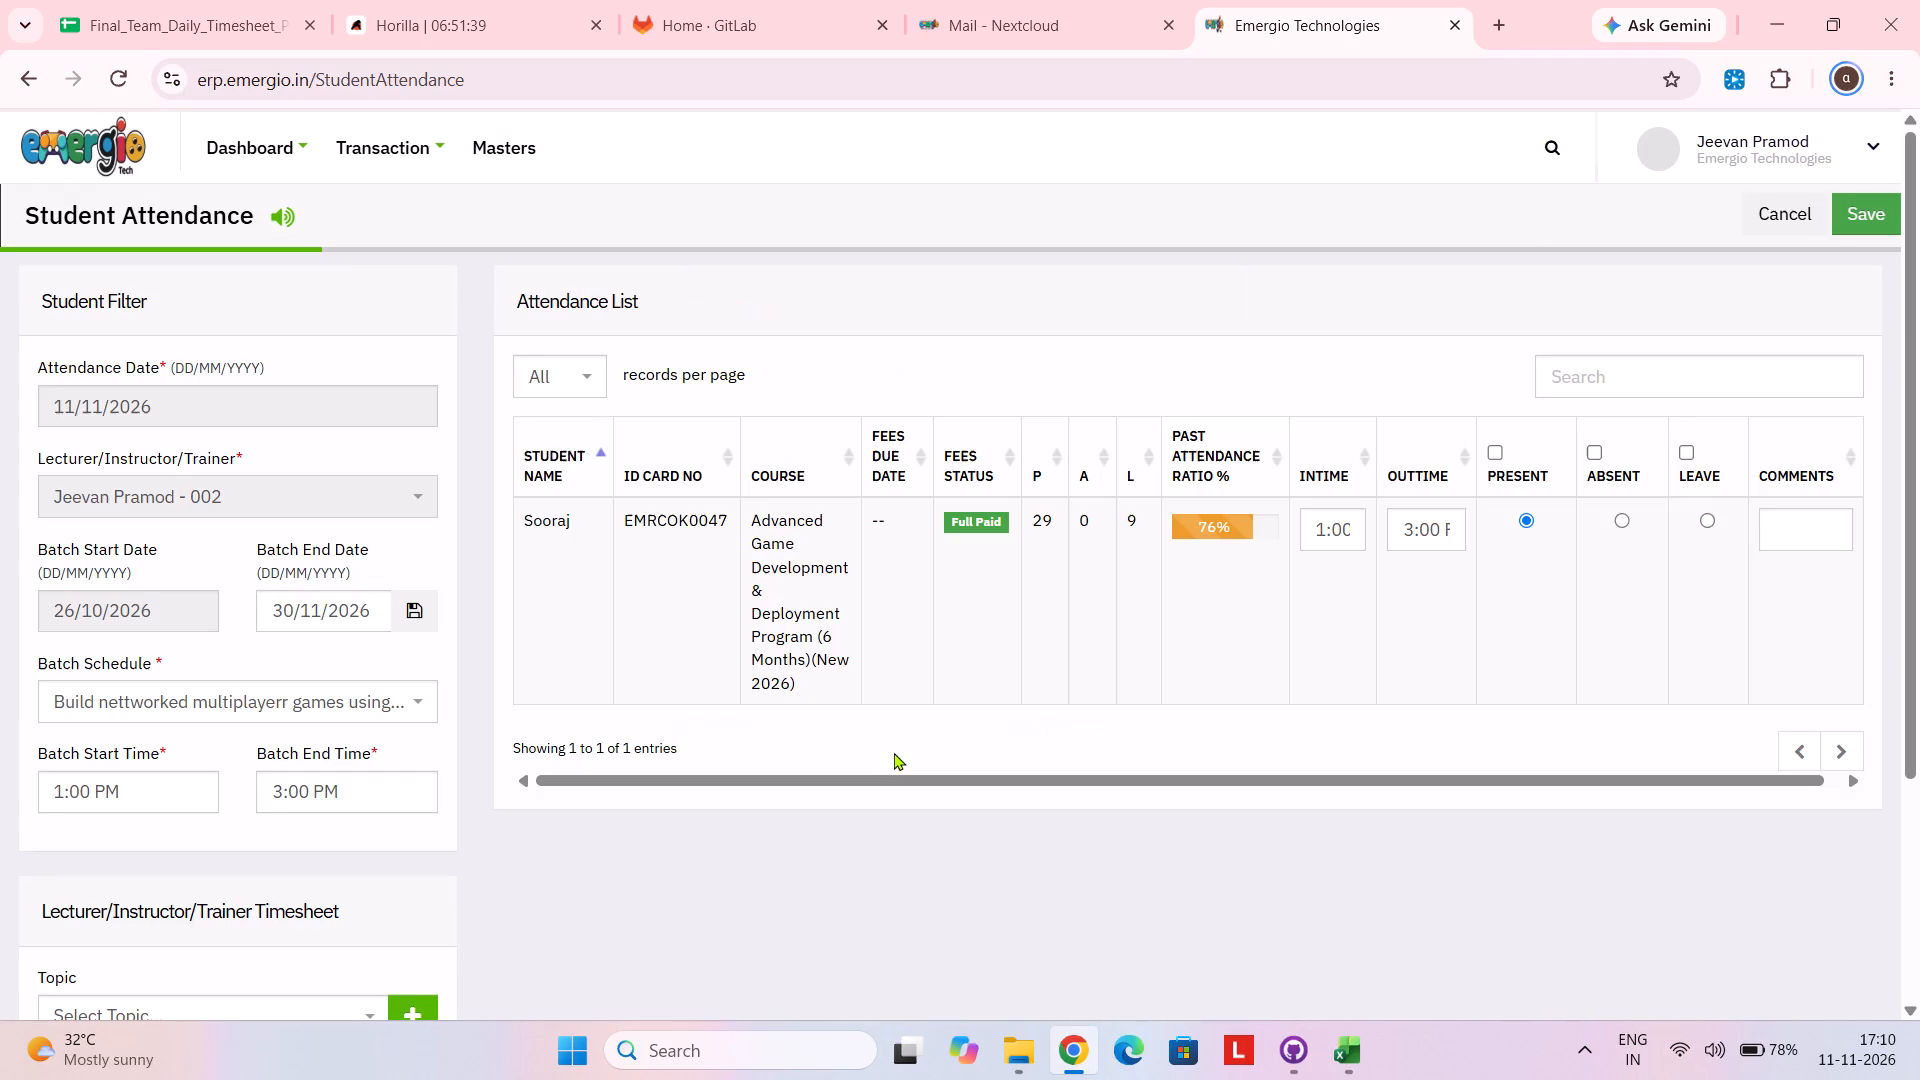
left_click(1619, 525)
left_click(1873, 216)
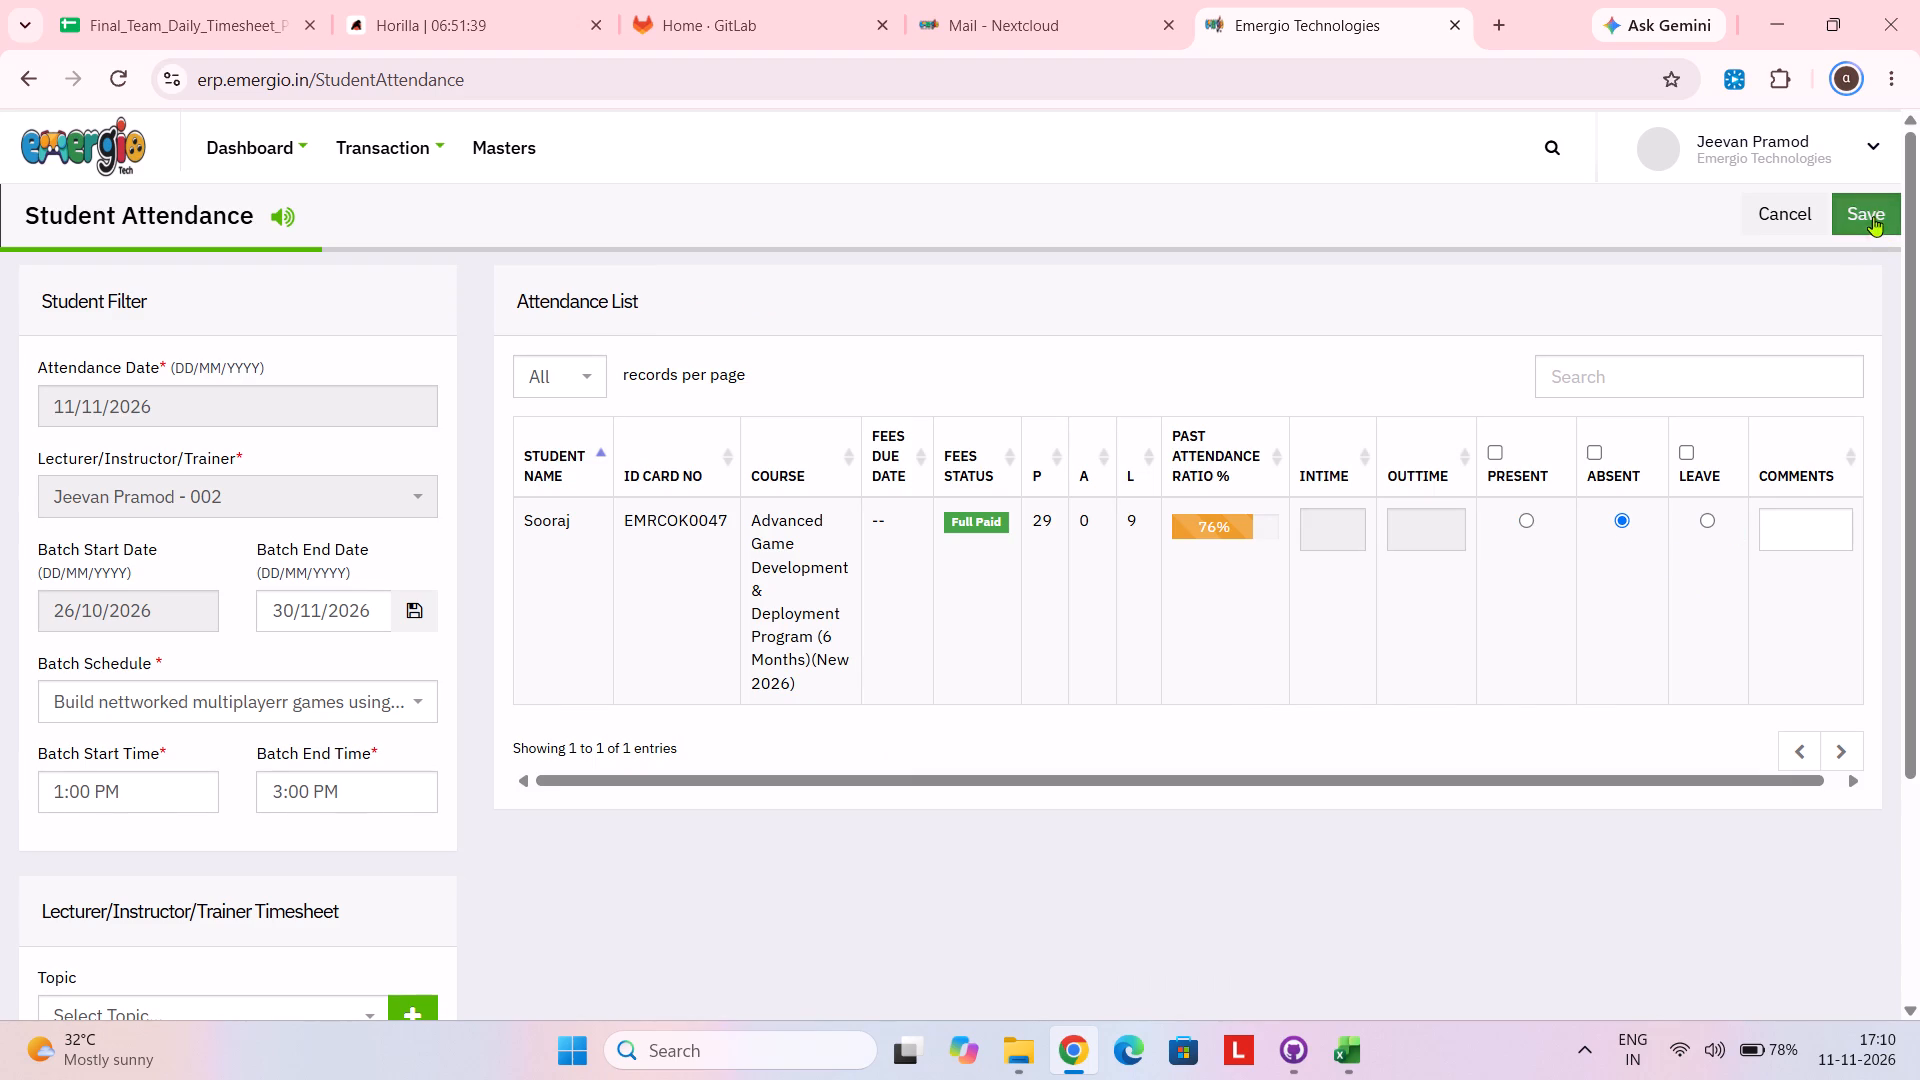
left_click(919, 718)
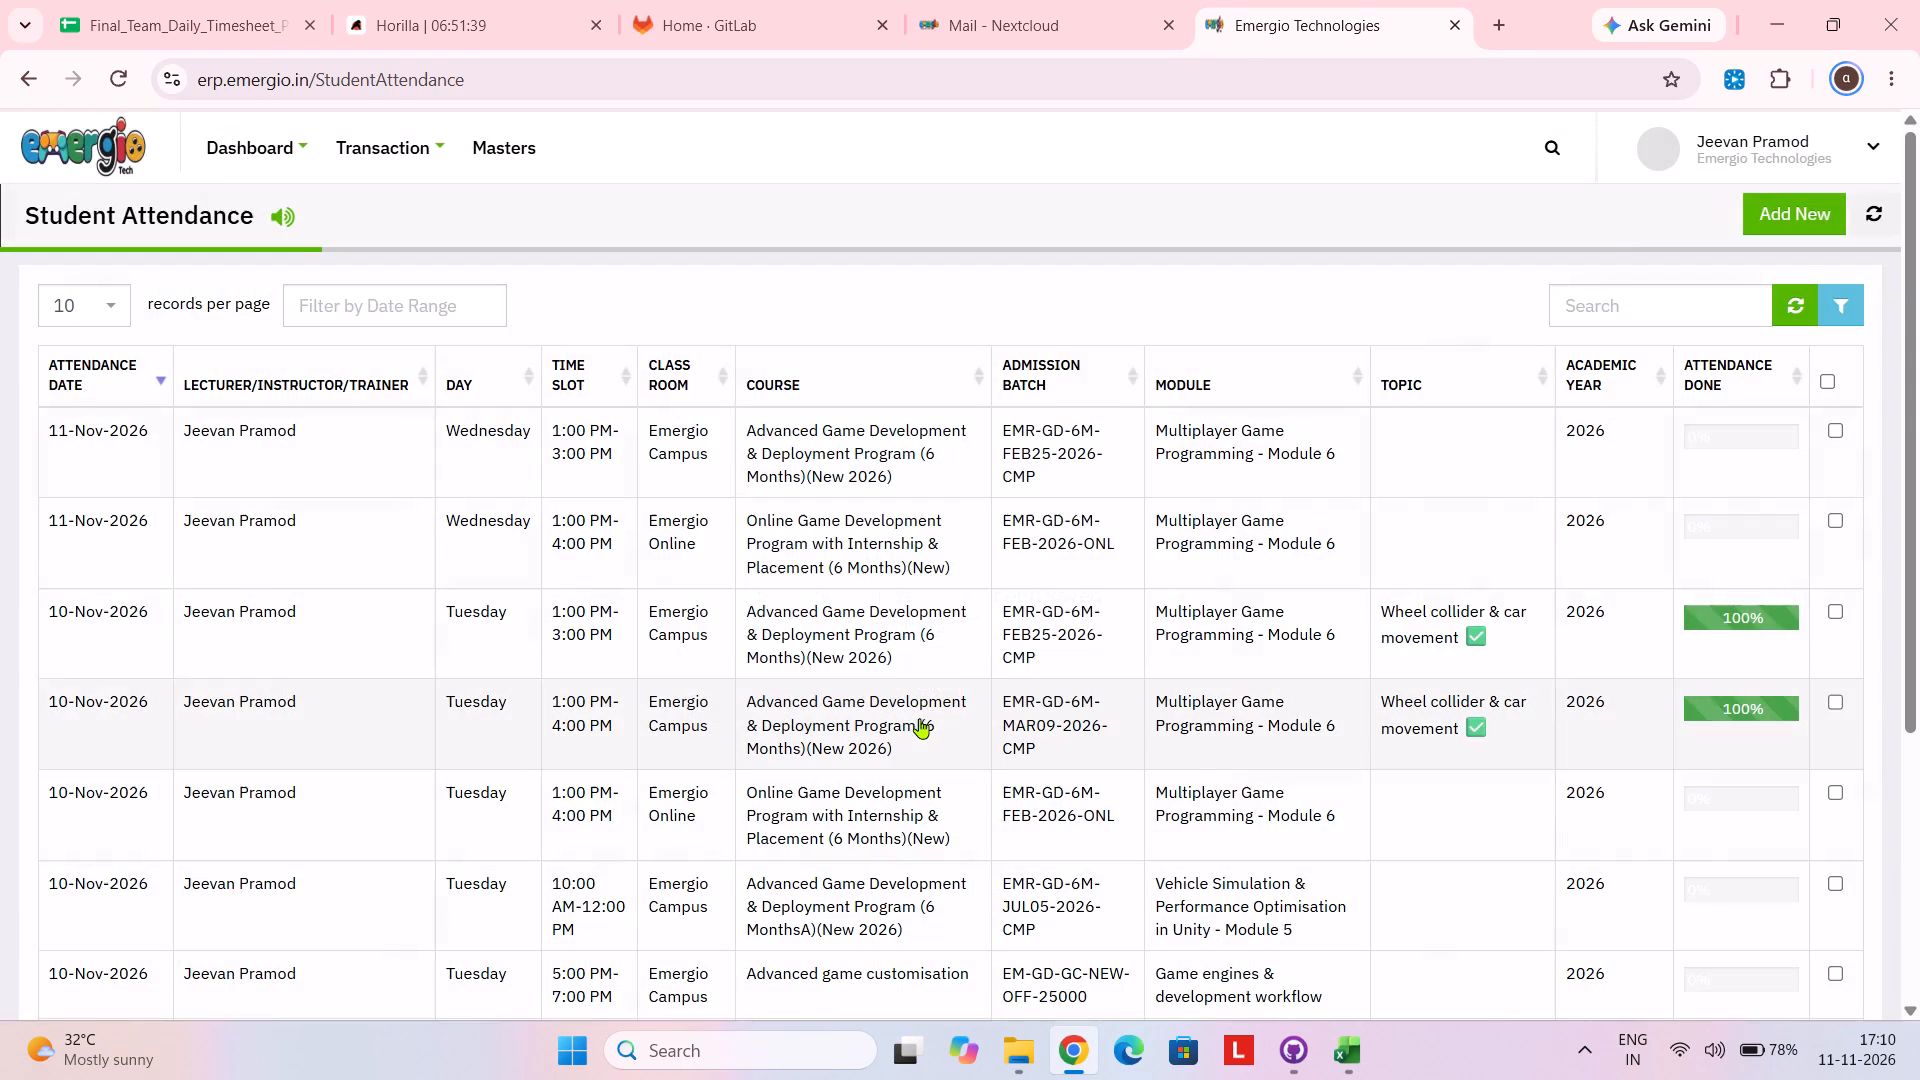
Start an 11/11/2026 attendance record for the remaining Wednesday 1:00 PM-4:00 PM multiplayer games batch.
left_click(1787, 204)
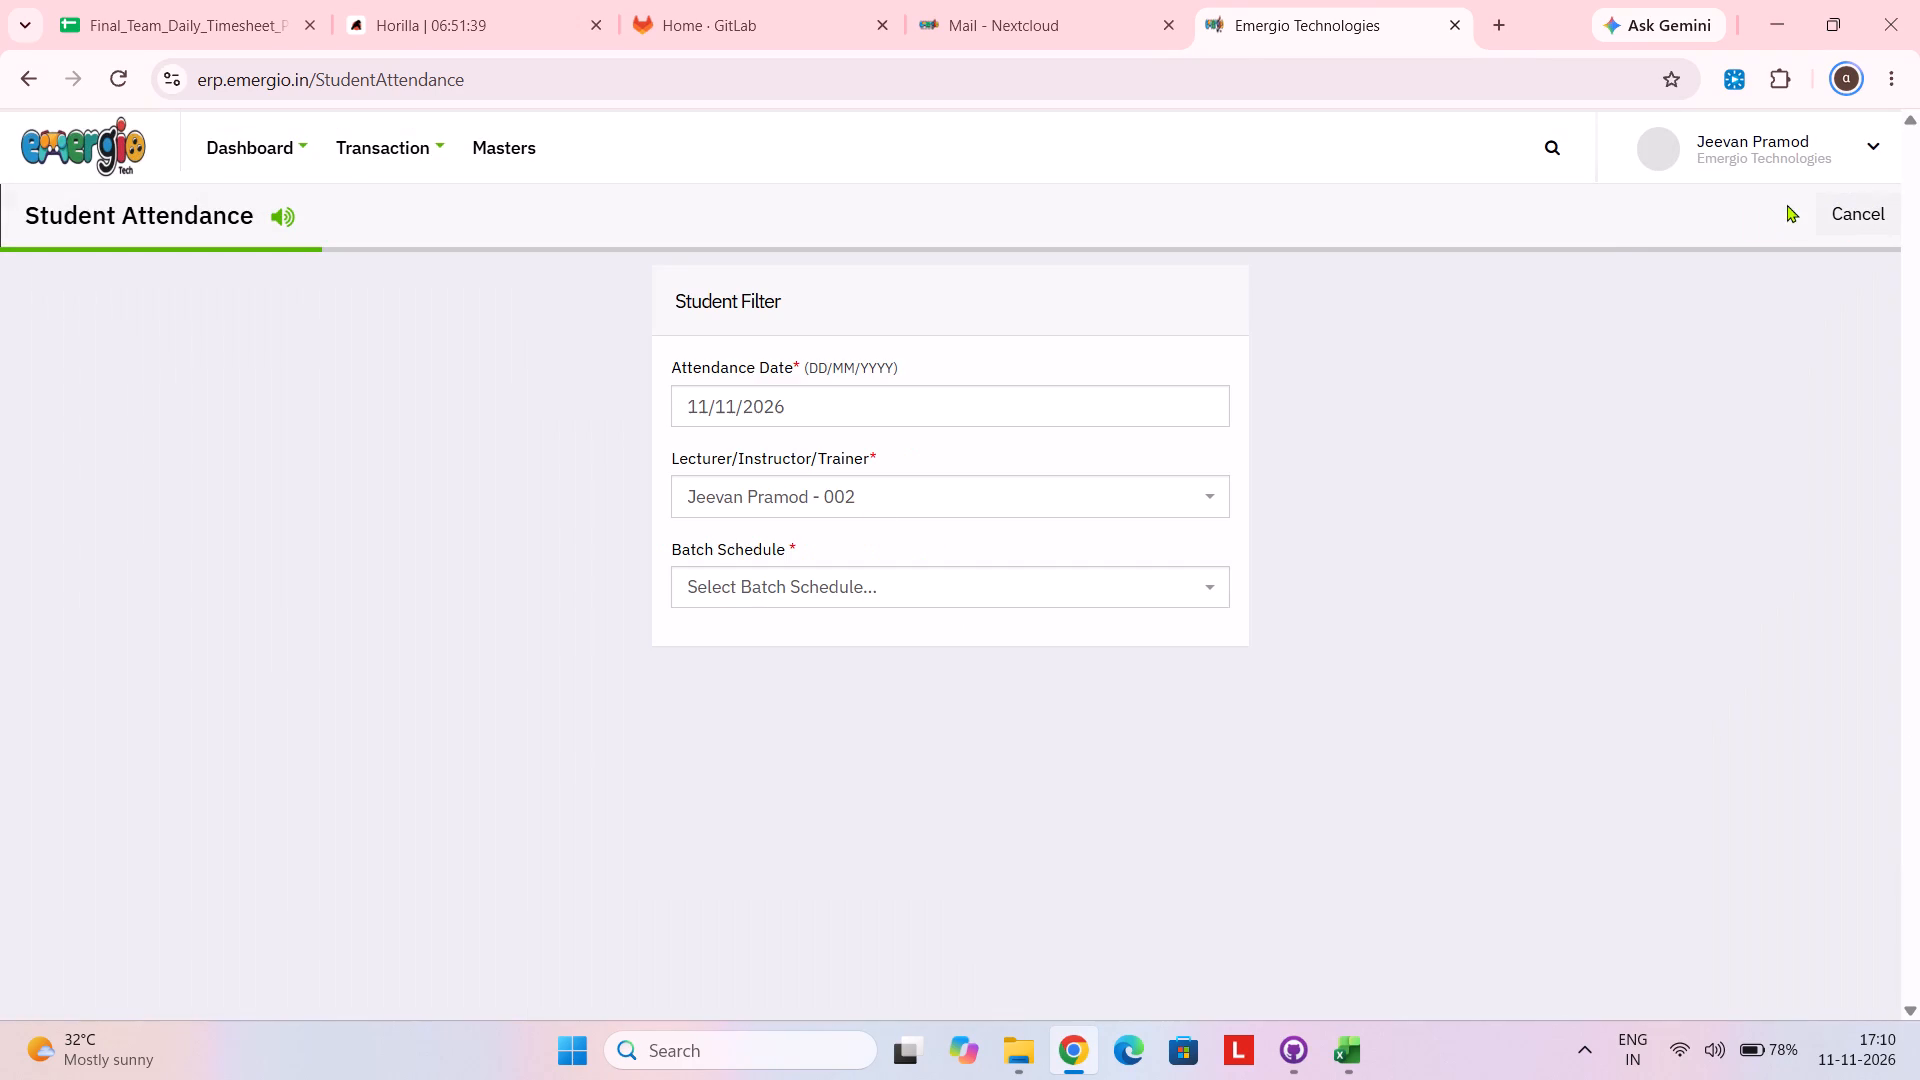
left_click(861, 597)
scroll(975, 804, "up", 1)
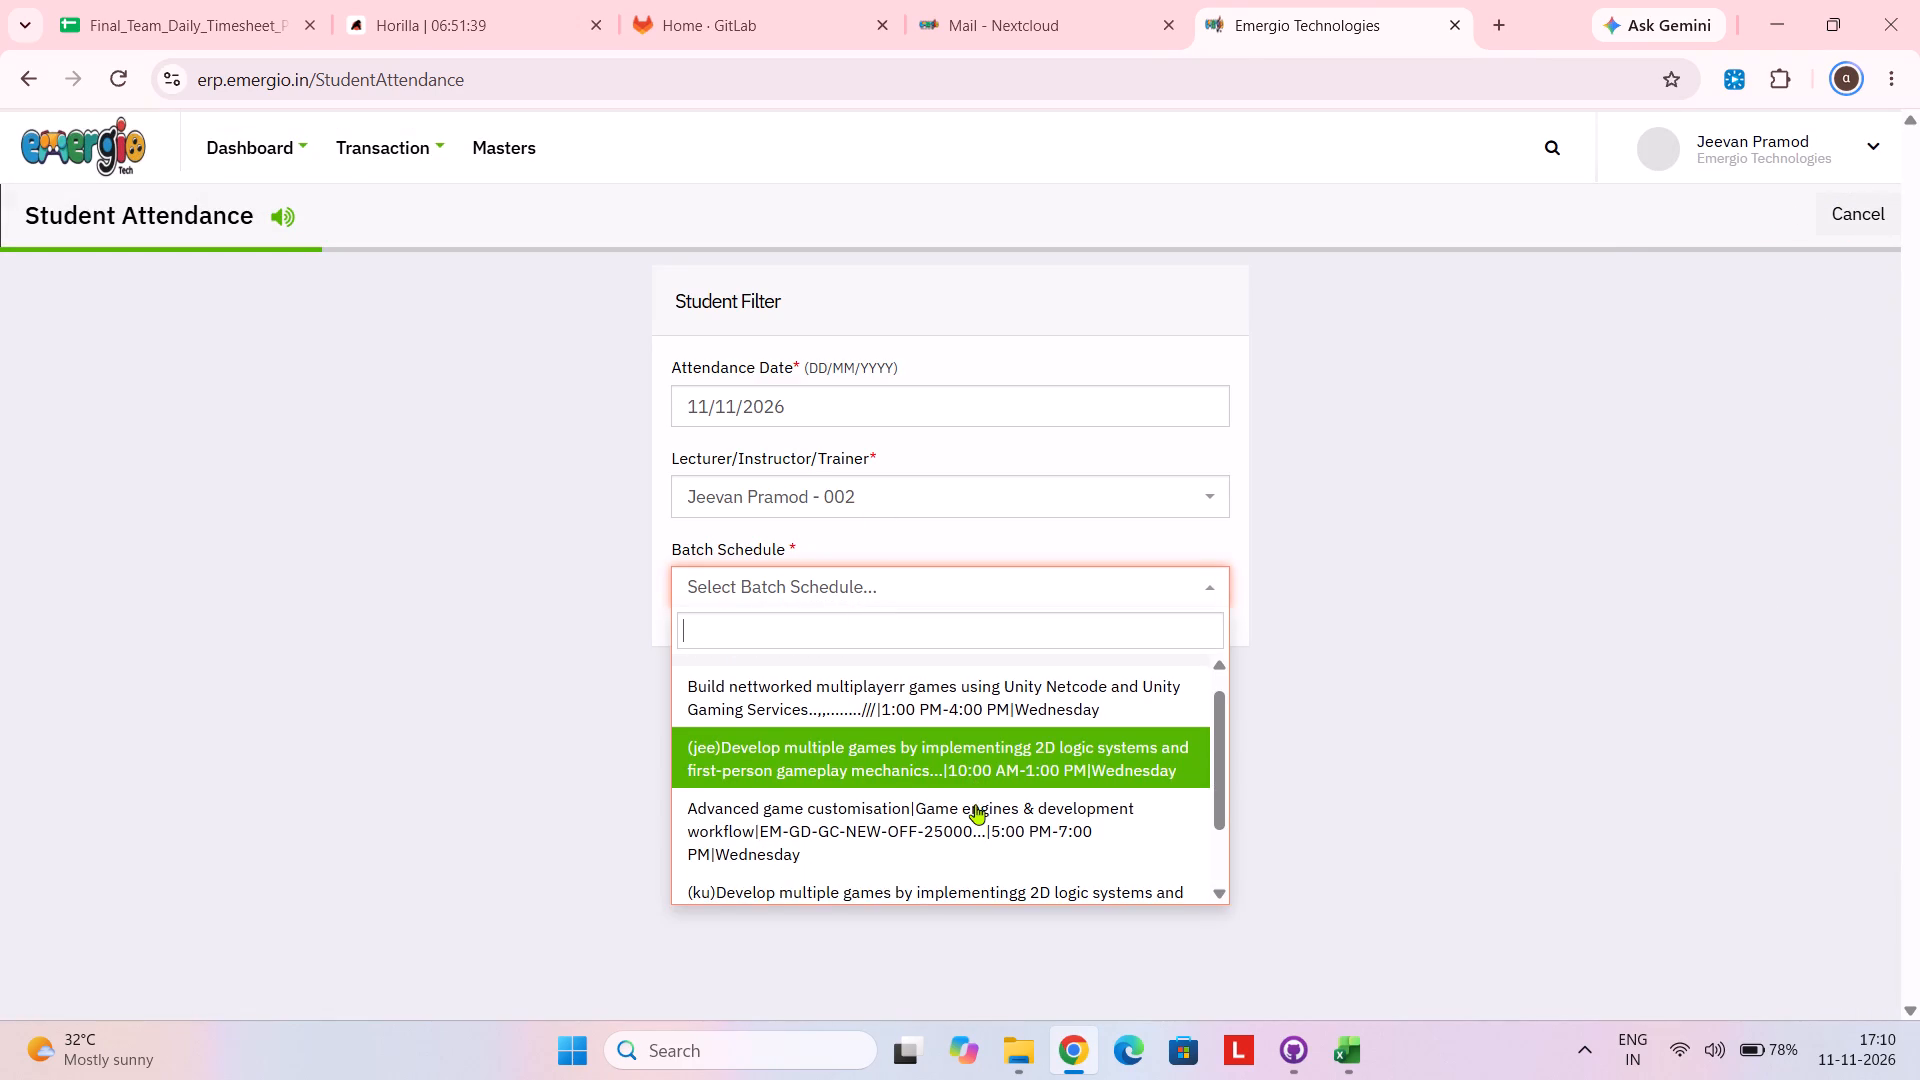
left_click(974, 729)
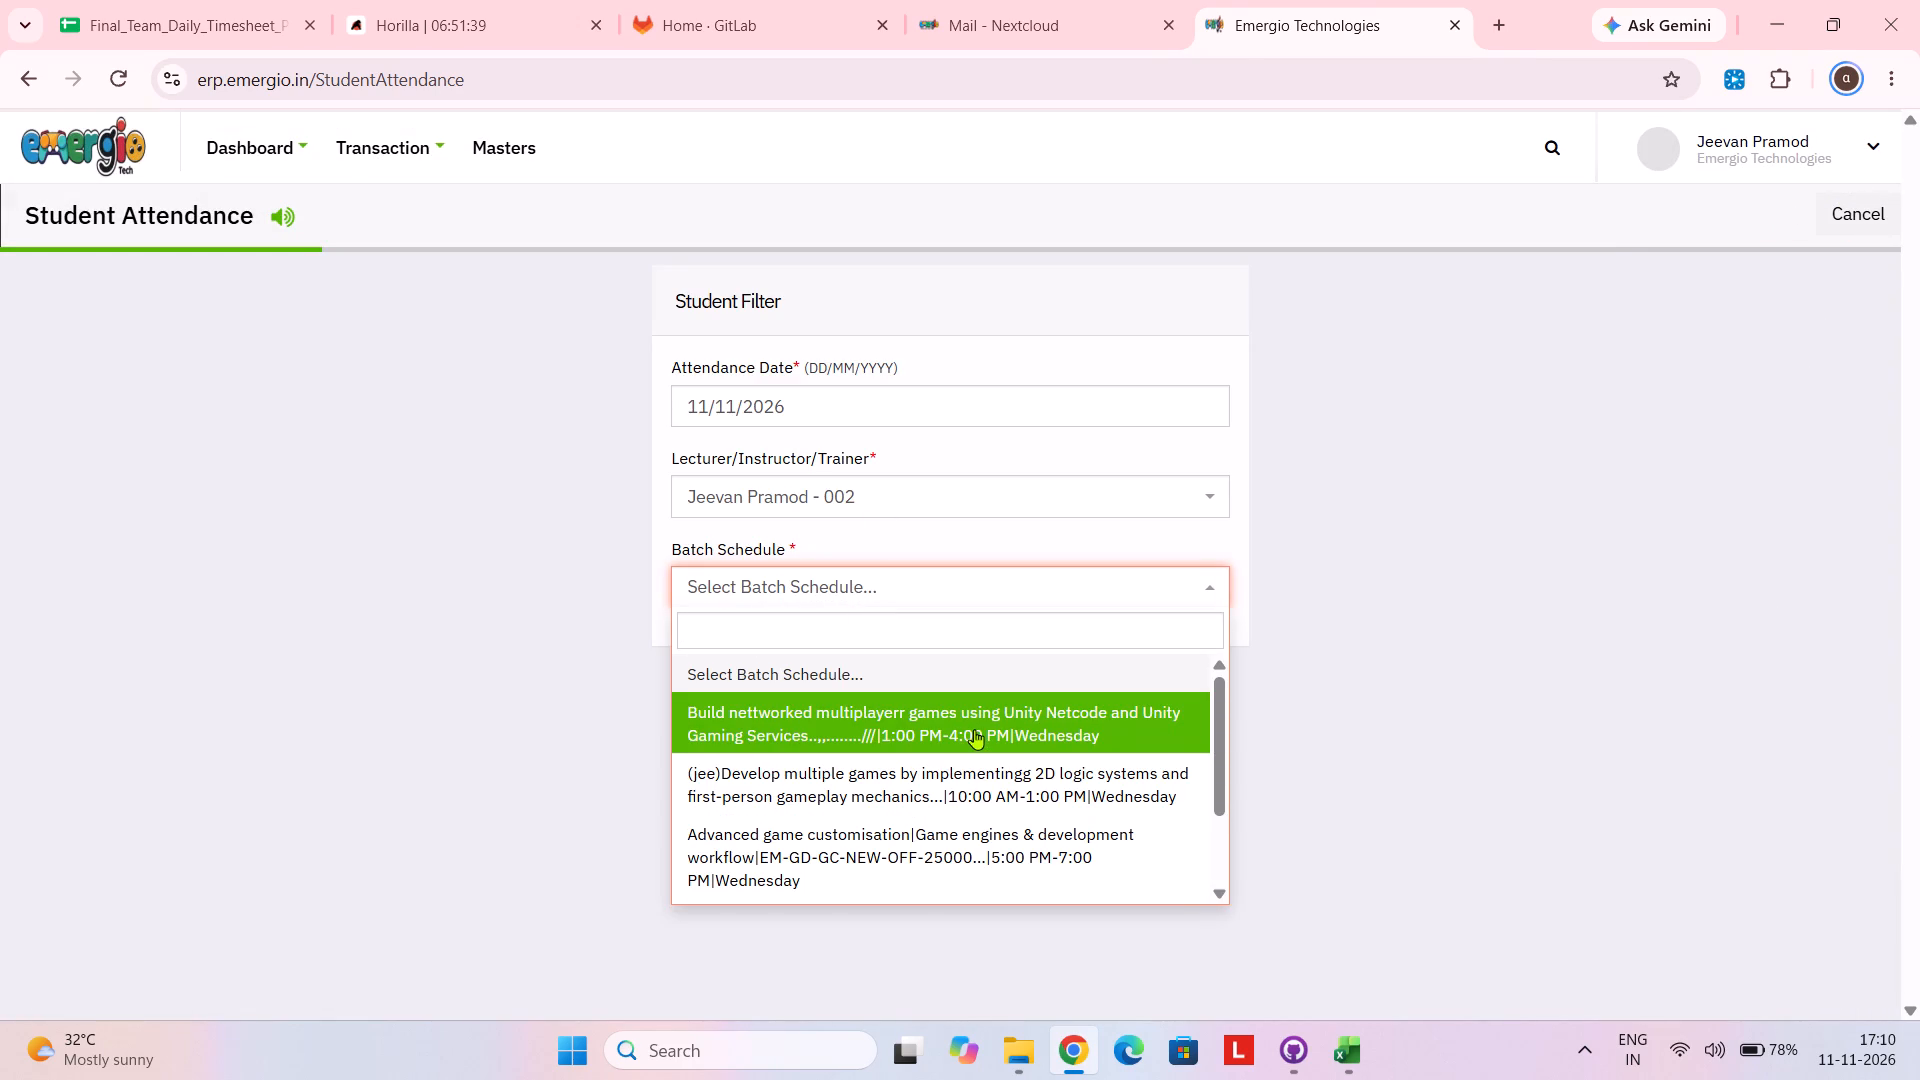
Create a 180-minute topic titled Softskill for module Multiplayer Game Programming and course Advanced Game Development & Deployment Program (6 Months)(New 2026).
scroll(974, 729, "down", 1)
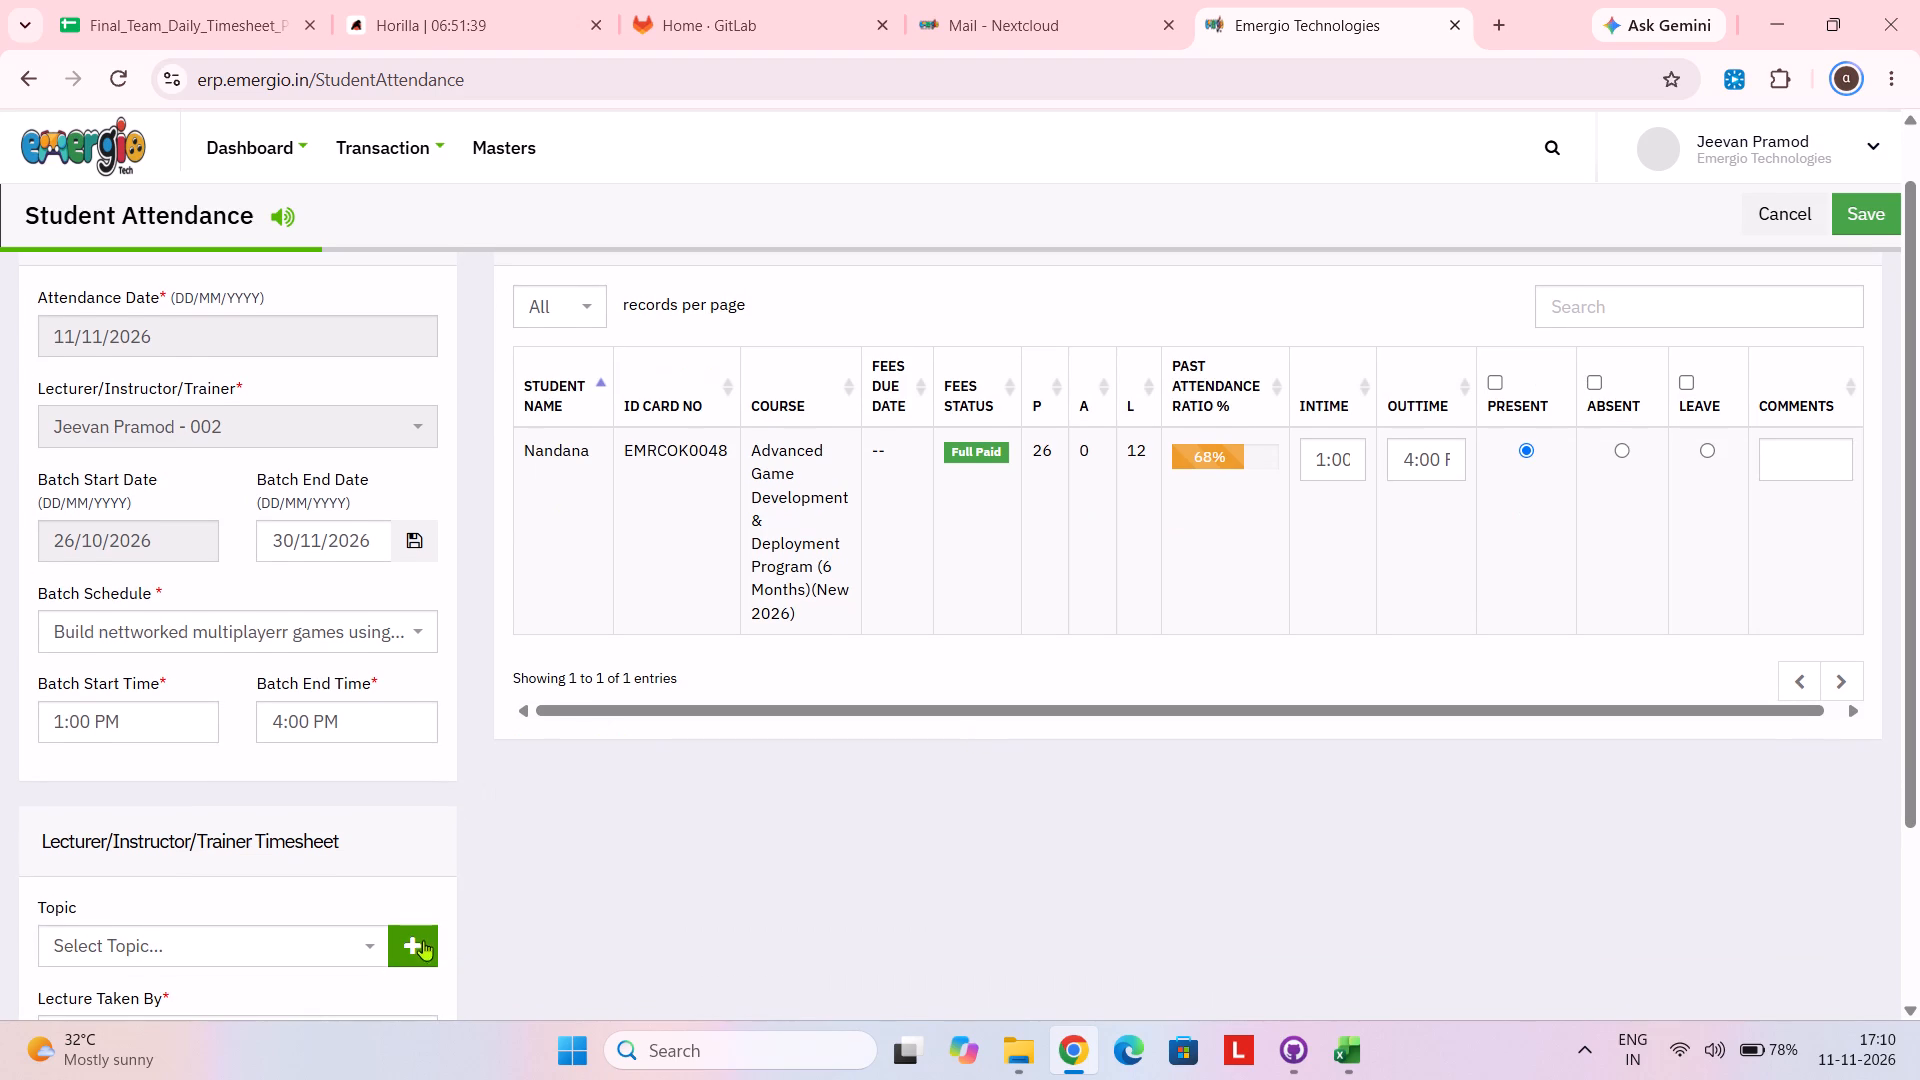
left_click(423, 941)
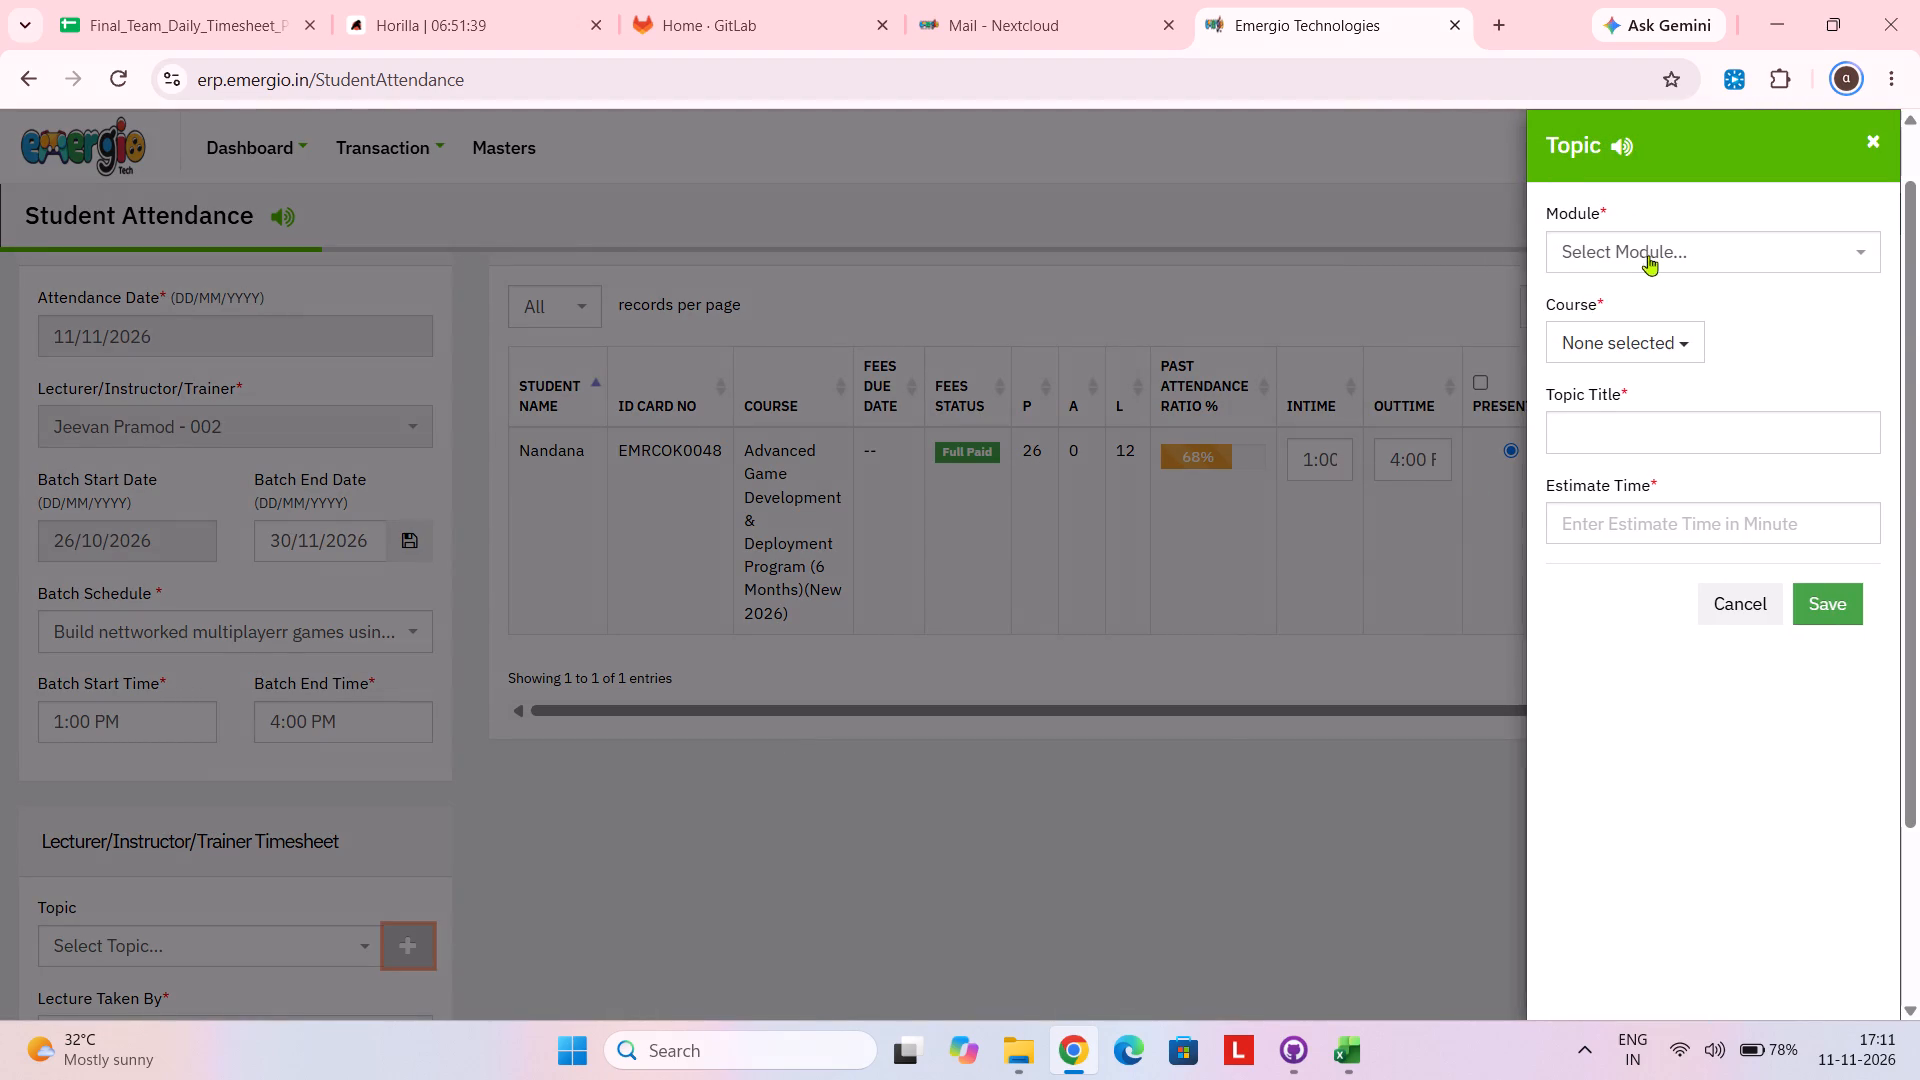
left_click(1647, 257)
left_click(1637, 372)
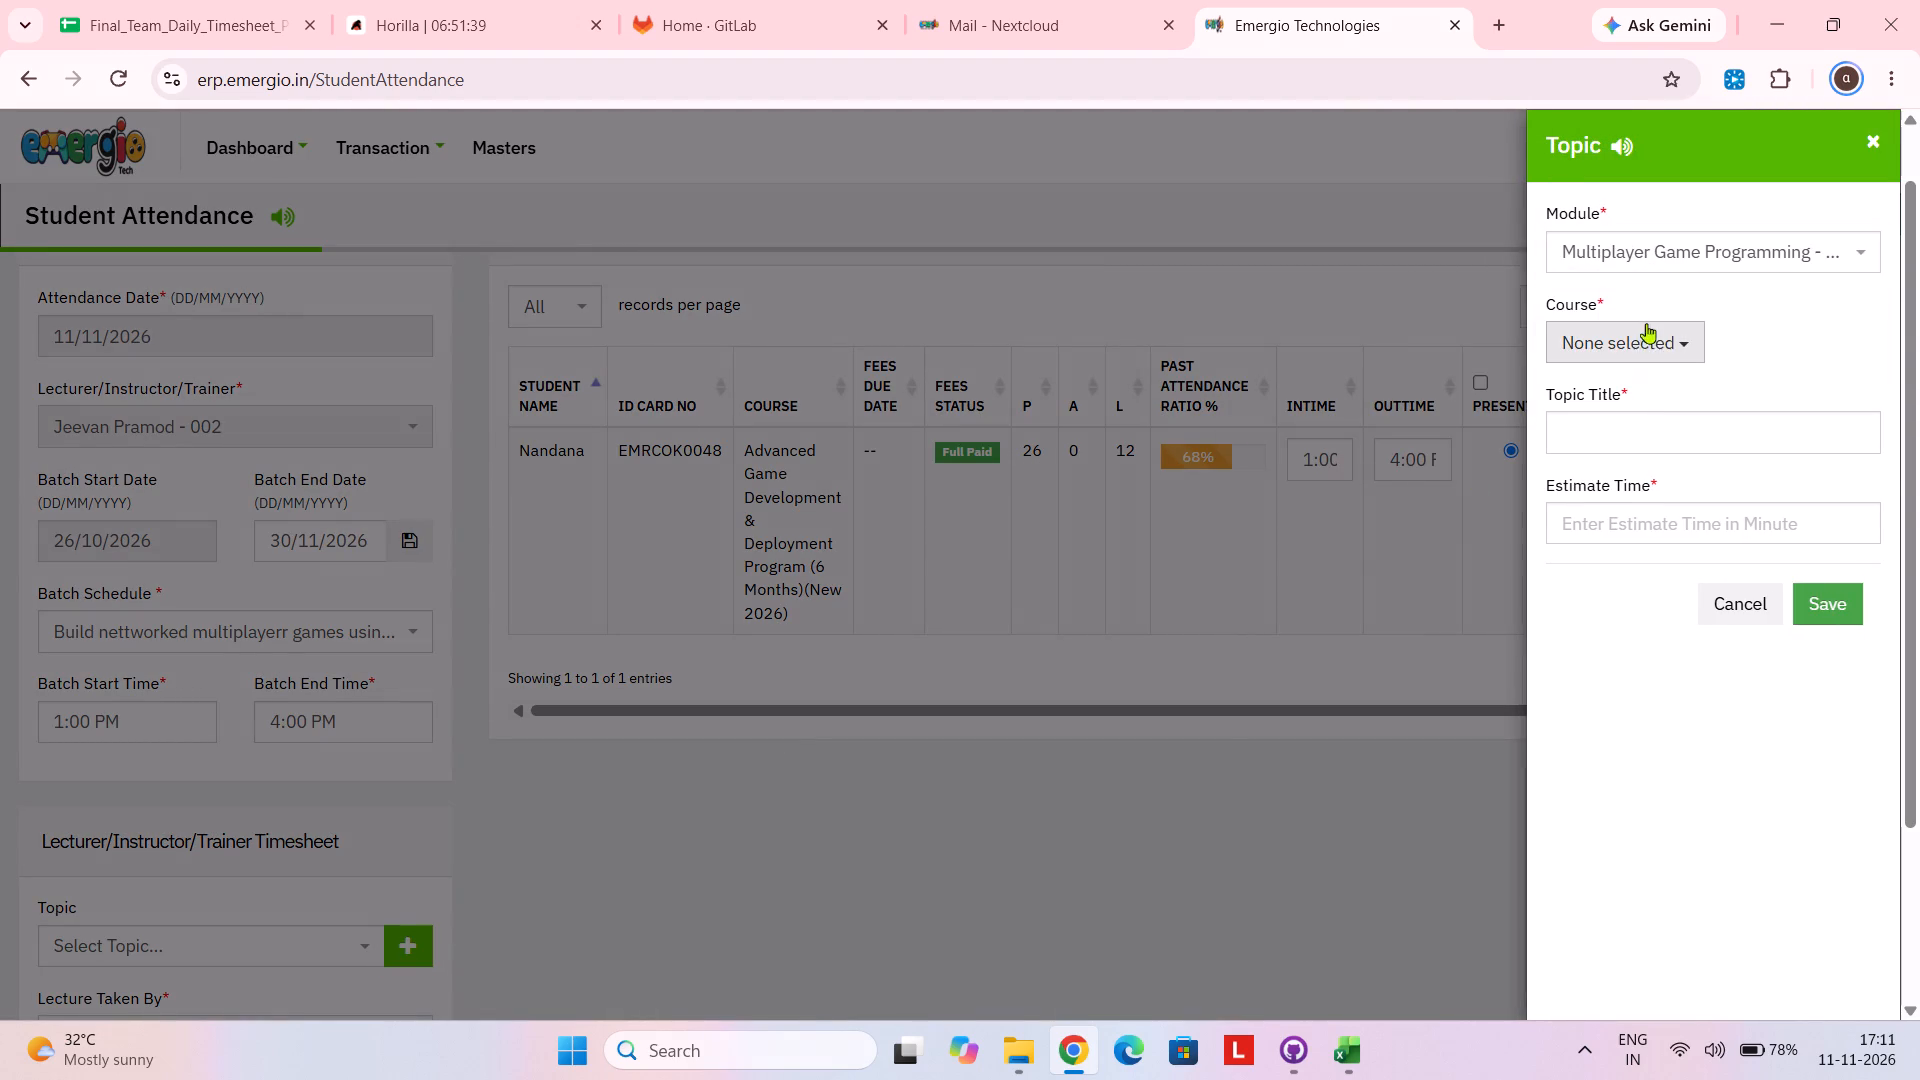
left_click(1643, 332)
left_click(1579, 476)
left_click(1595, 661)
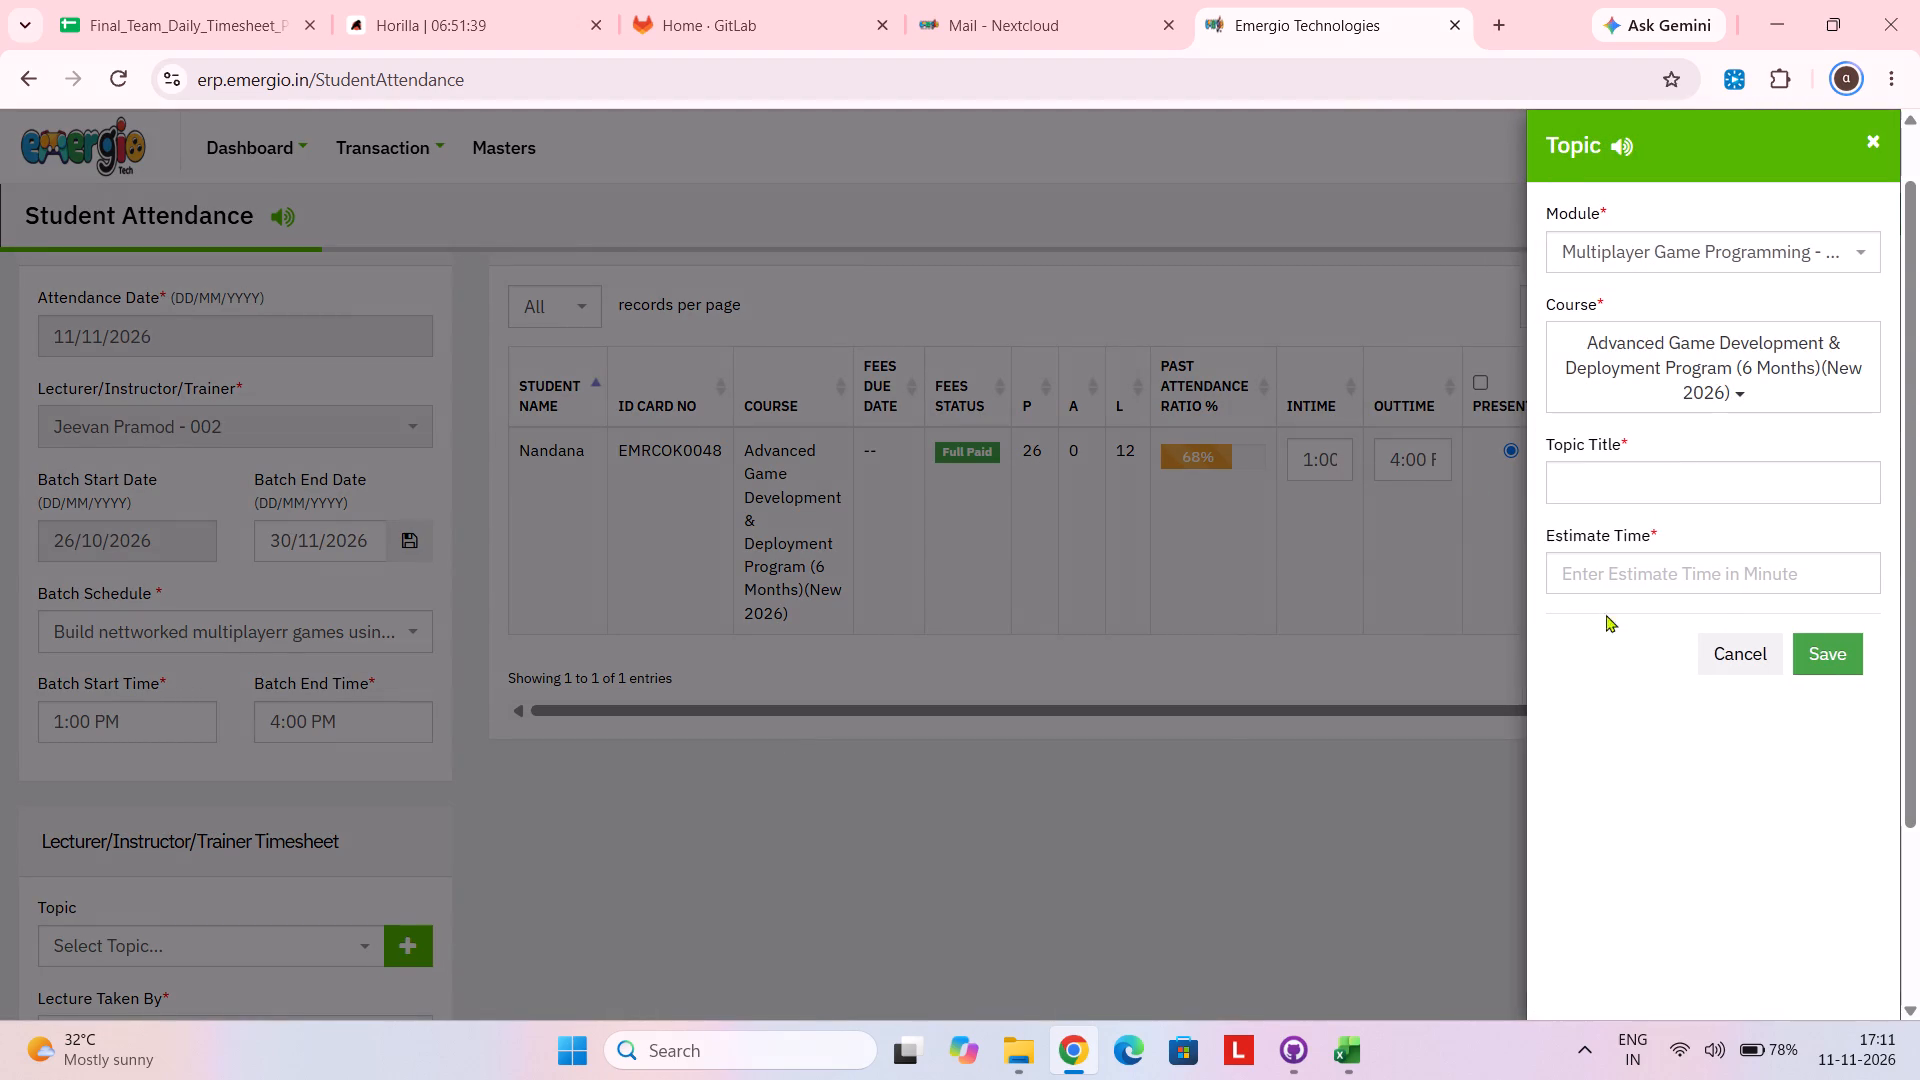
left_click(1662, 484)
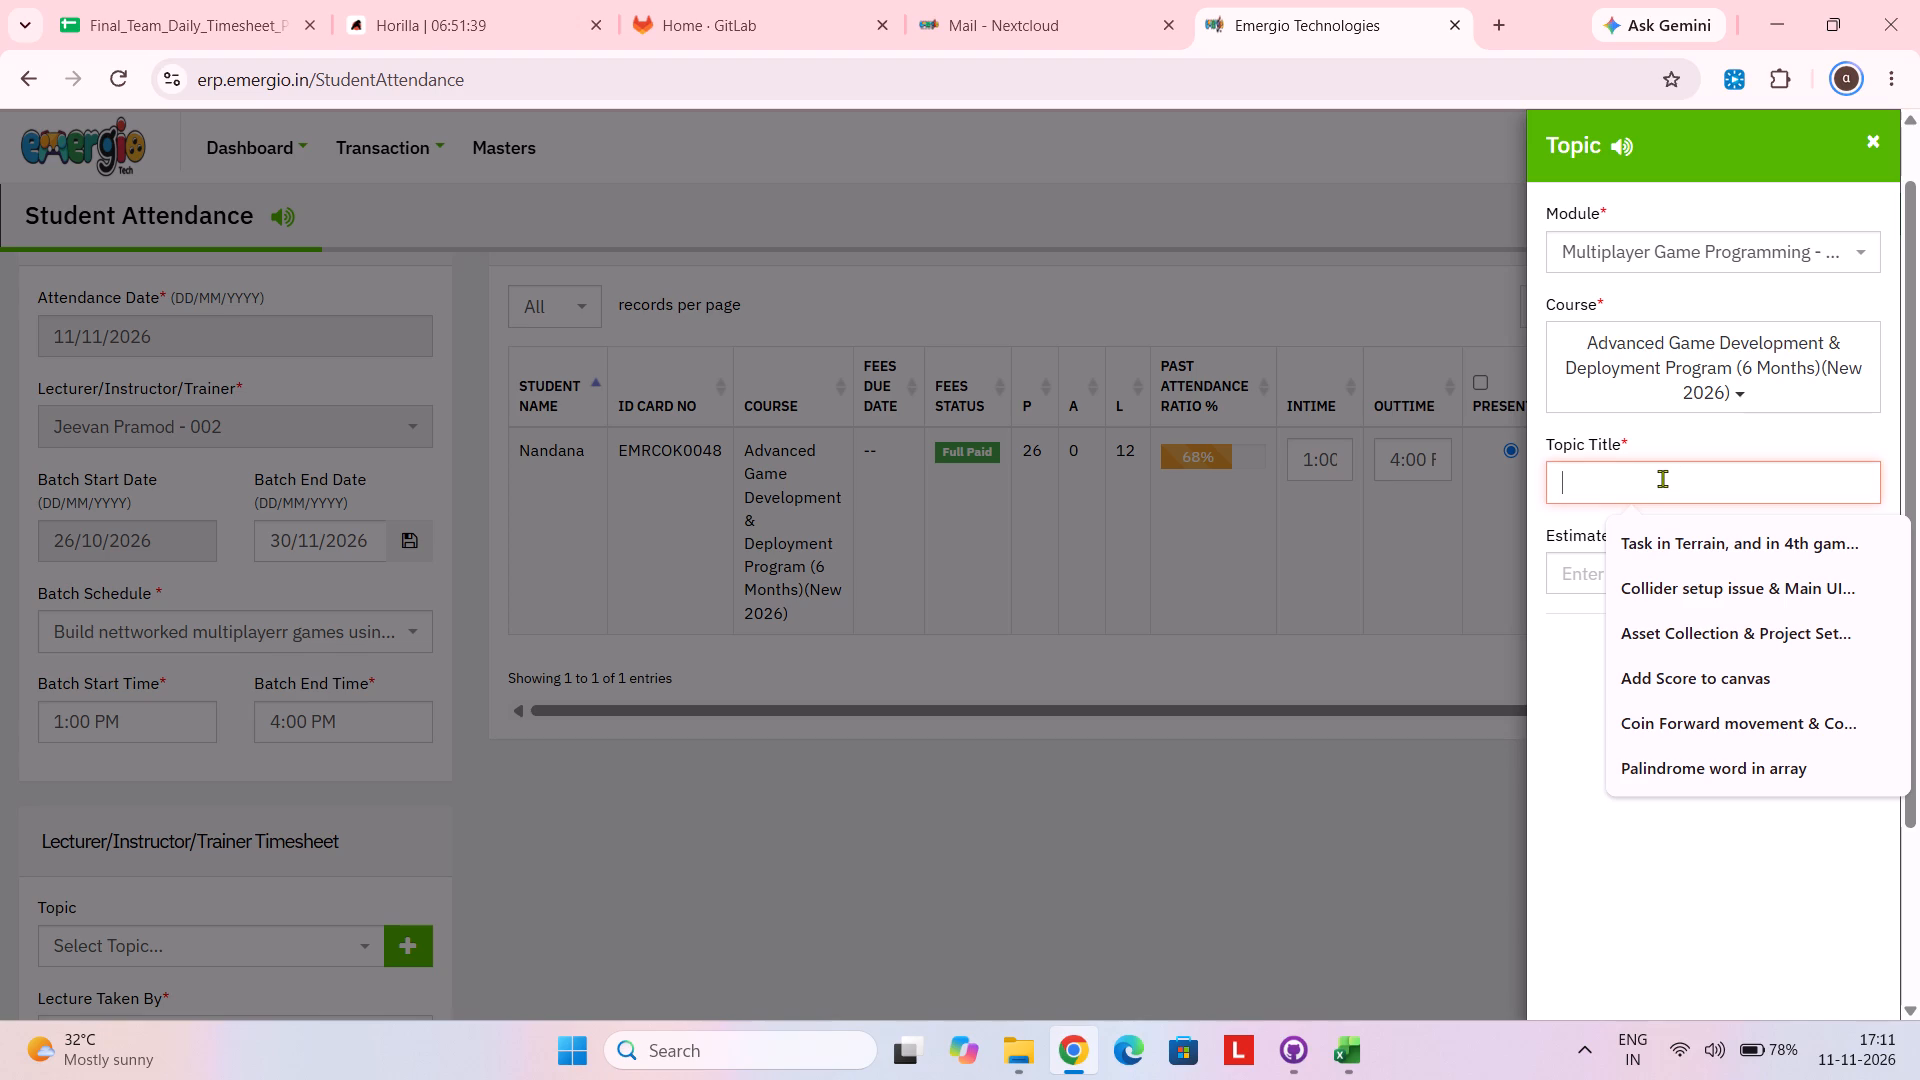
key("s")
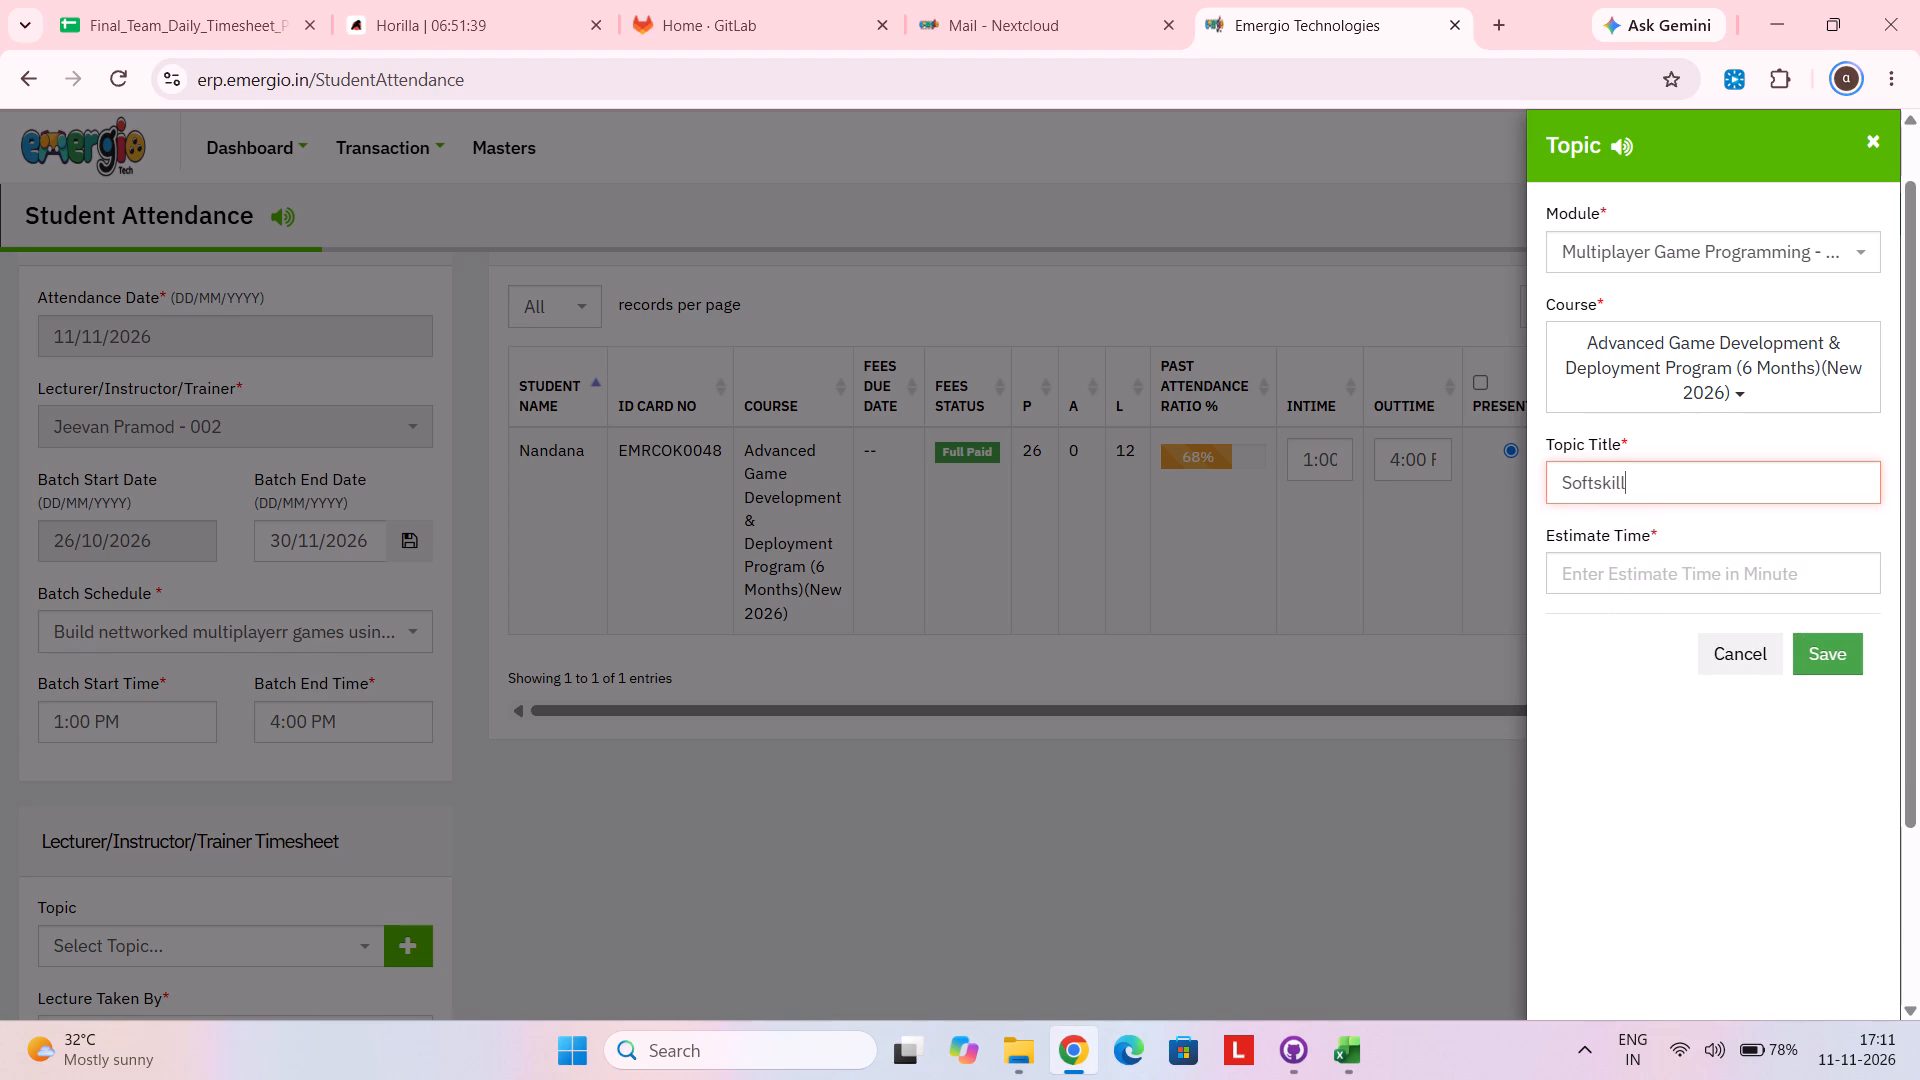
left_click(1663, 577)
left_click(1700, 627)
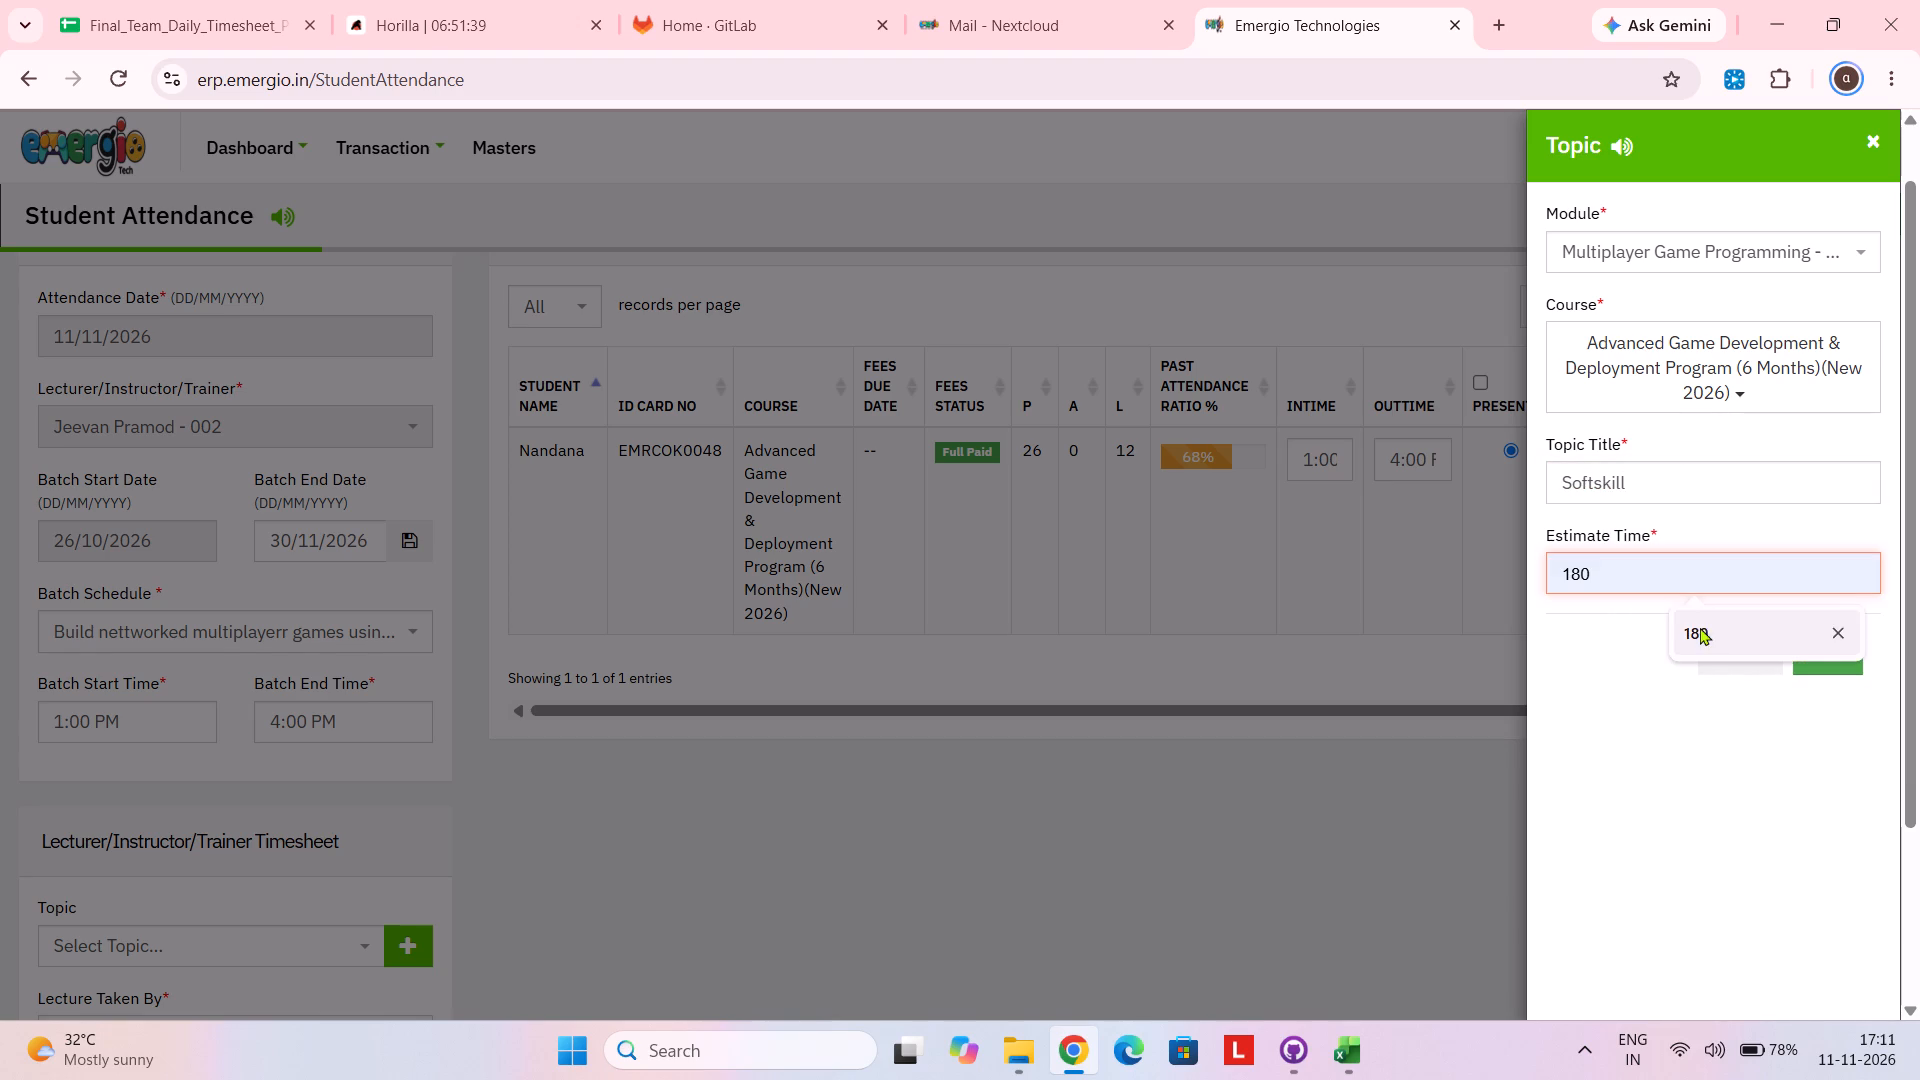
left_click(1824, 663)
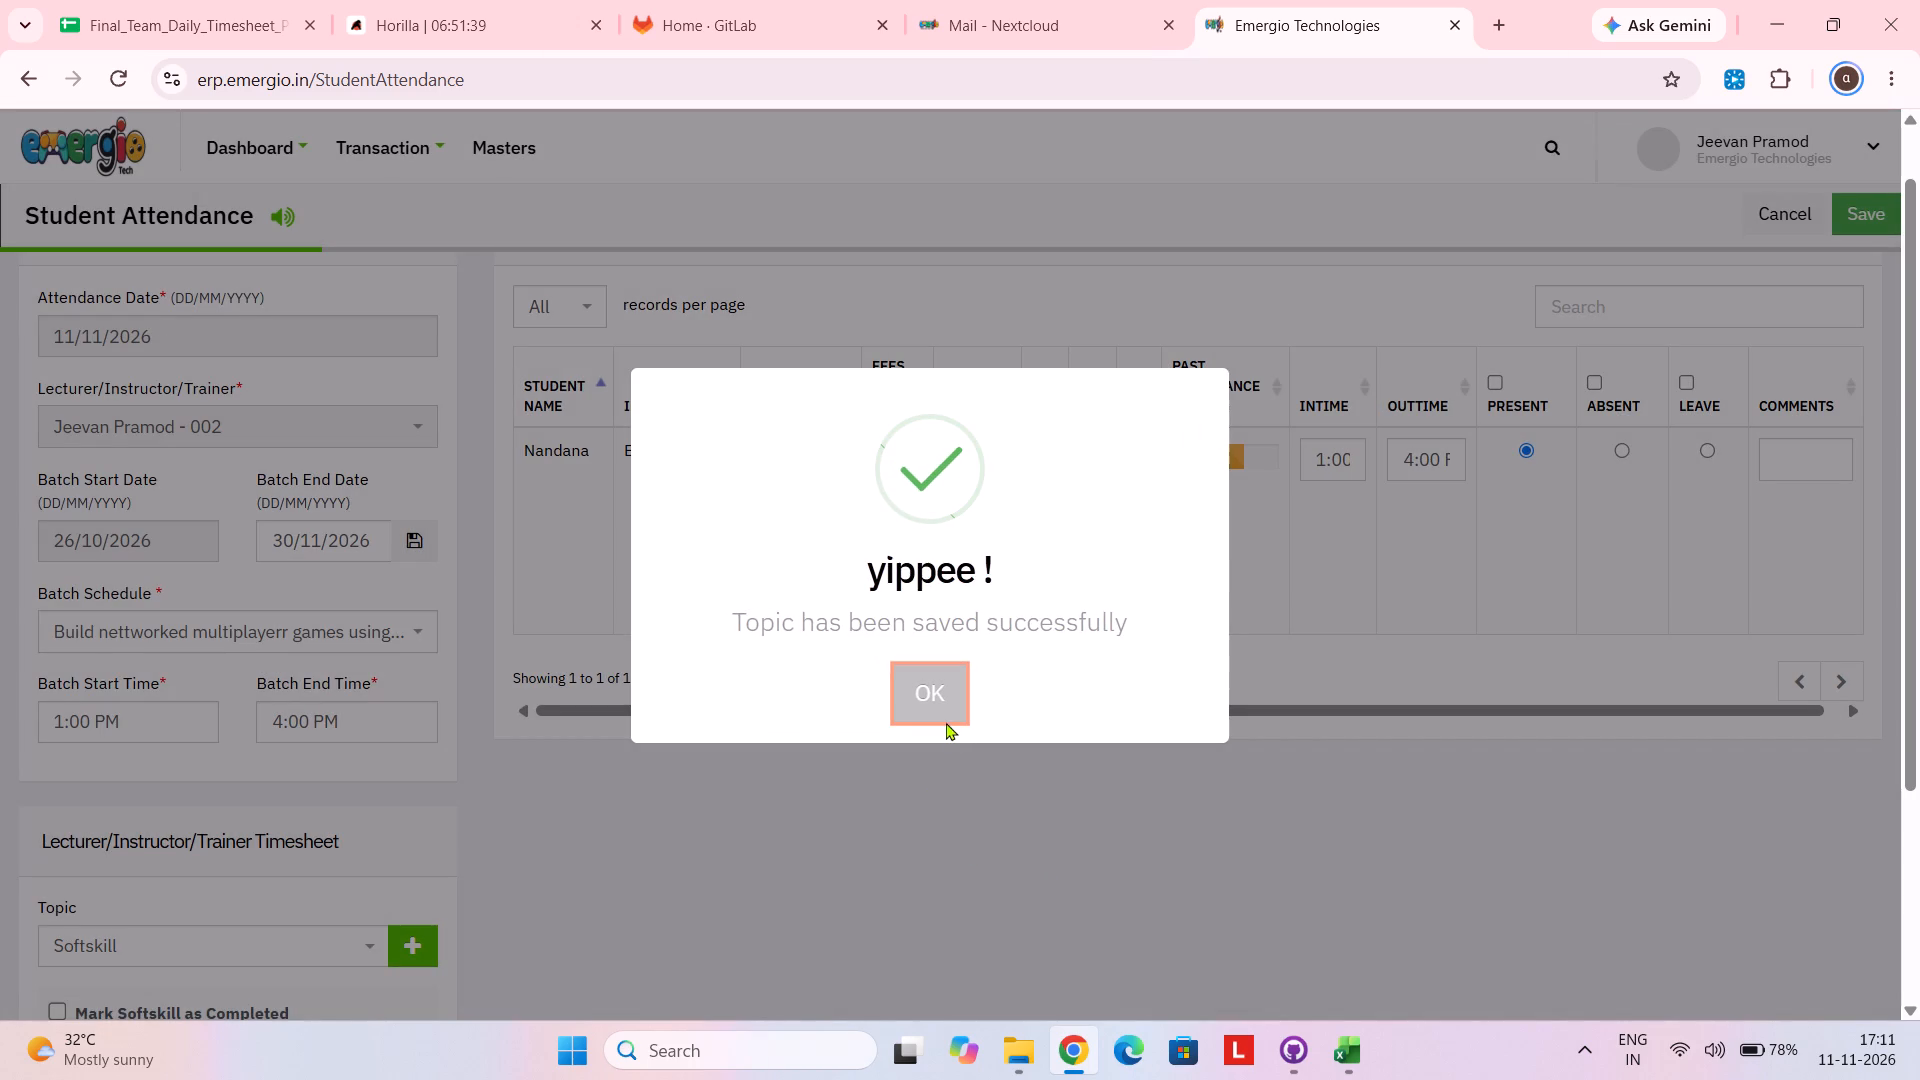
left_click(946, 722)
left_click(946, 712)
Mark the Softskill topic as completed and save the attendance record with its student present.
scroll(431, 890, "down", 1)
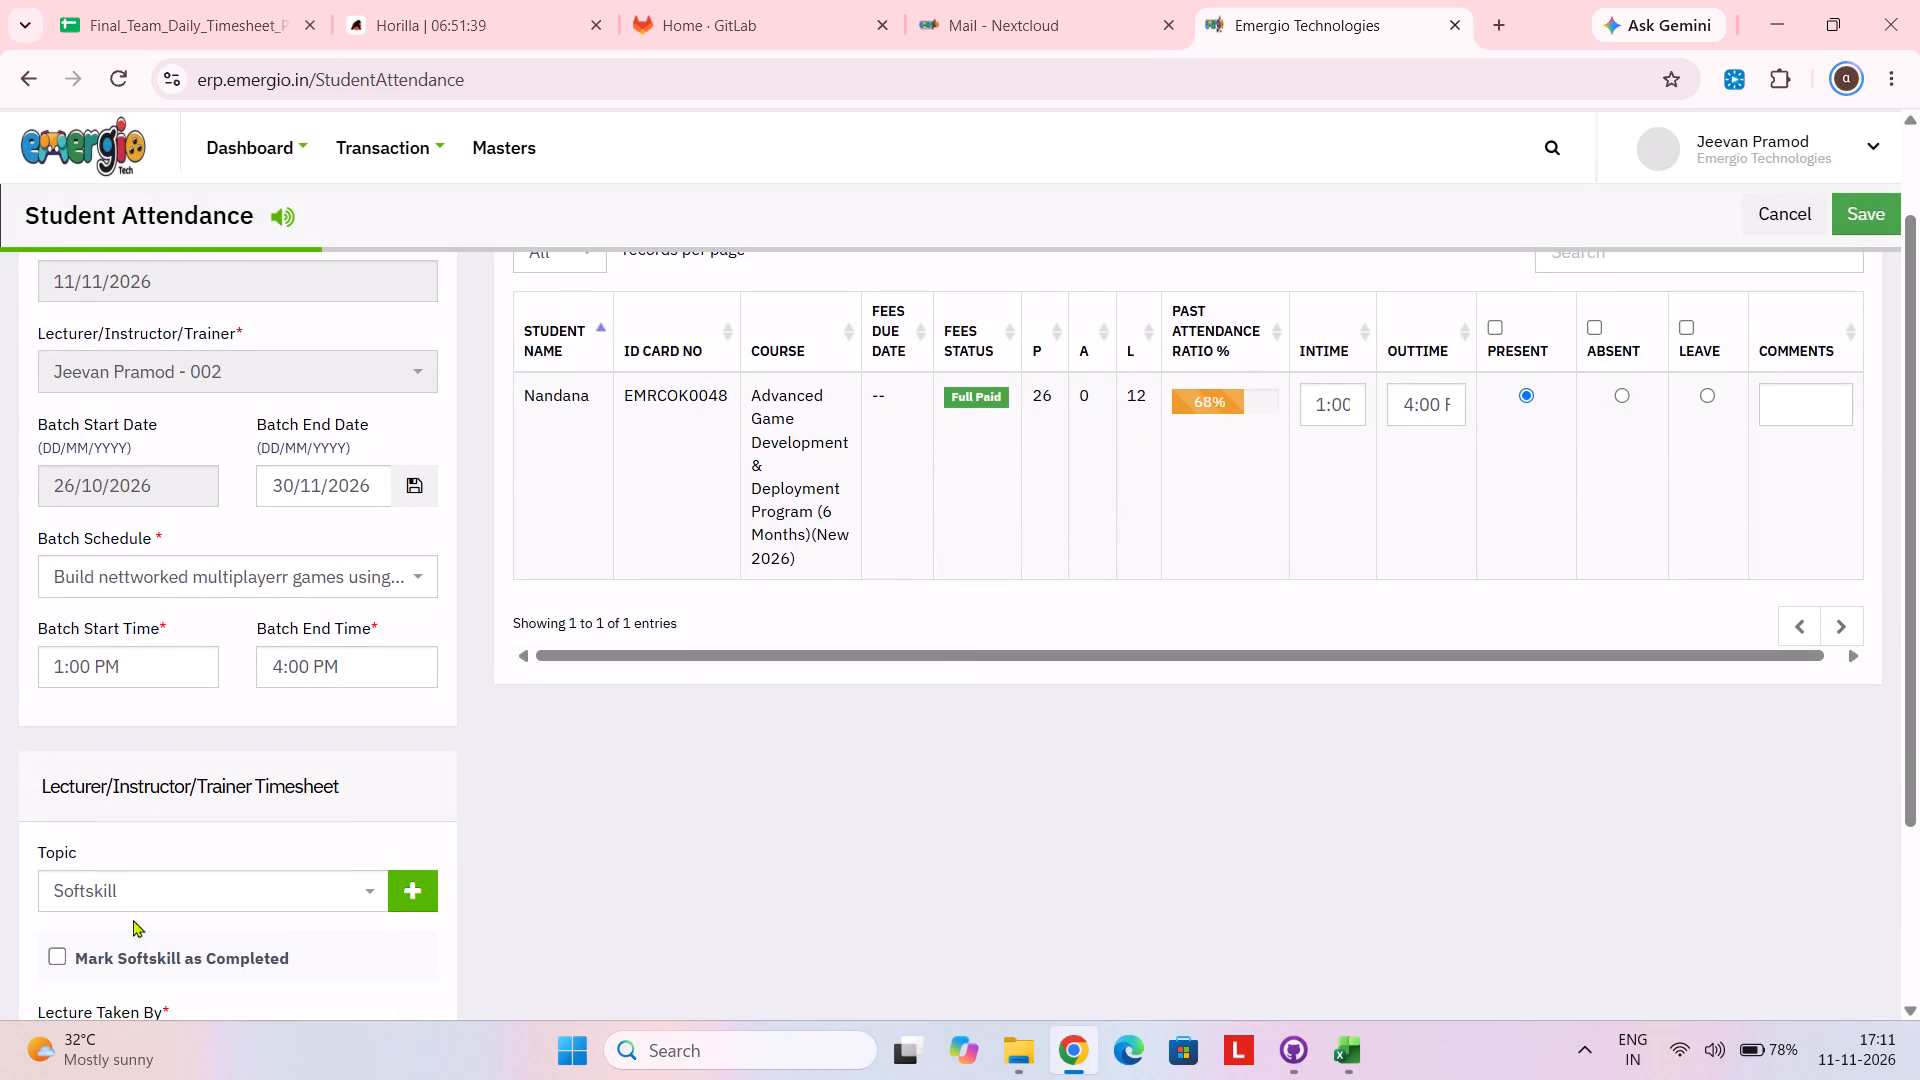
left_click(61, 954)
scroll(725, 871, "up", 2)
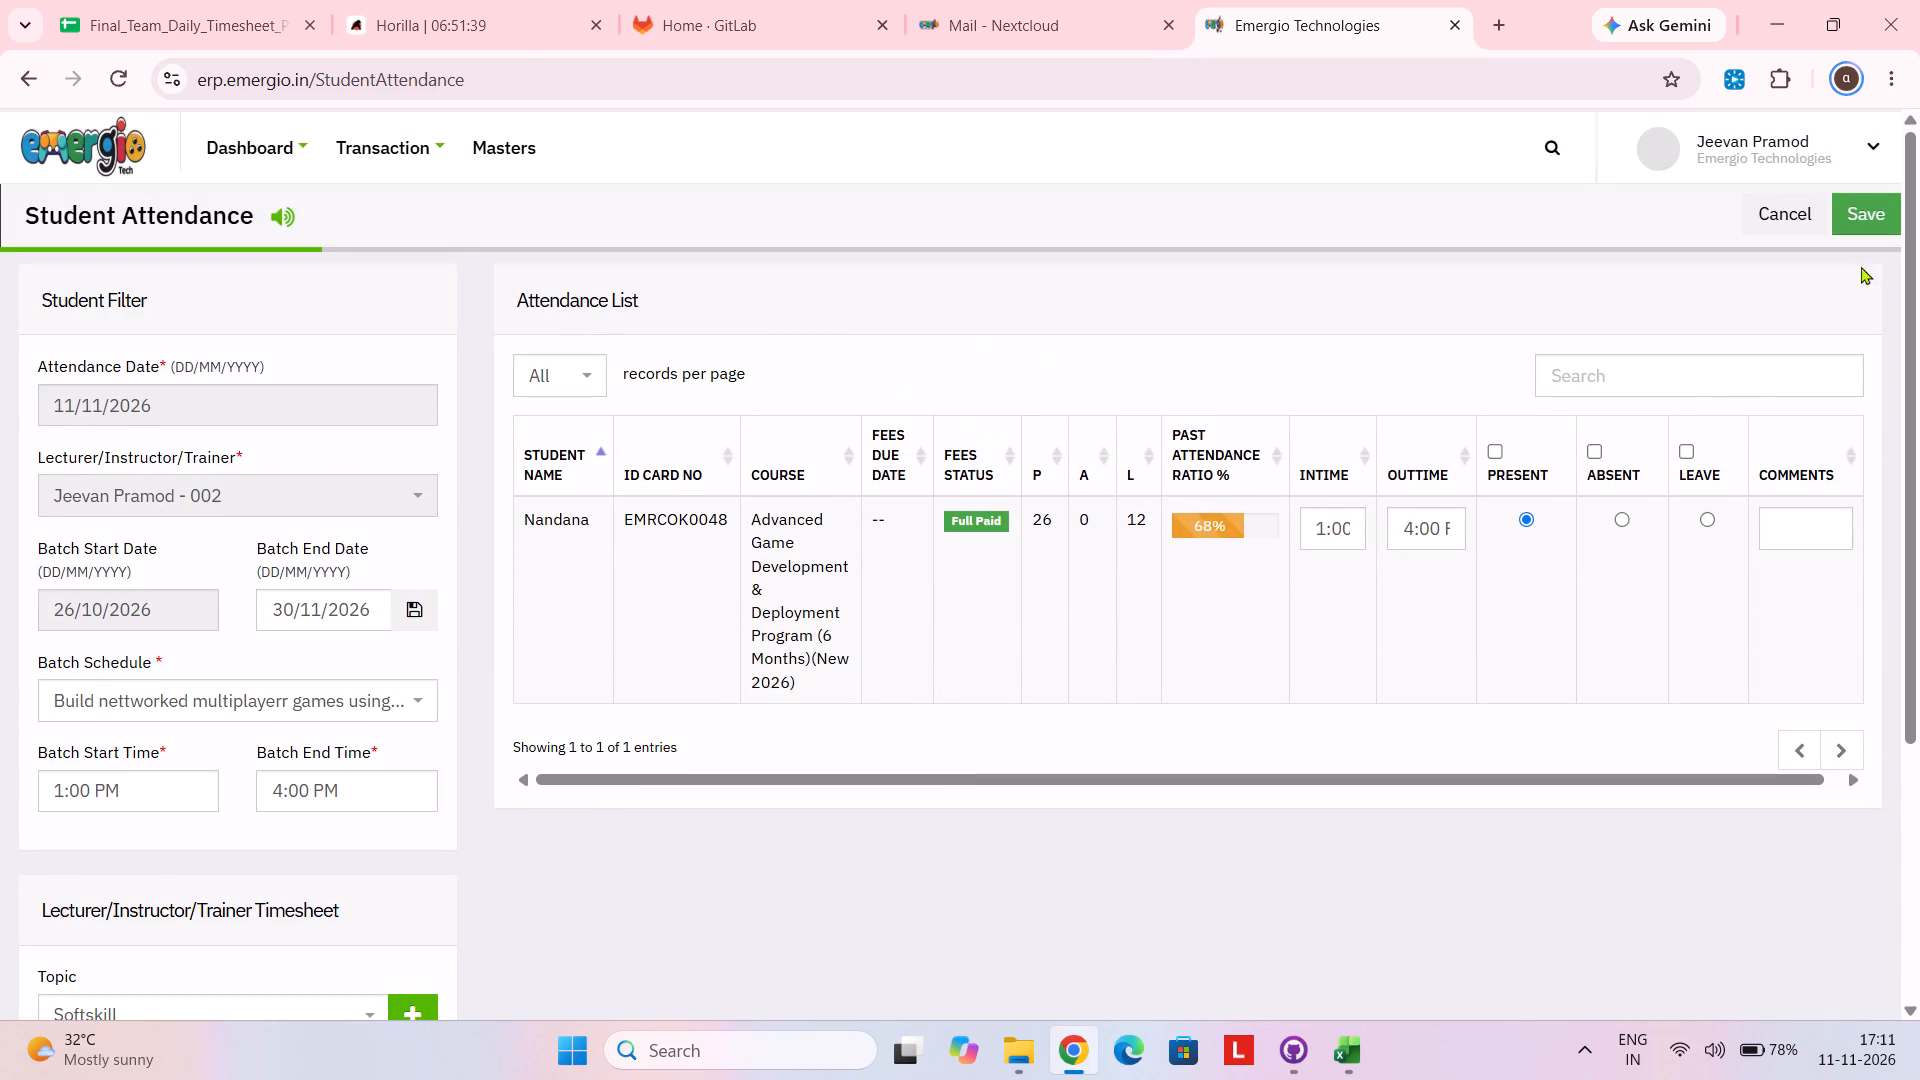
left_click(1854, 221)
left_click(906, 724)
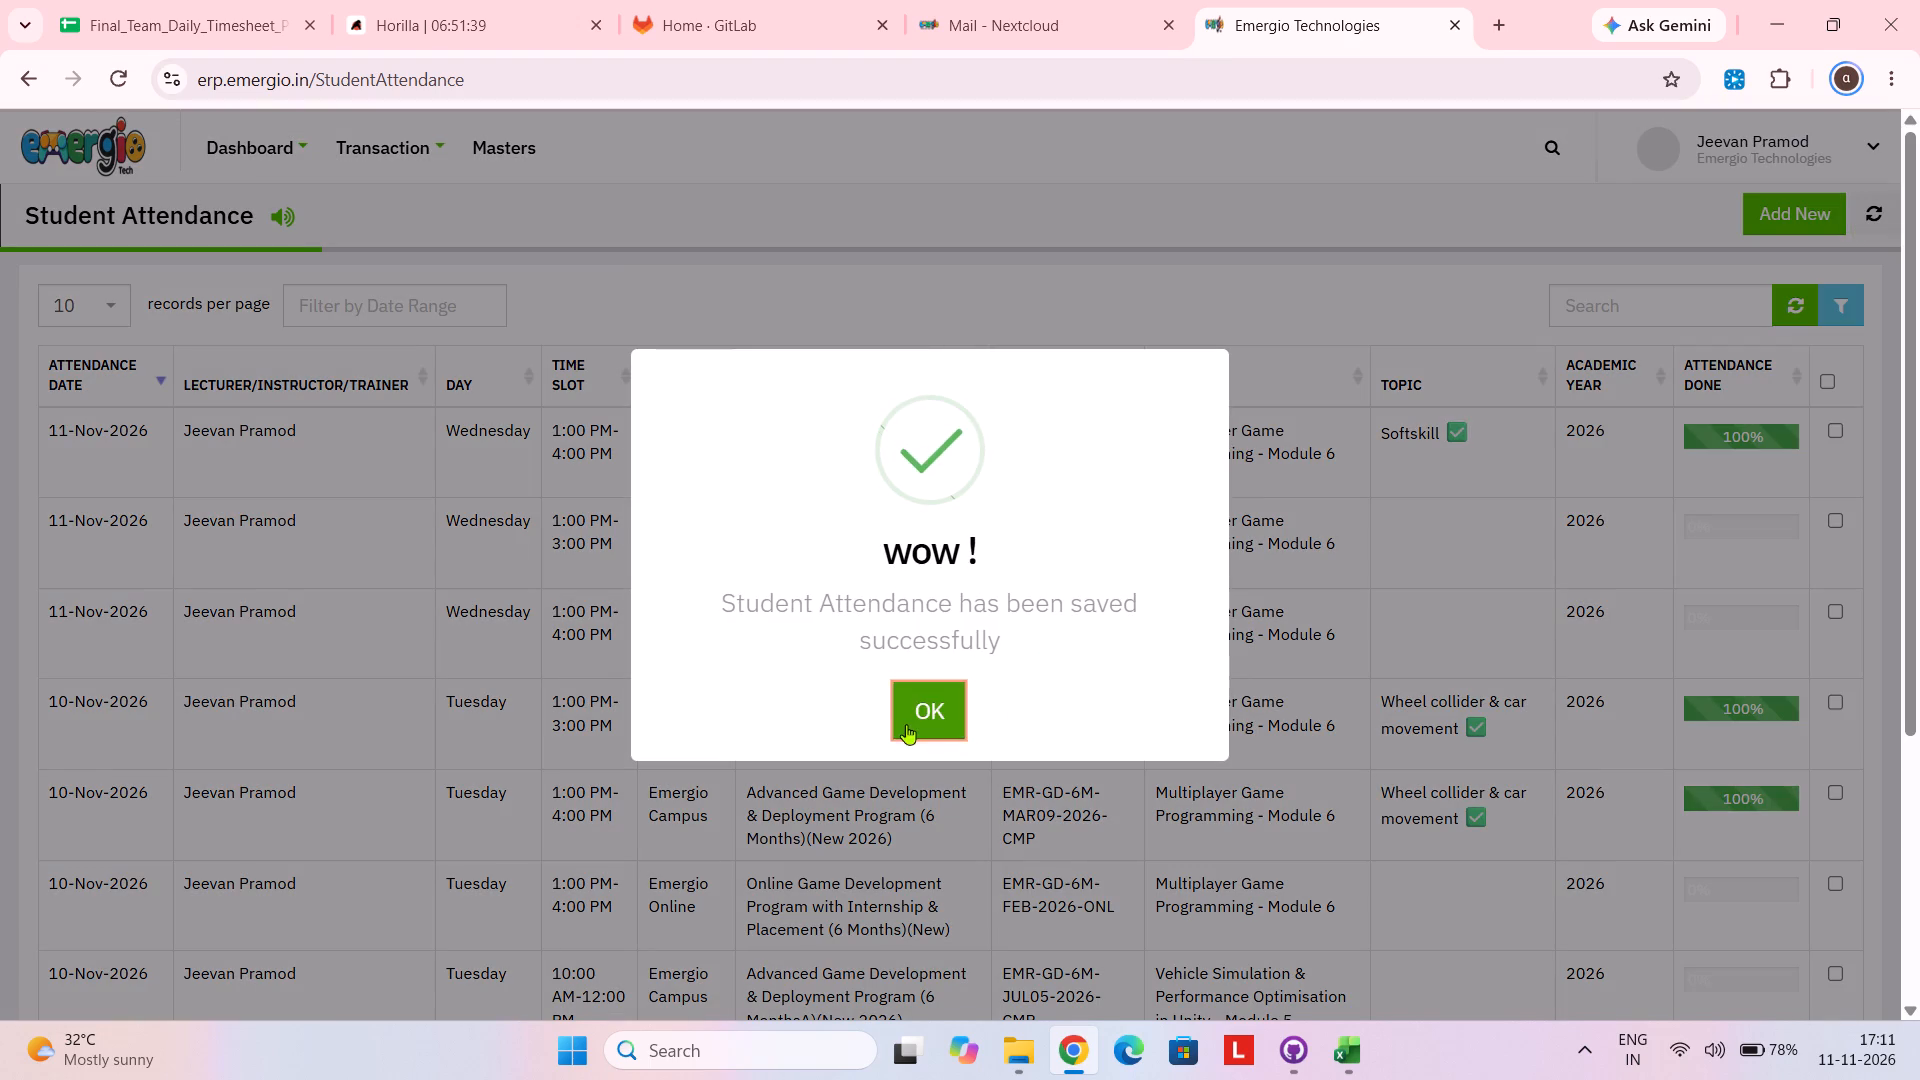
Start an 11/11/2026 attendance record for the Wednesday 10:00 AM-1:00 PM (jee) 2D logic systems and first-person gameplay mechanics batch.
left_click(1783, 221)
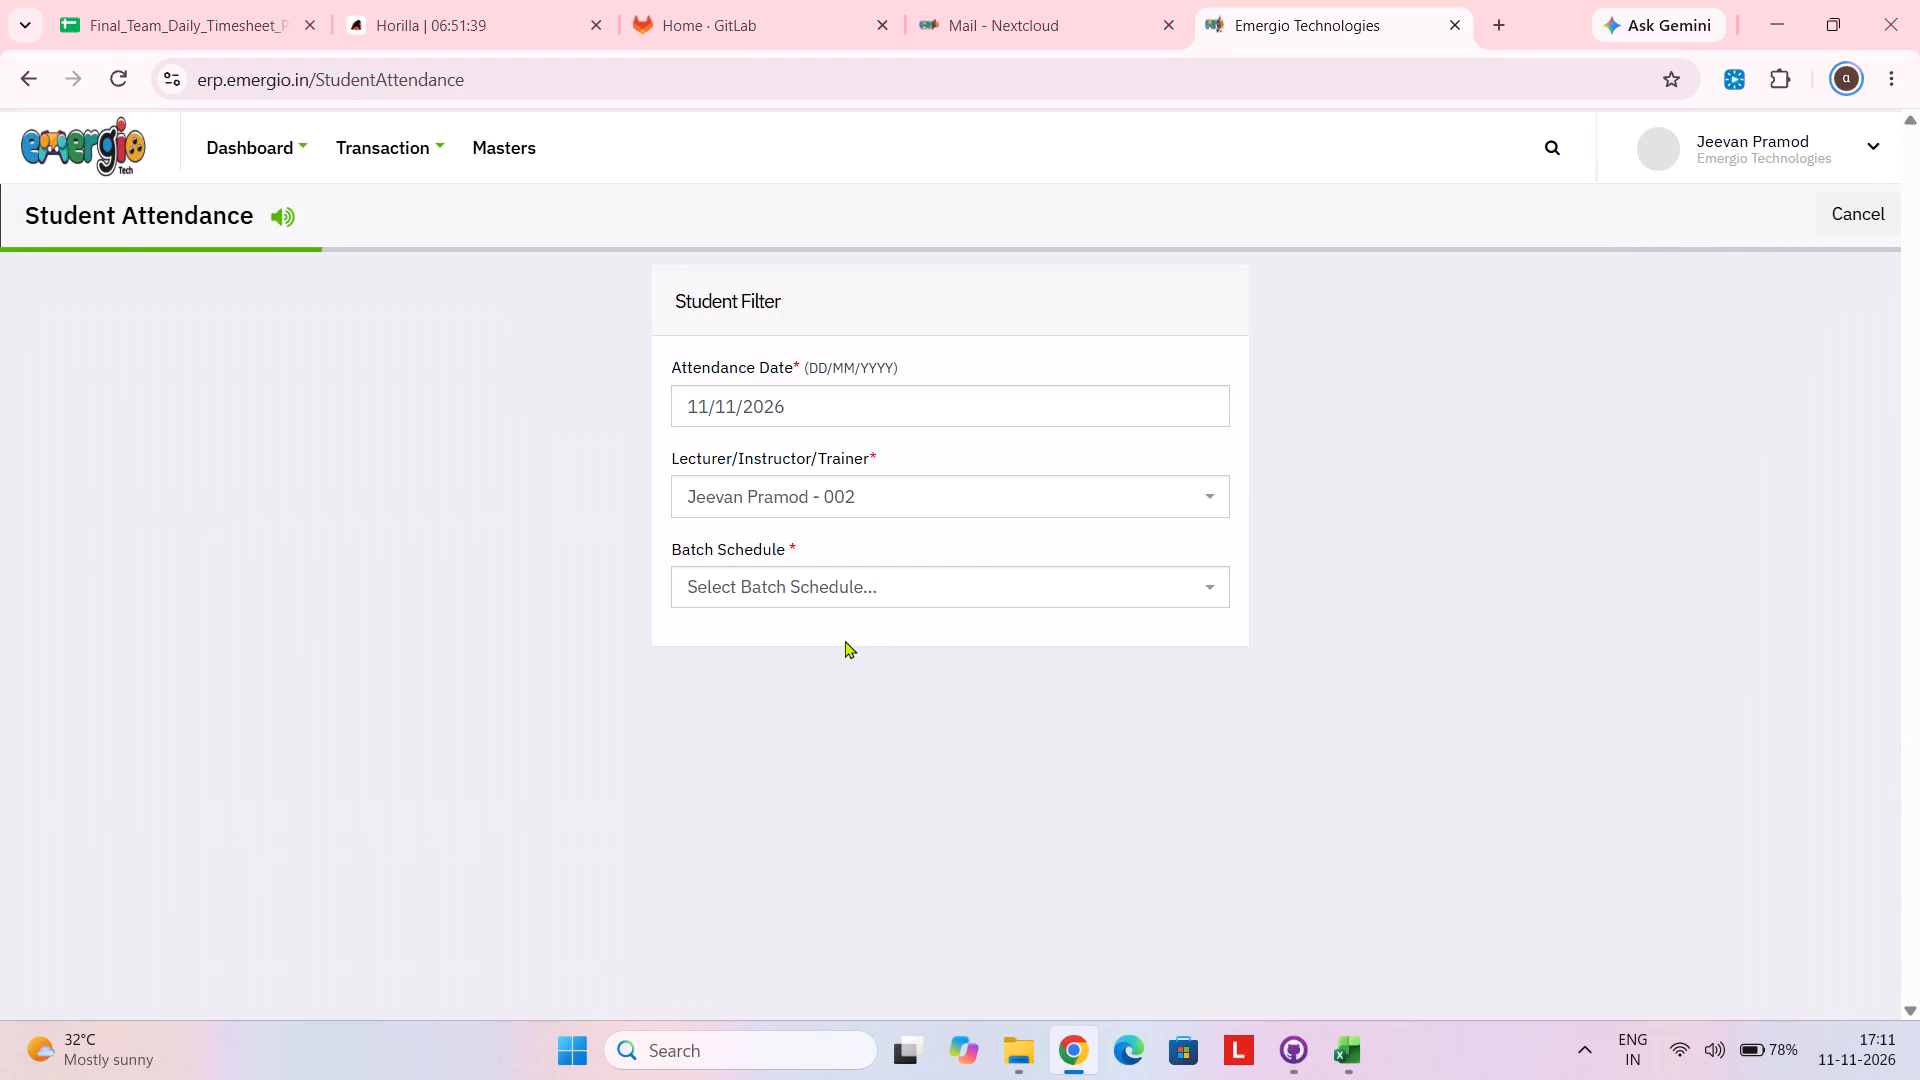
left_click(777, 590)
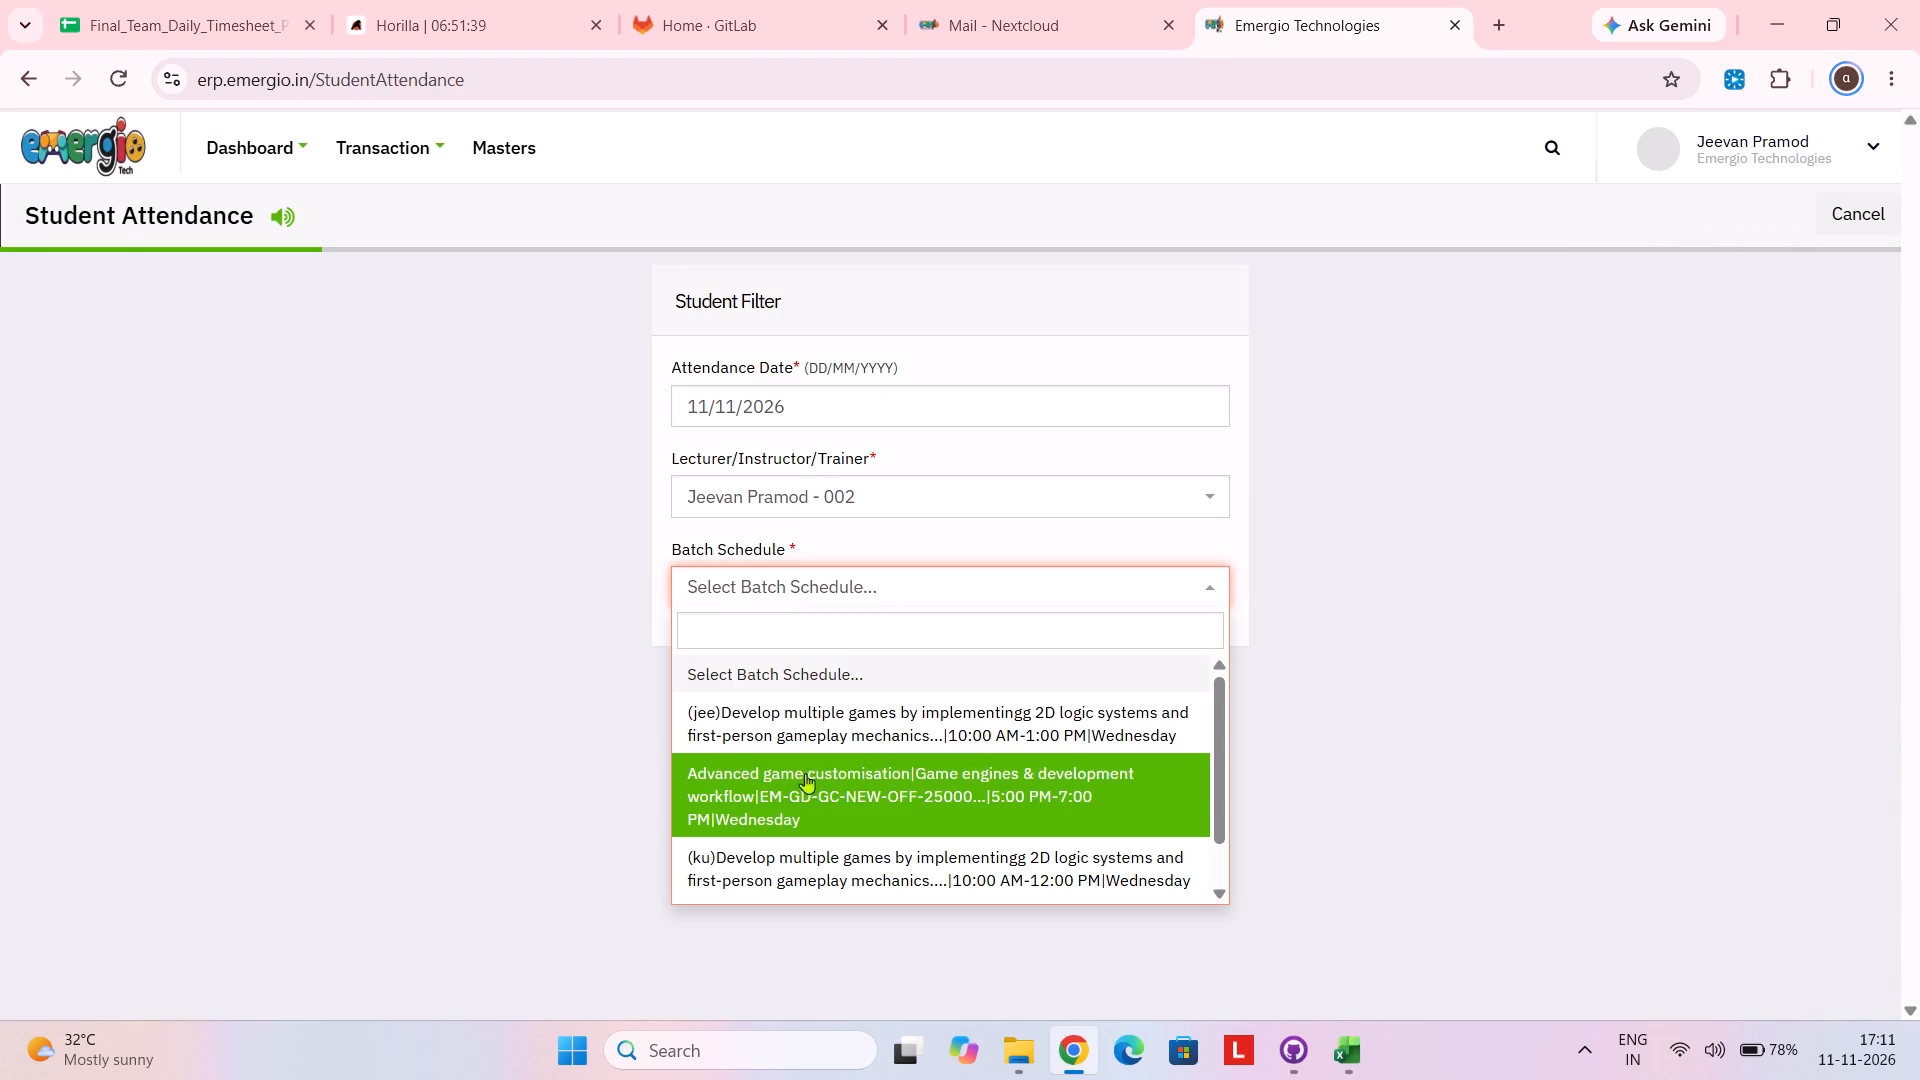
scroll(812, 773, "down", 1)
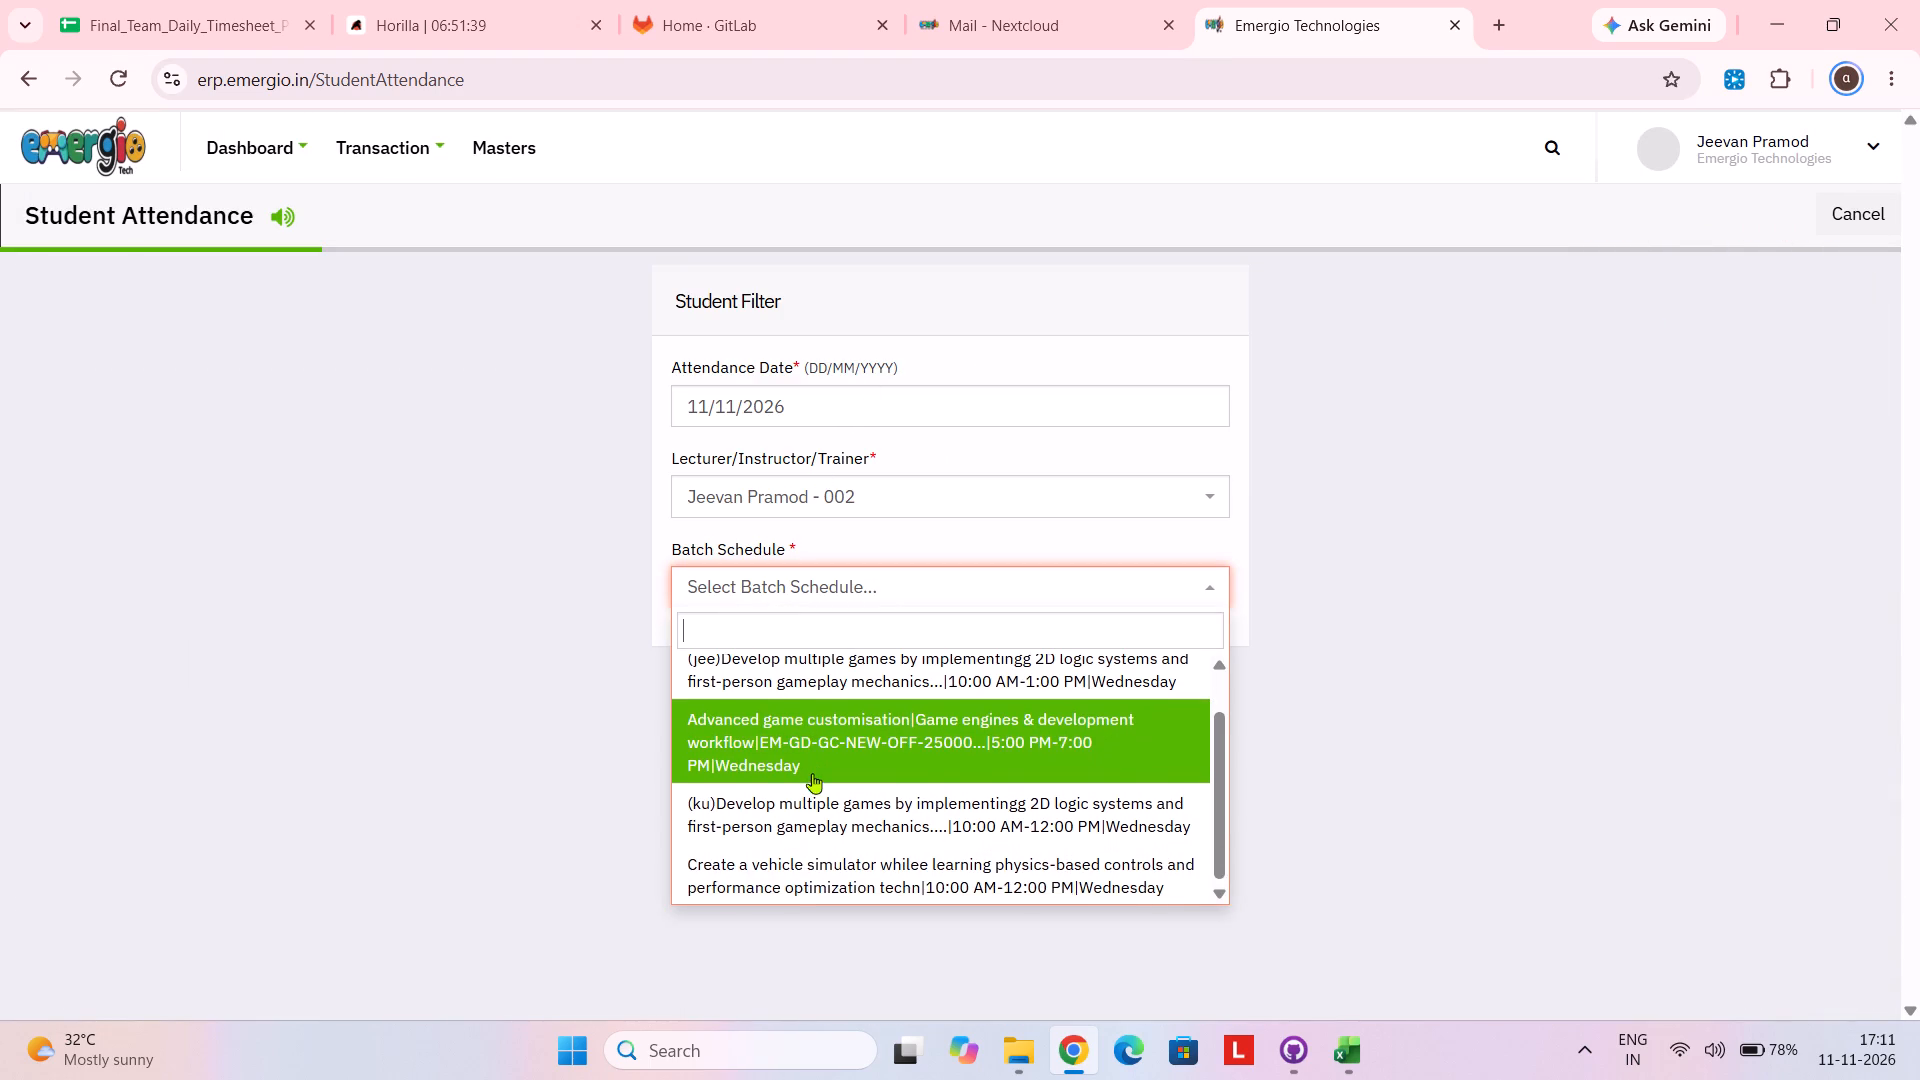
scroll(812, 773, "down", 1)
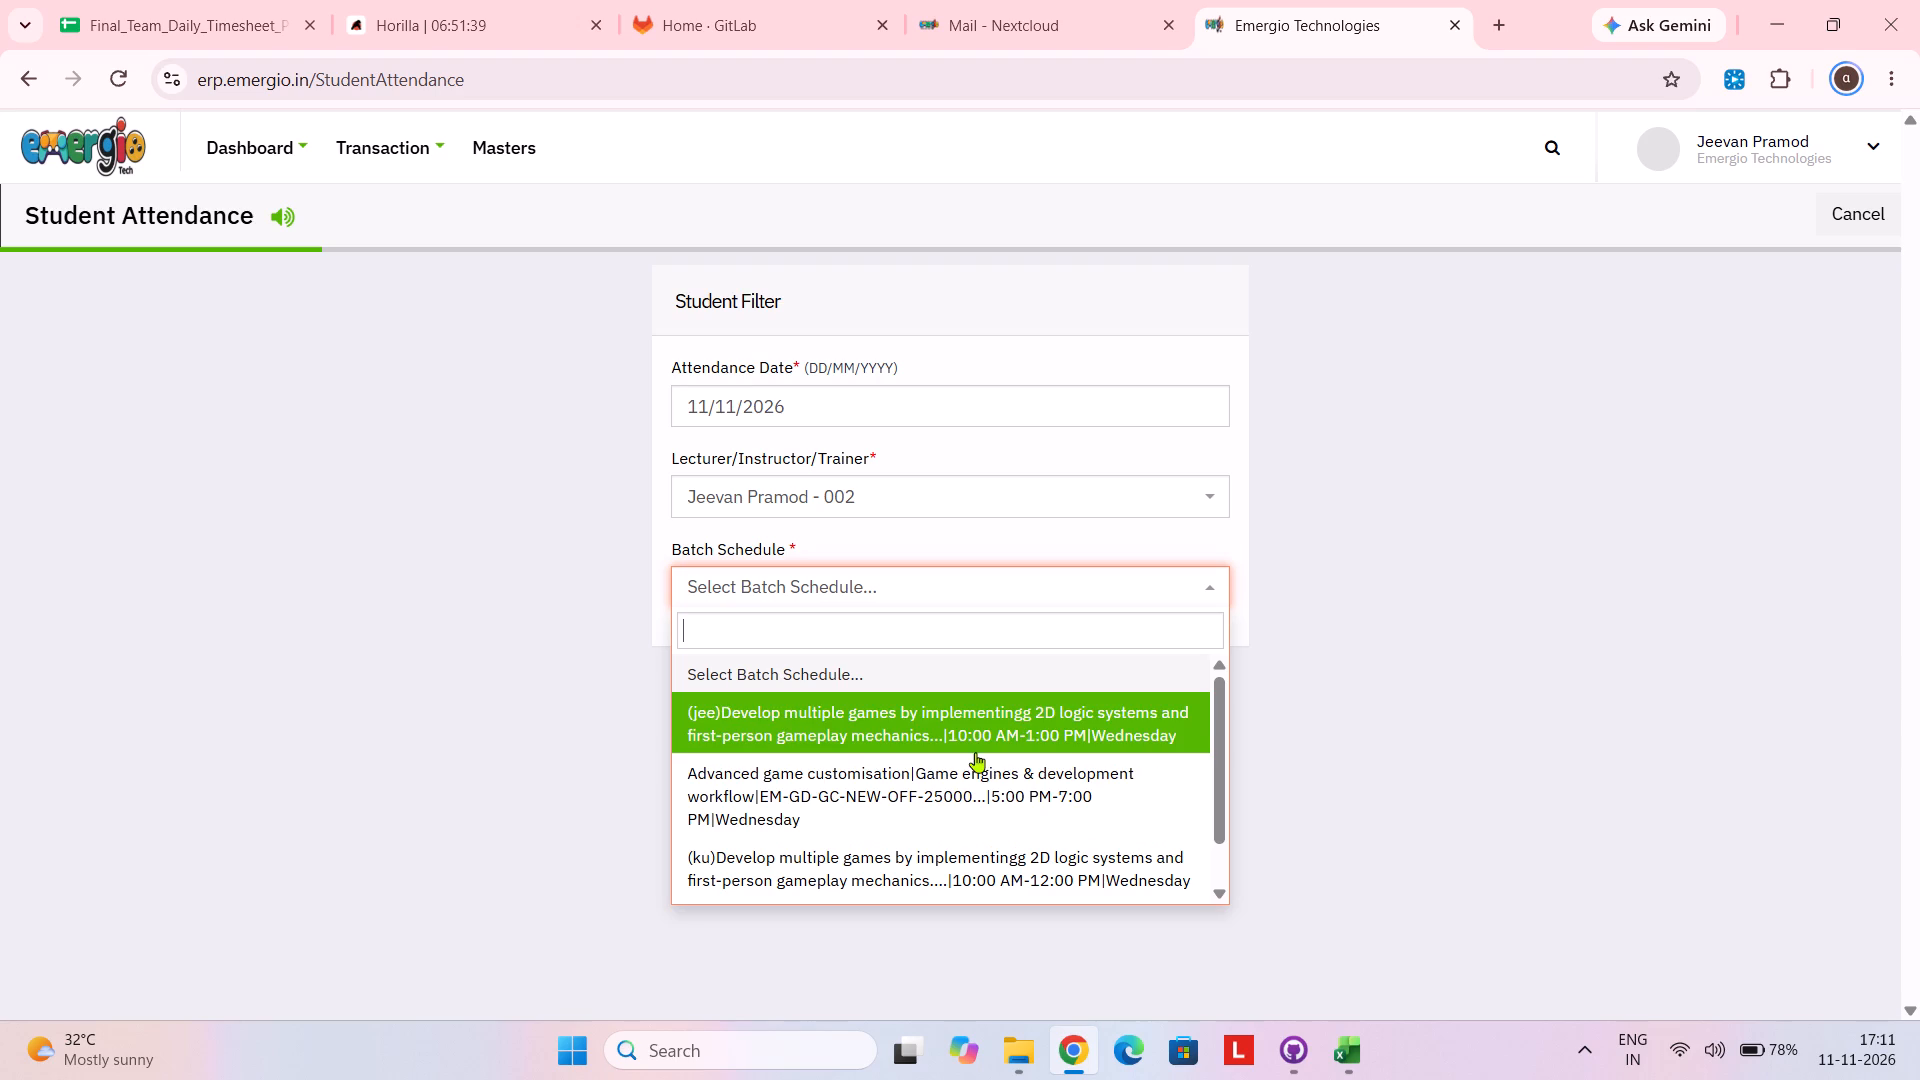
scroll(975, 752, "down", 6)
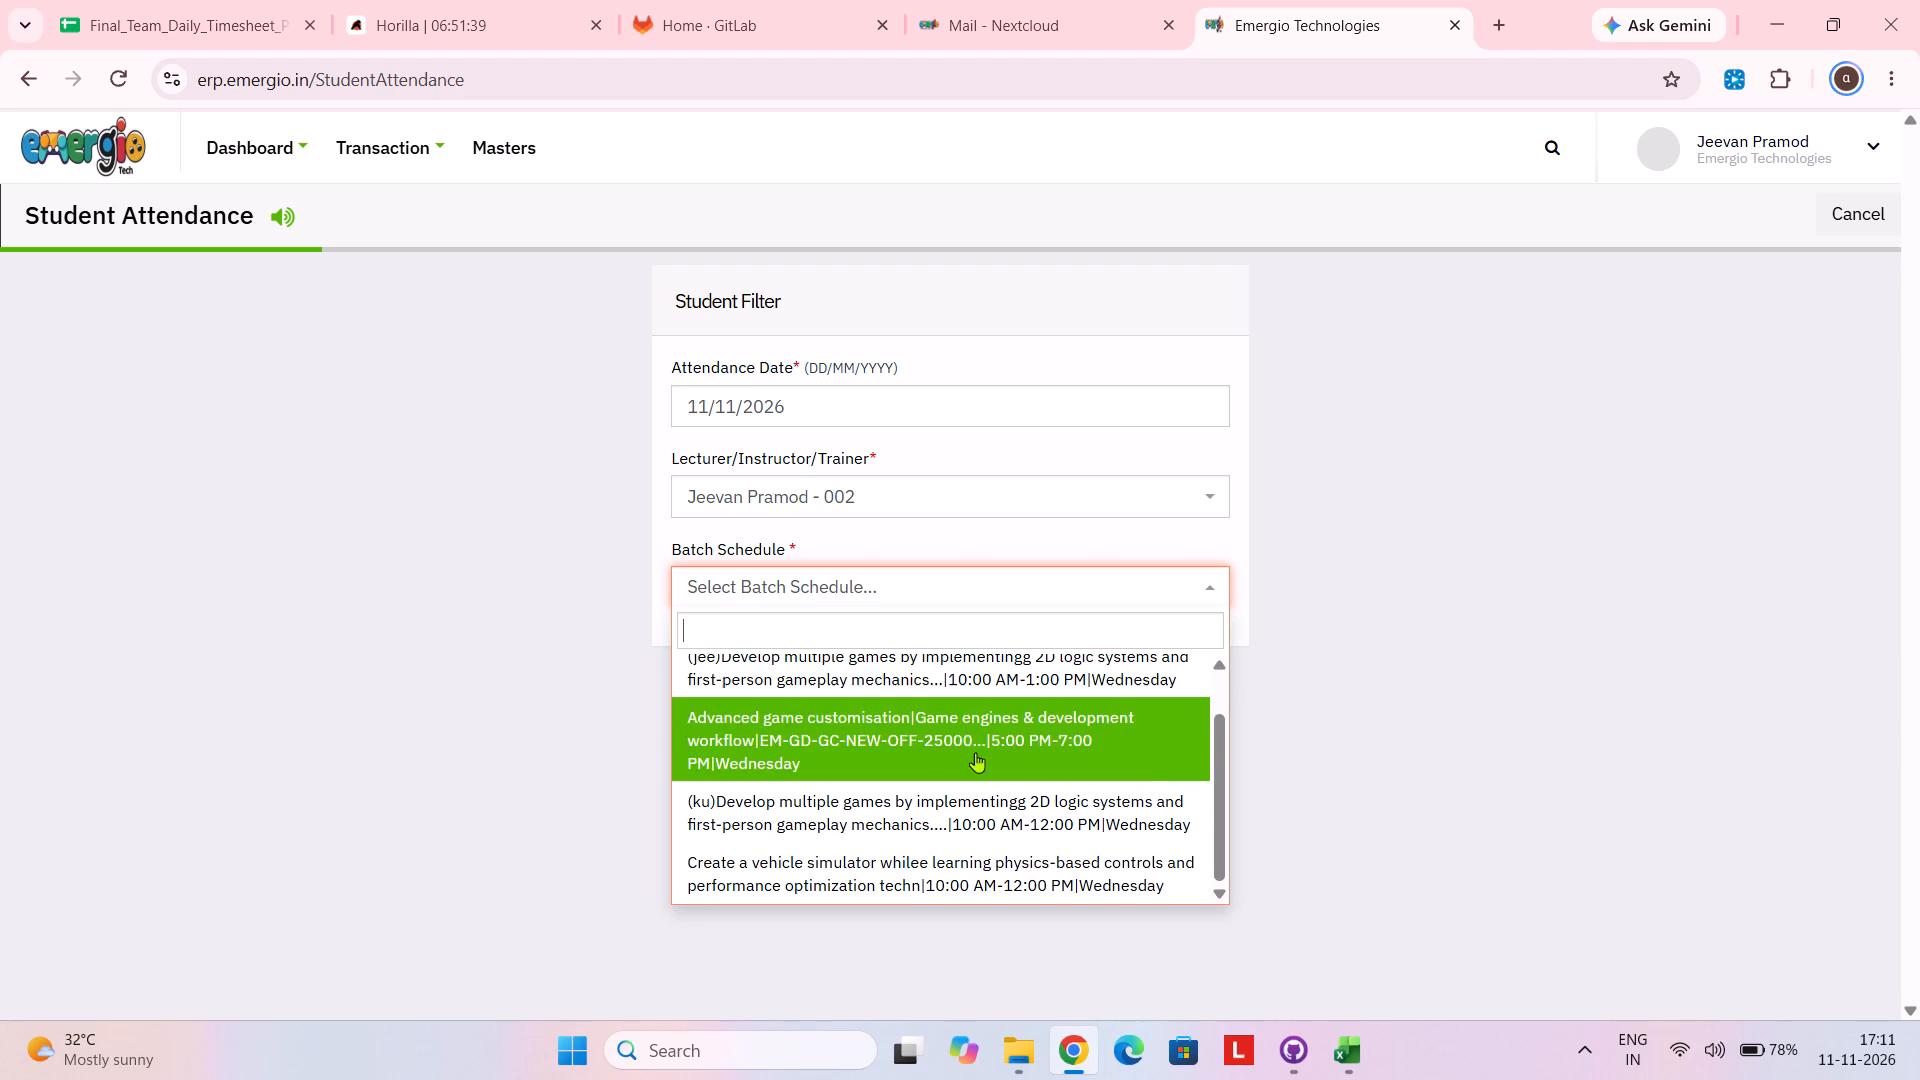
scroll(975, 752, "up", 3)
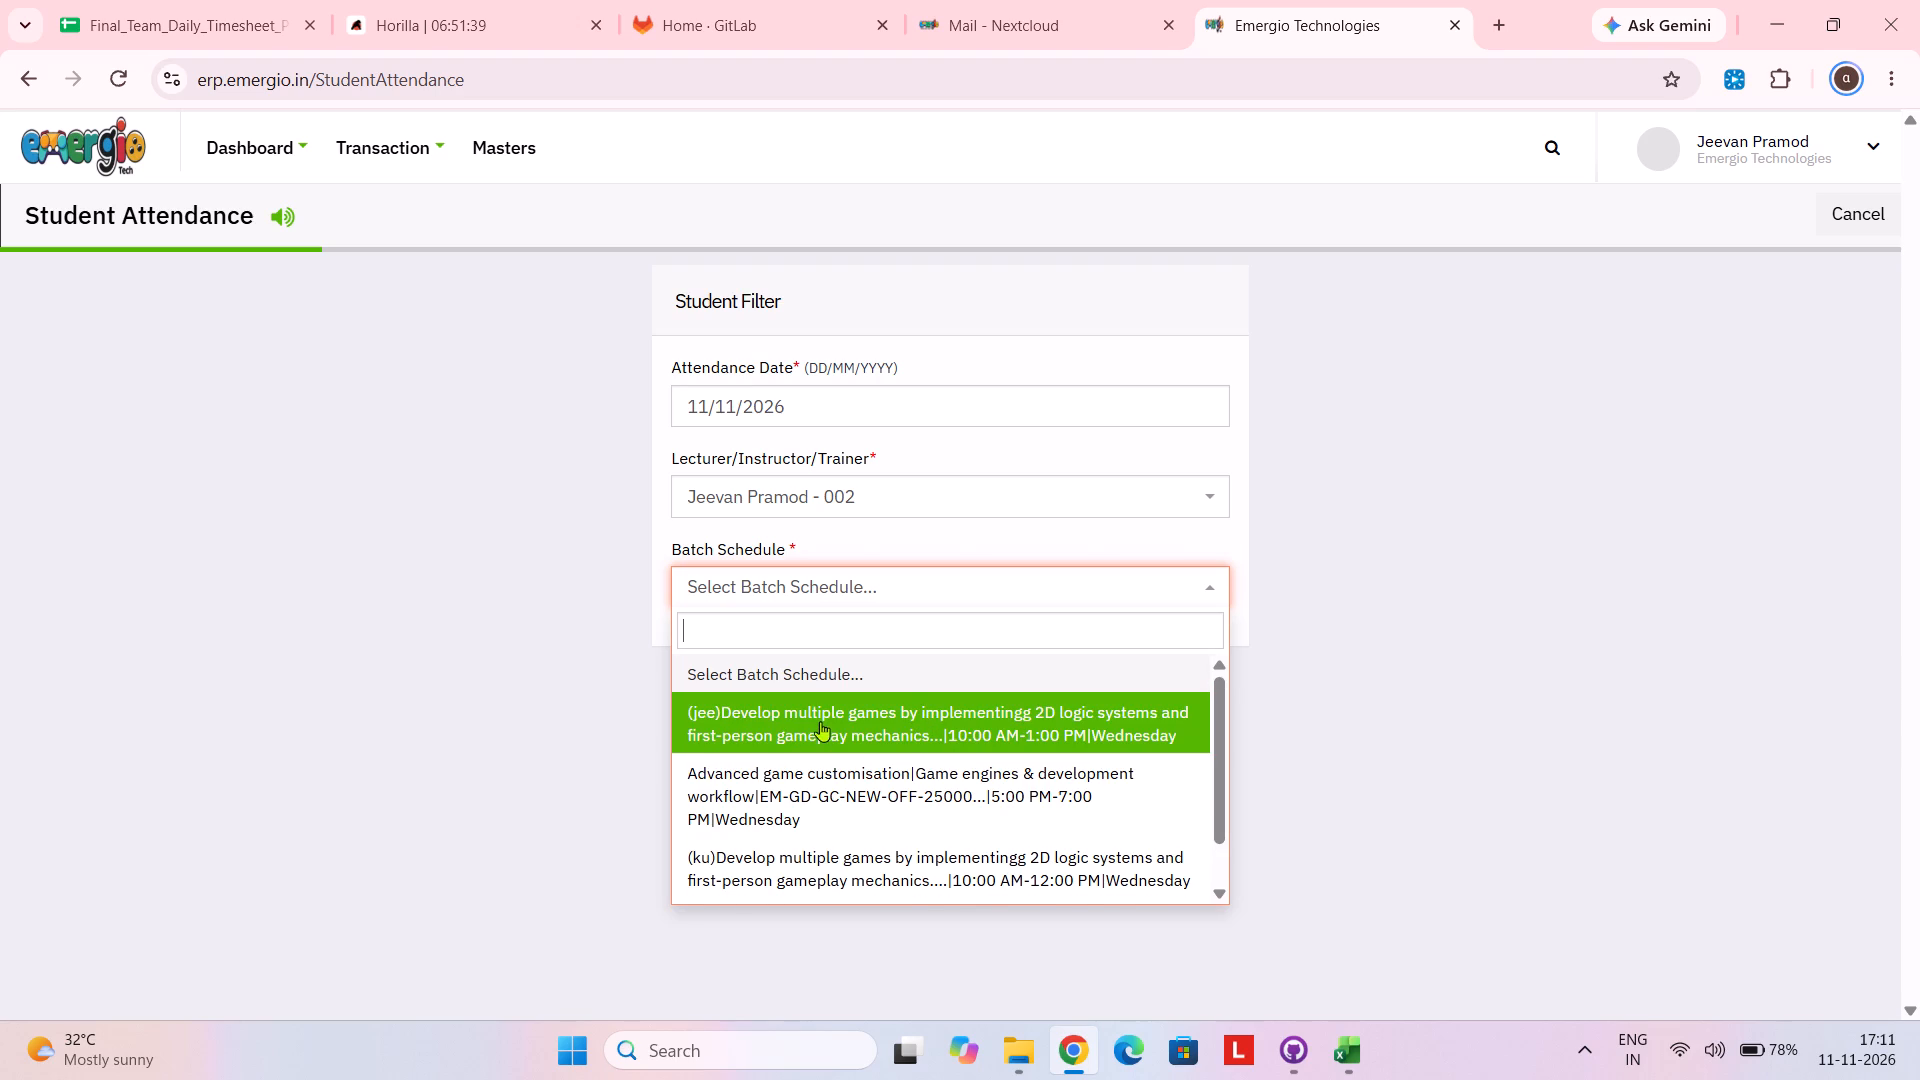
left_click(820, 721)
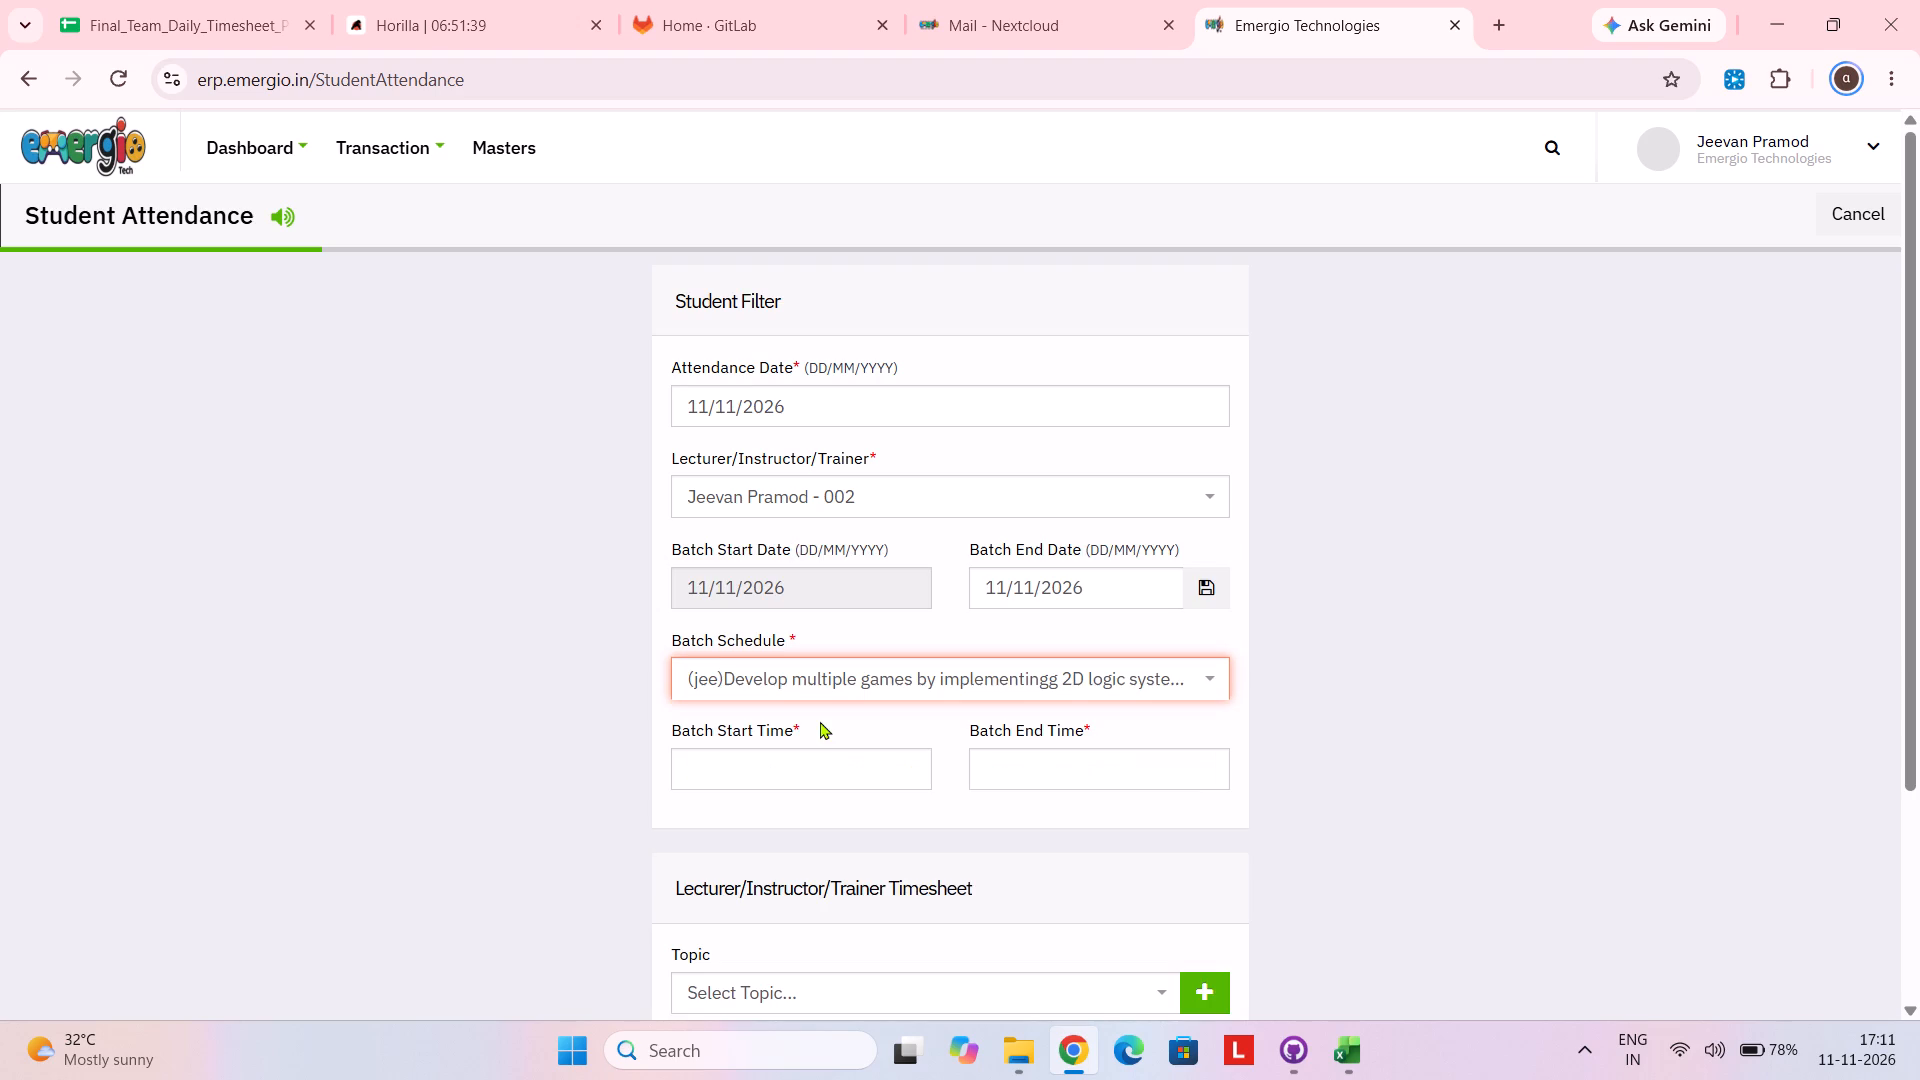
Search the (jee) batch's existing topics for "so".
scroll(820, 721, "down", 1)
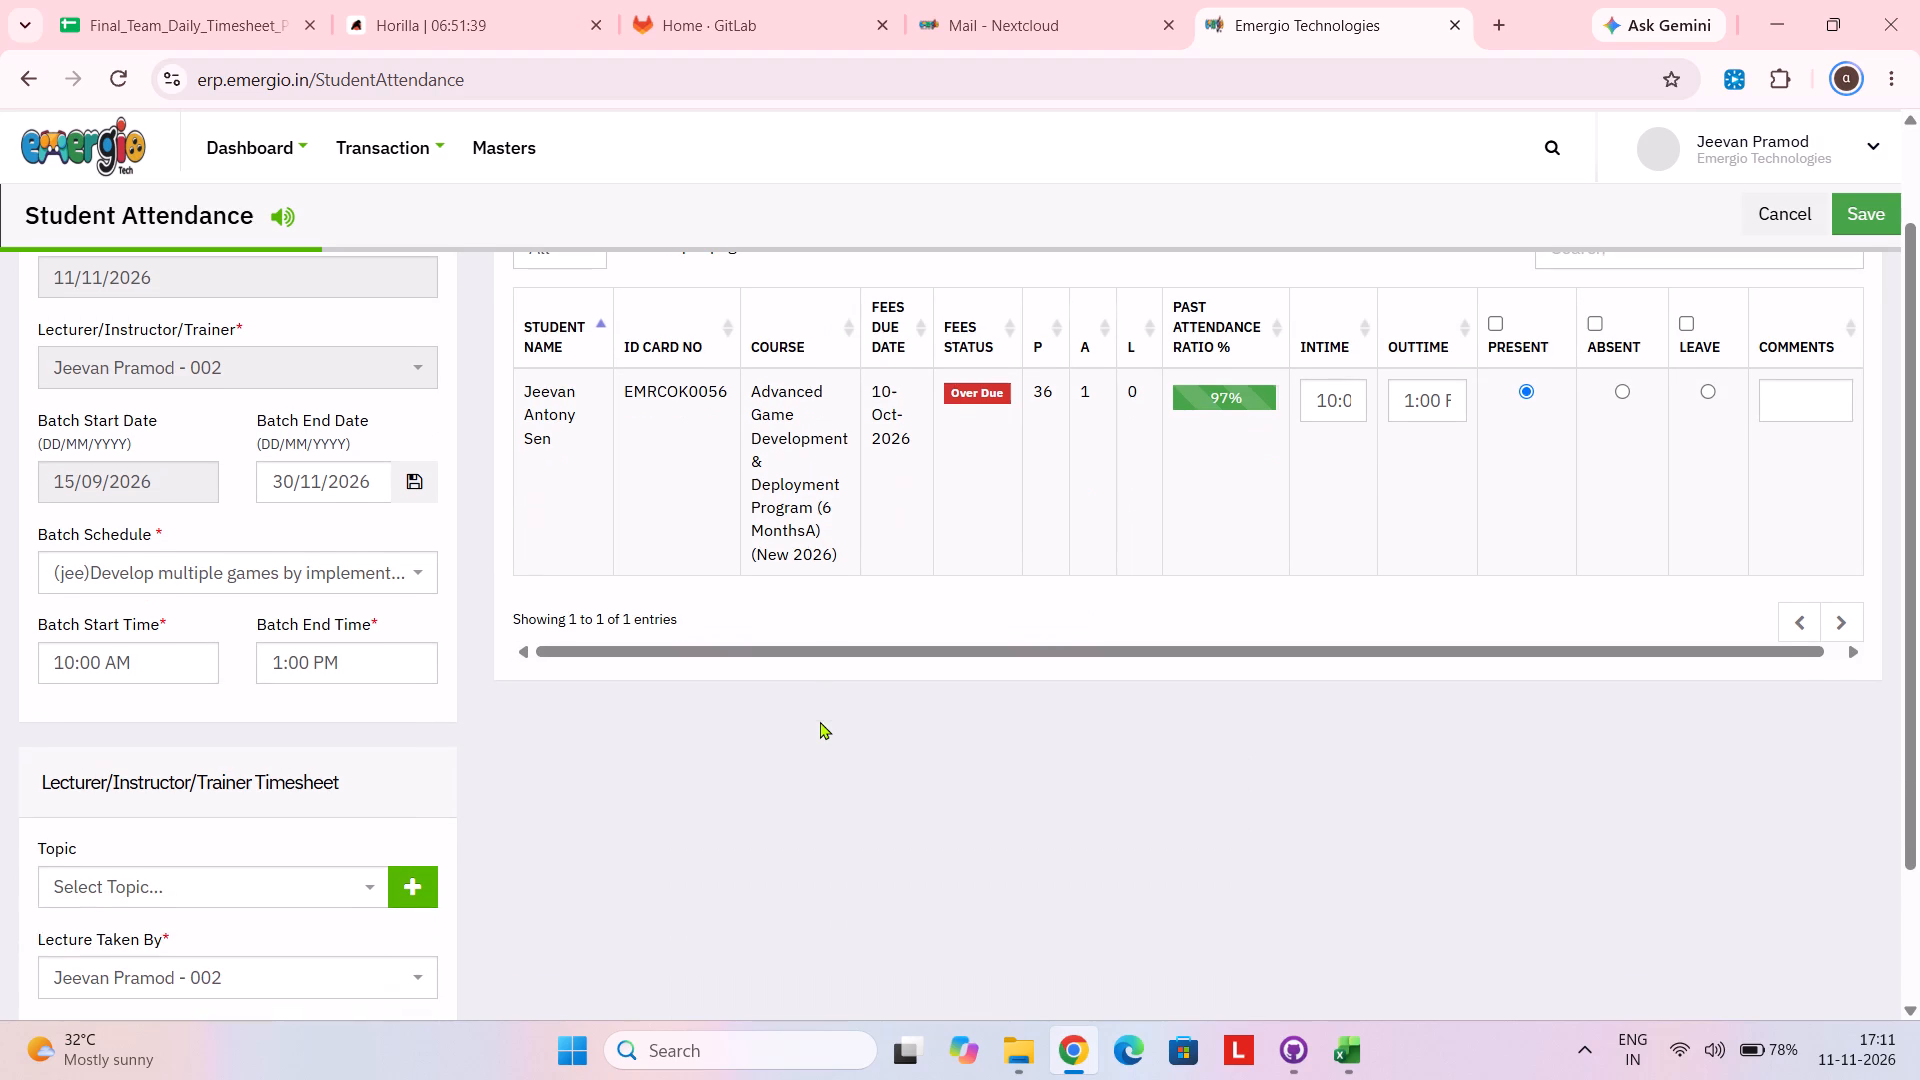
scroll(820, 721, "down", 1)
left_click(301, 877)
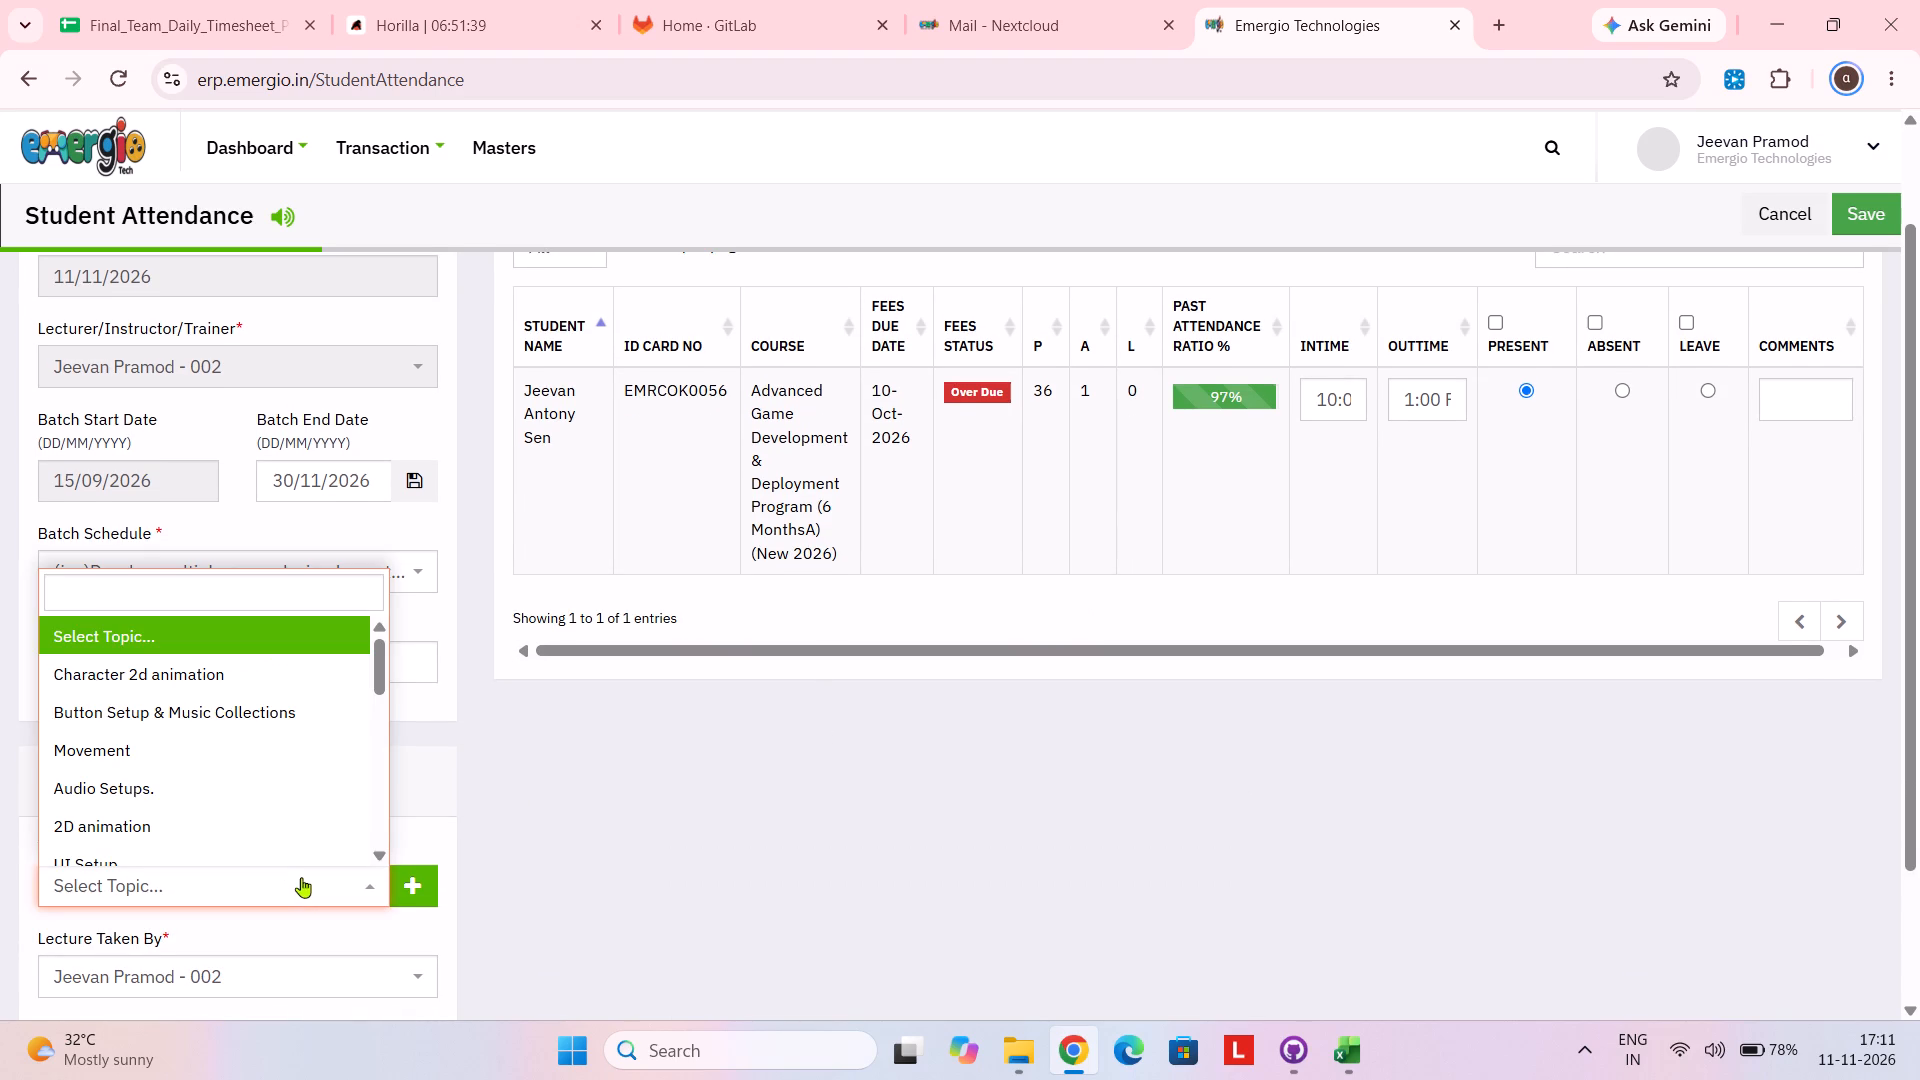
type("so")
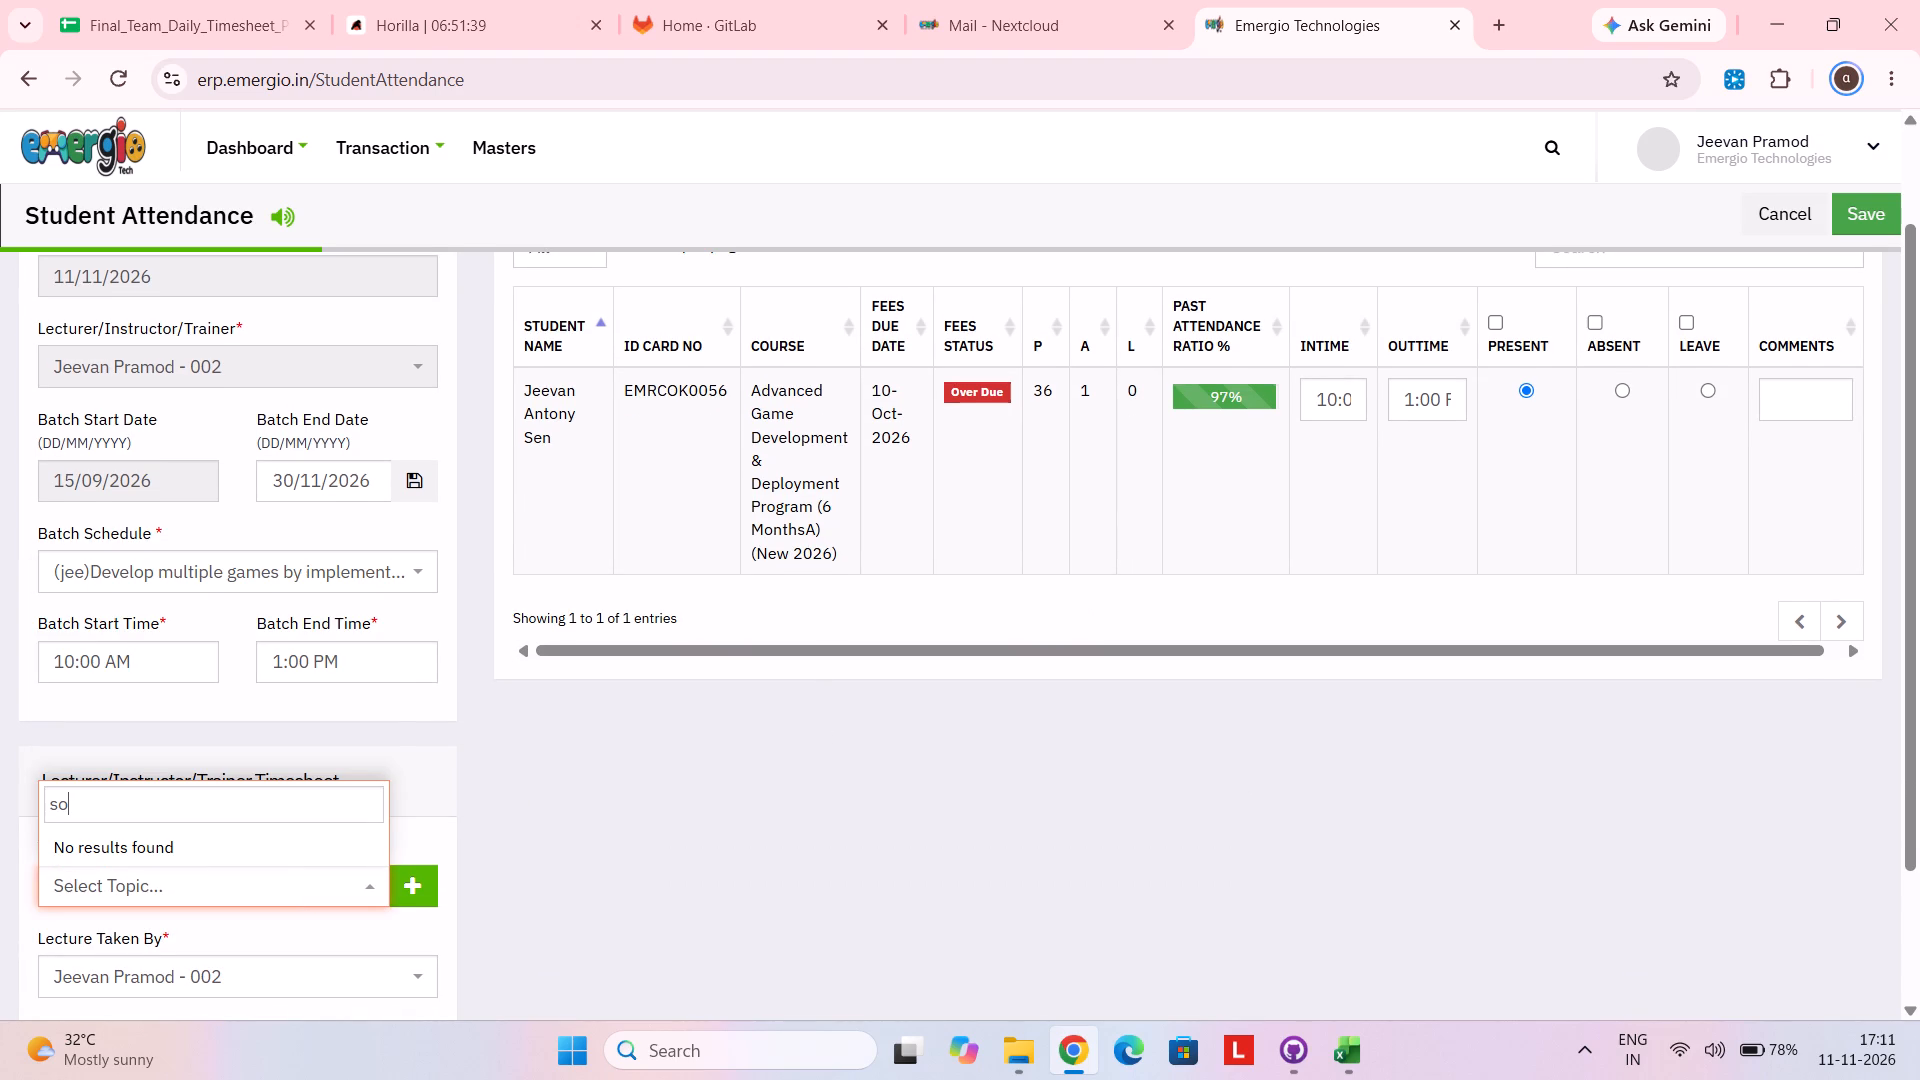
key("BackSpace")
key("BackSpace")
left_click(481, 859)
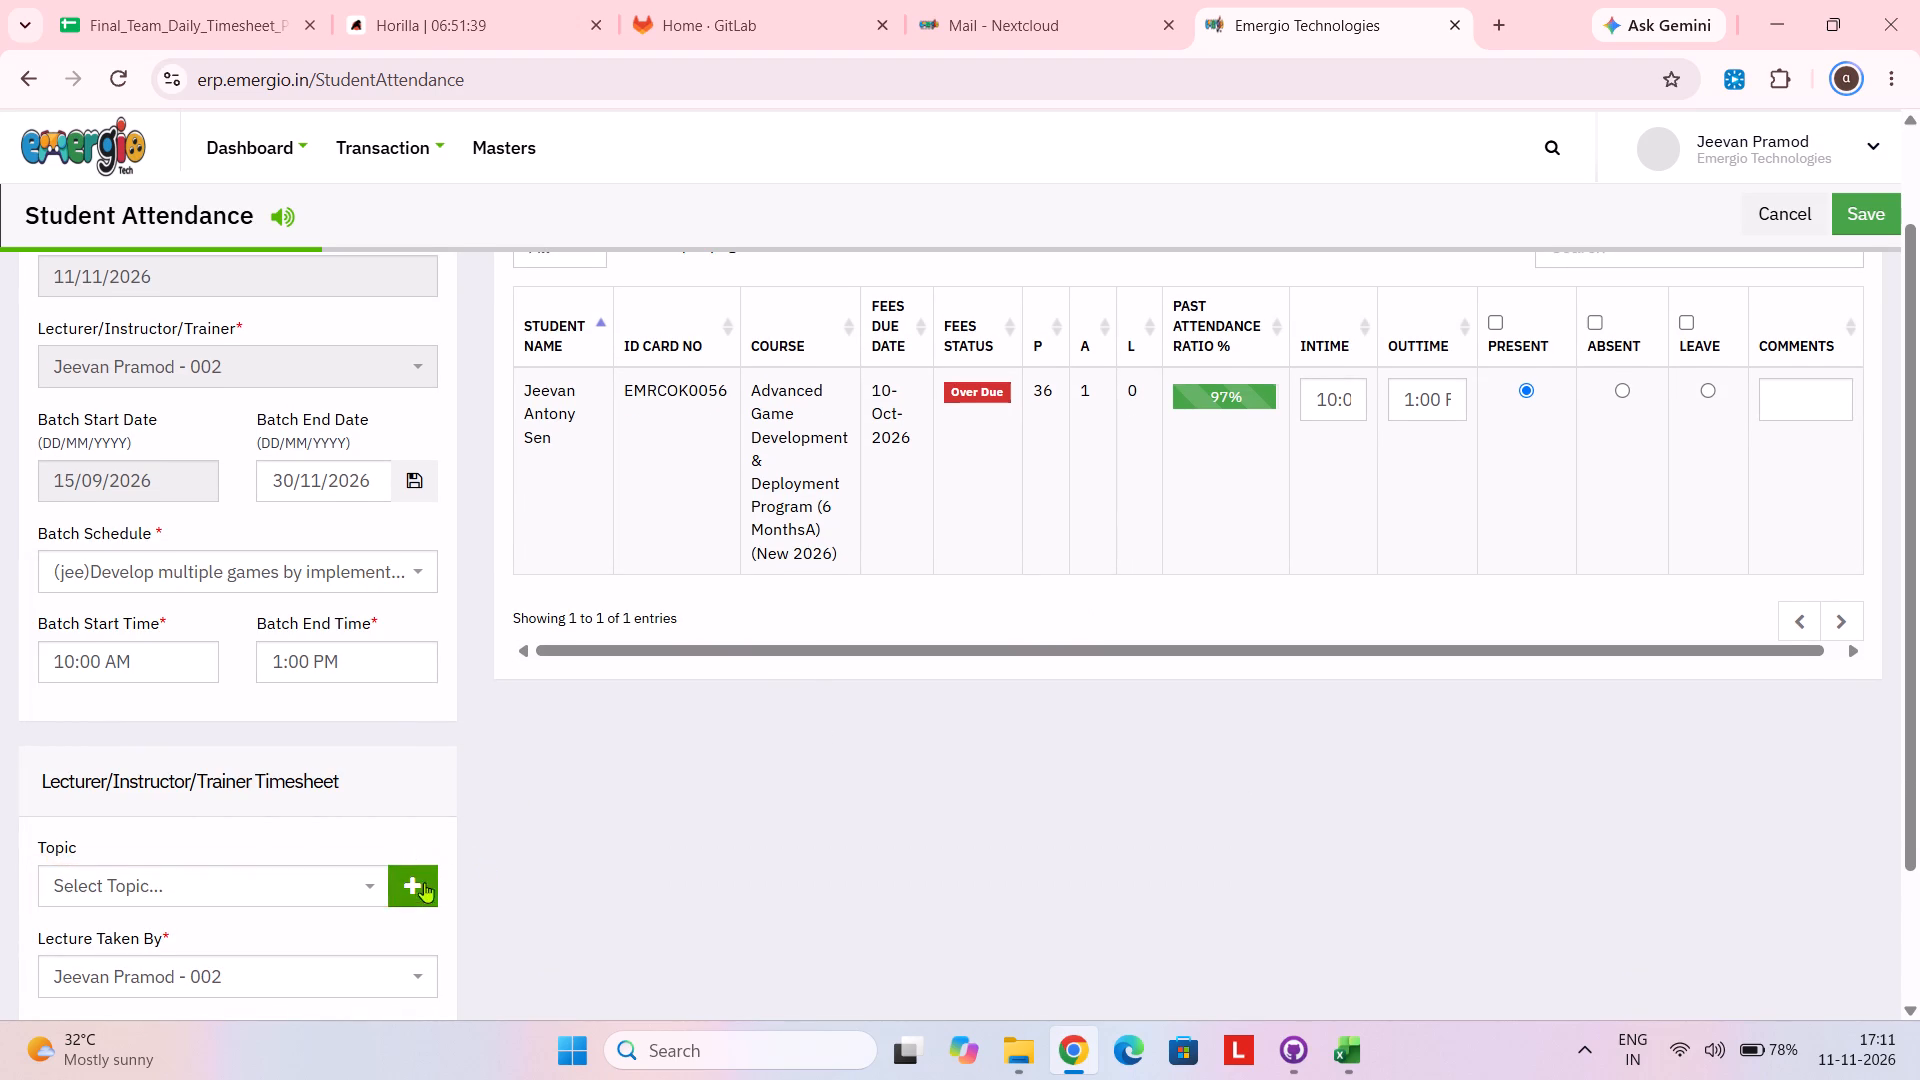
Create a 180-minute Softskill topic for module Multi-Game Development: 2D Logic & FPP Systems - Module 4 and course Advanced Game Development & Deployment Program (6 MonthsA)(New 2026).
left_click(411, 888)
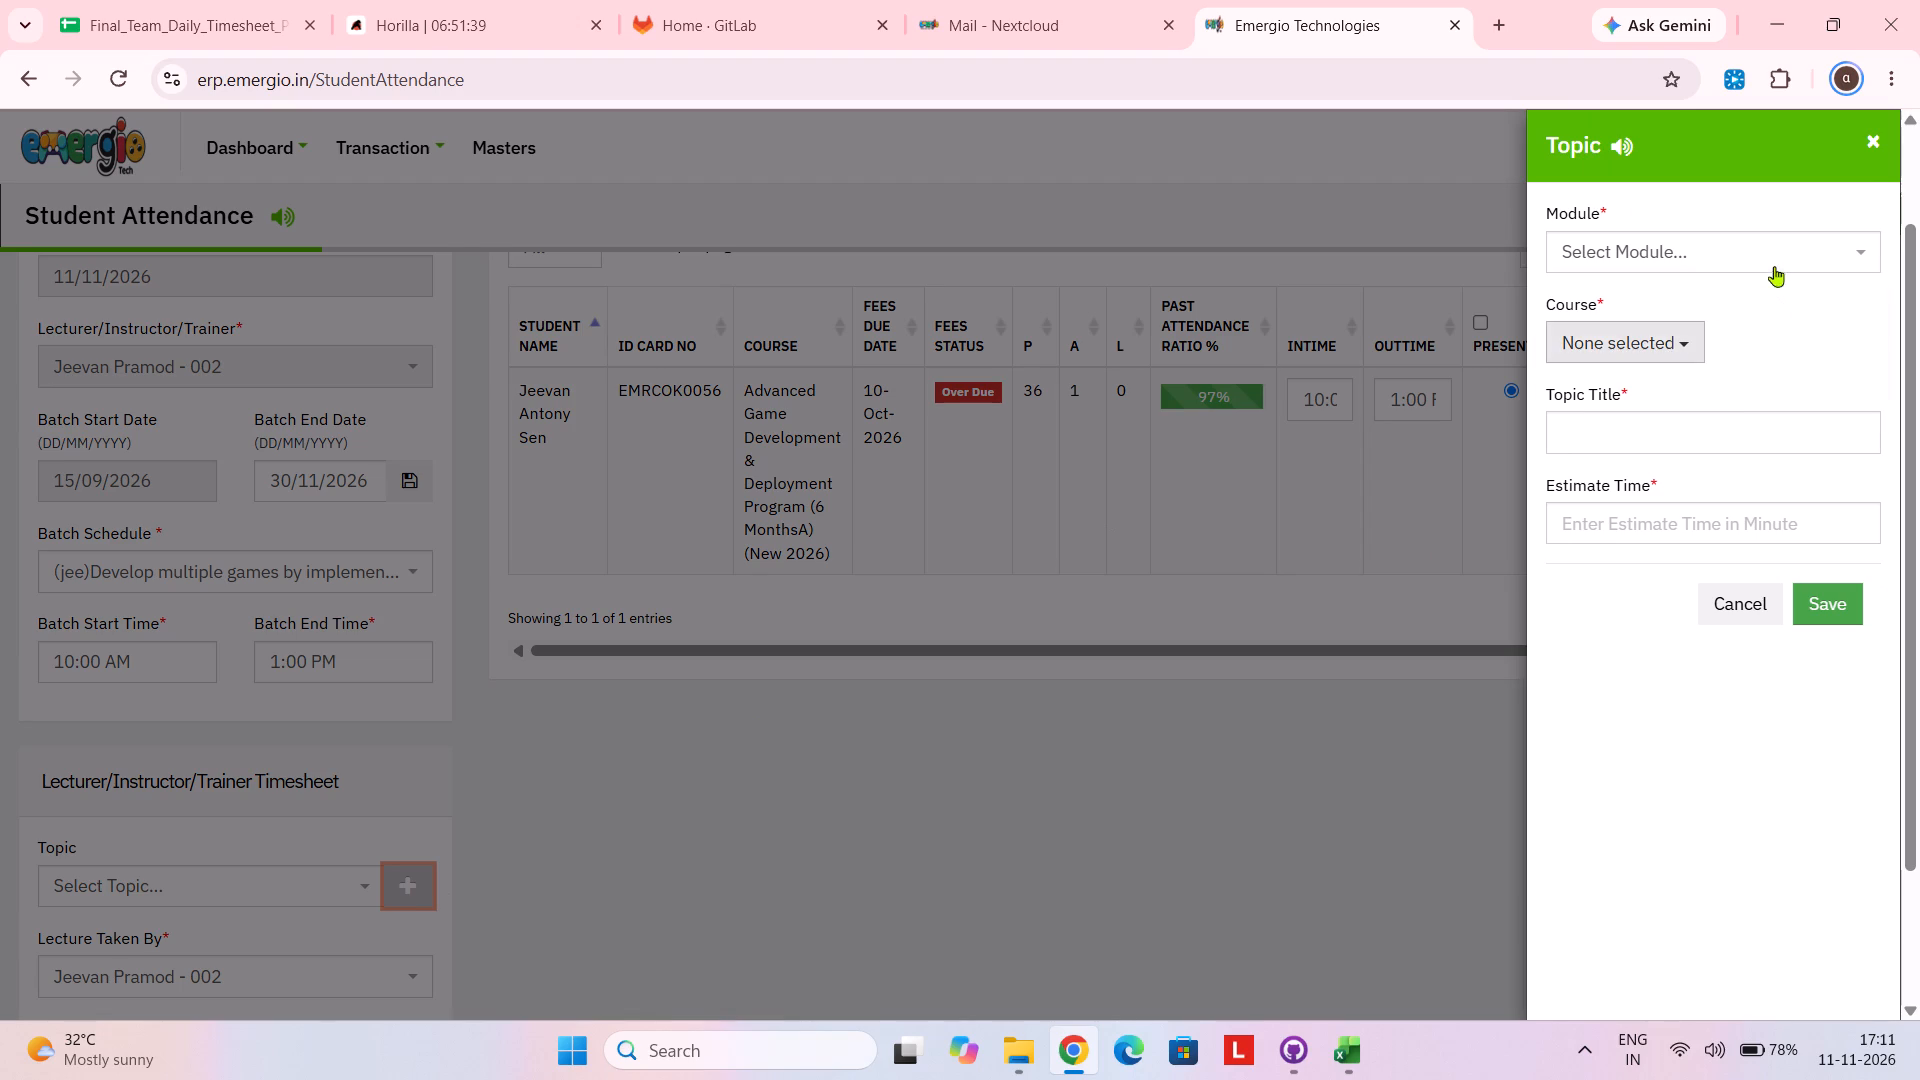
left_click(1774, 266)
left_click(1649, 376)
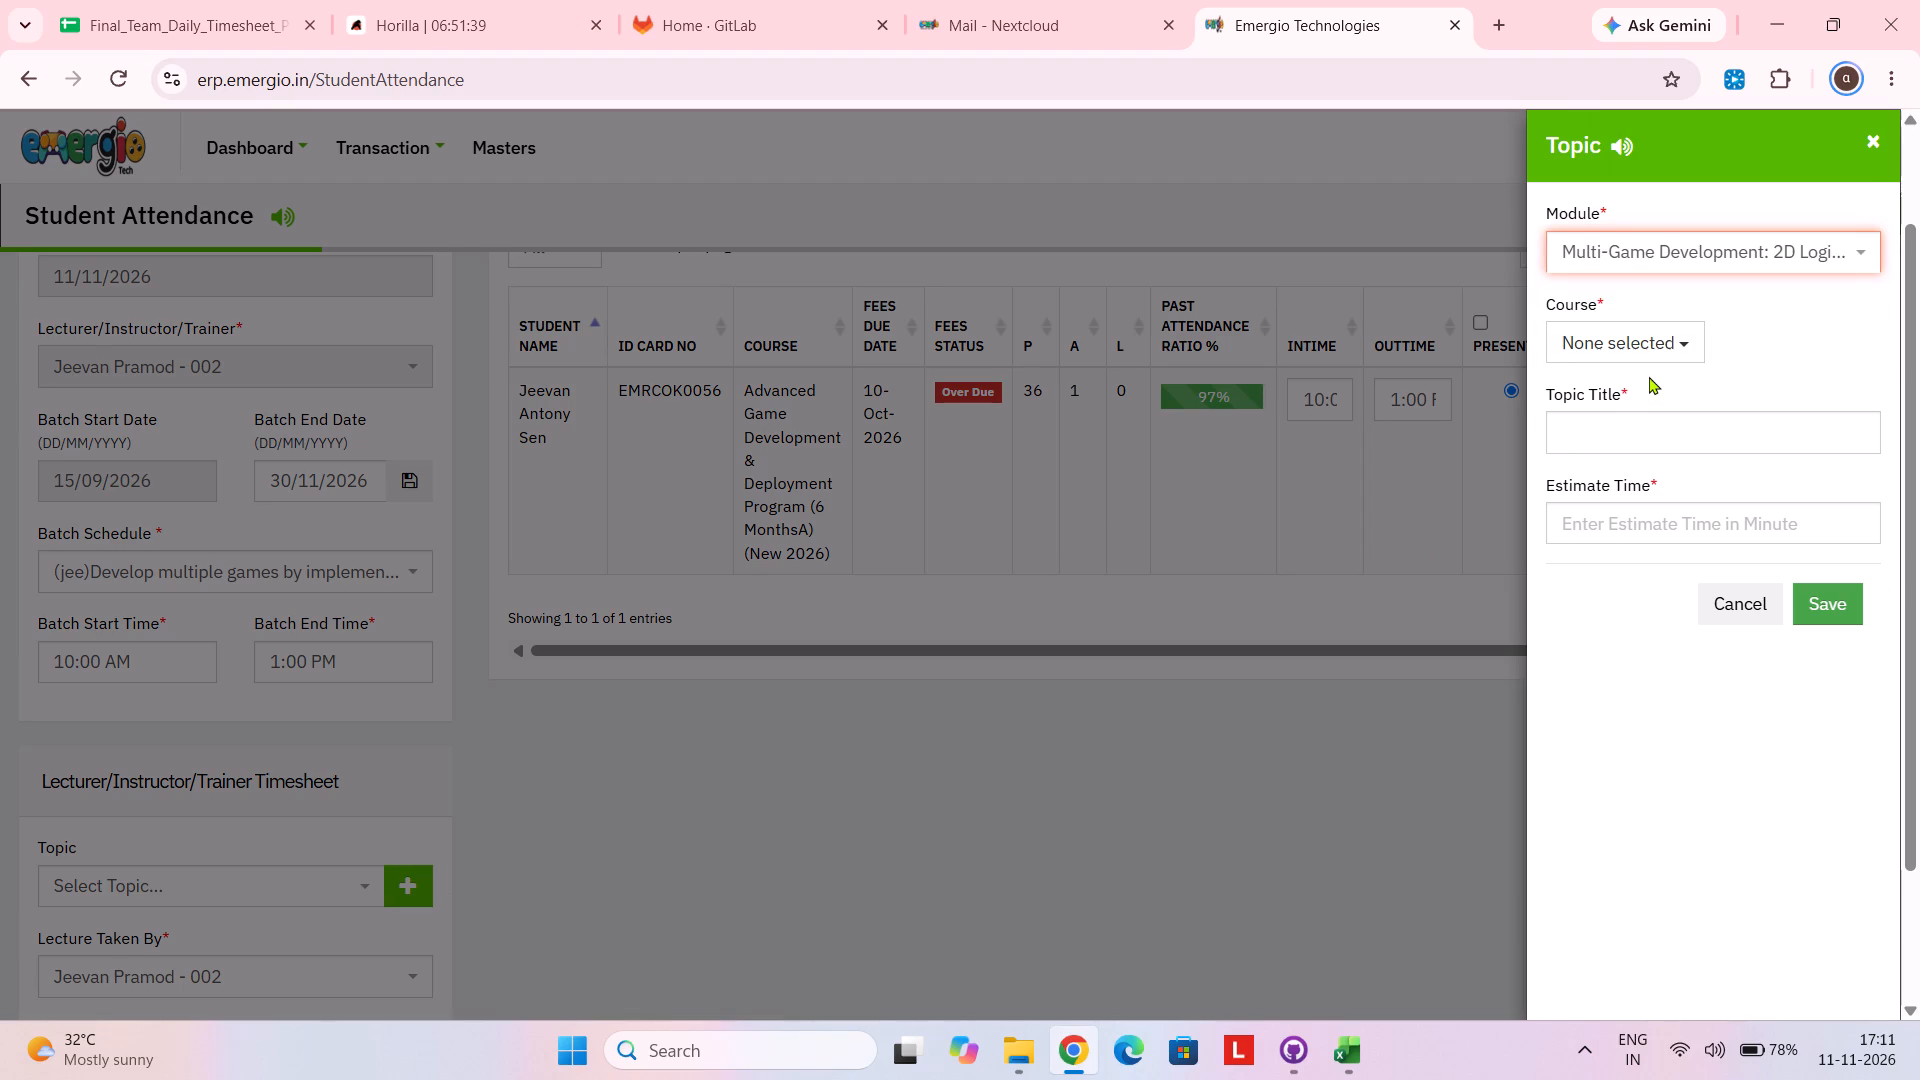
left_click(1687, 342)
left_click(1576, 475)
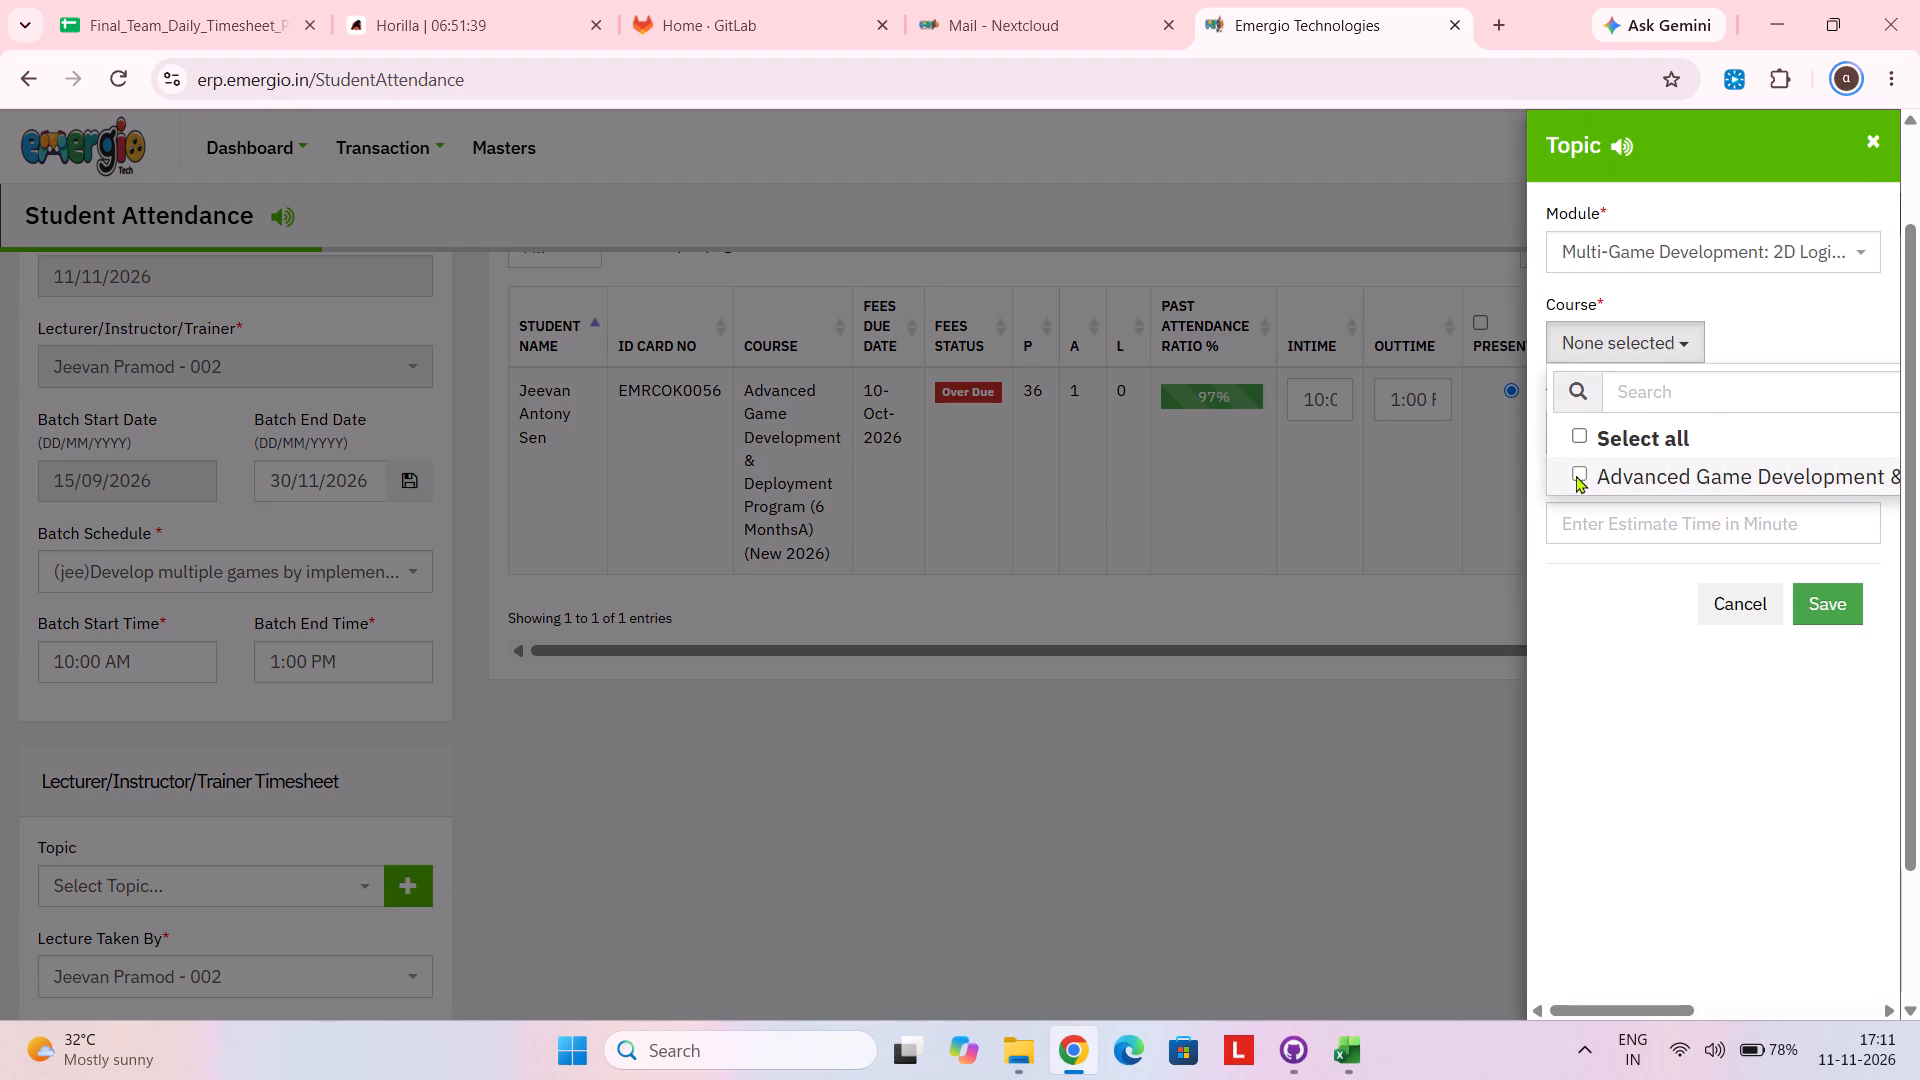
left_click(1605, 657)
left_click(1693, 493)
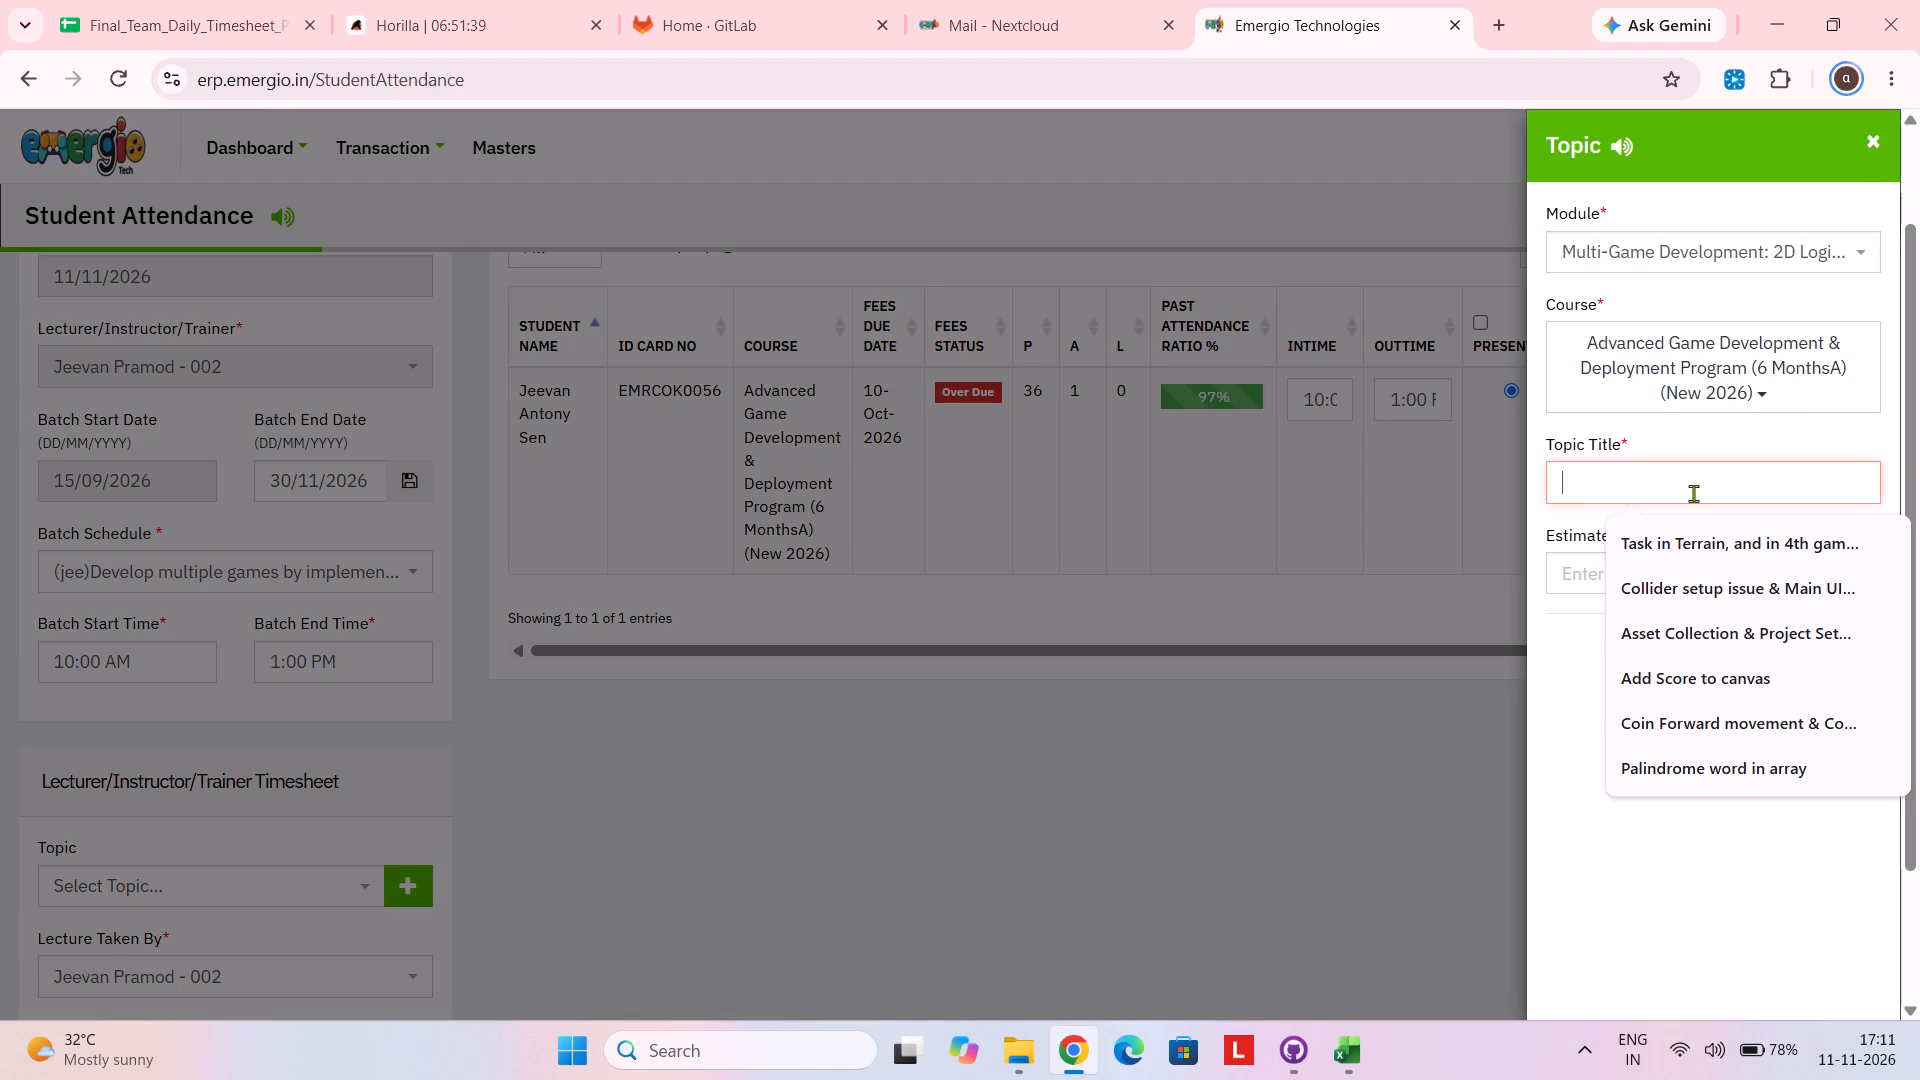
left_click(1575, 722)
left_click(1655, 499)
key("s")
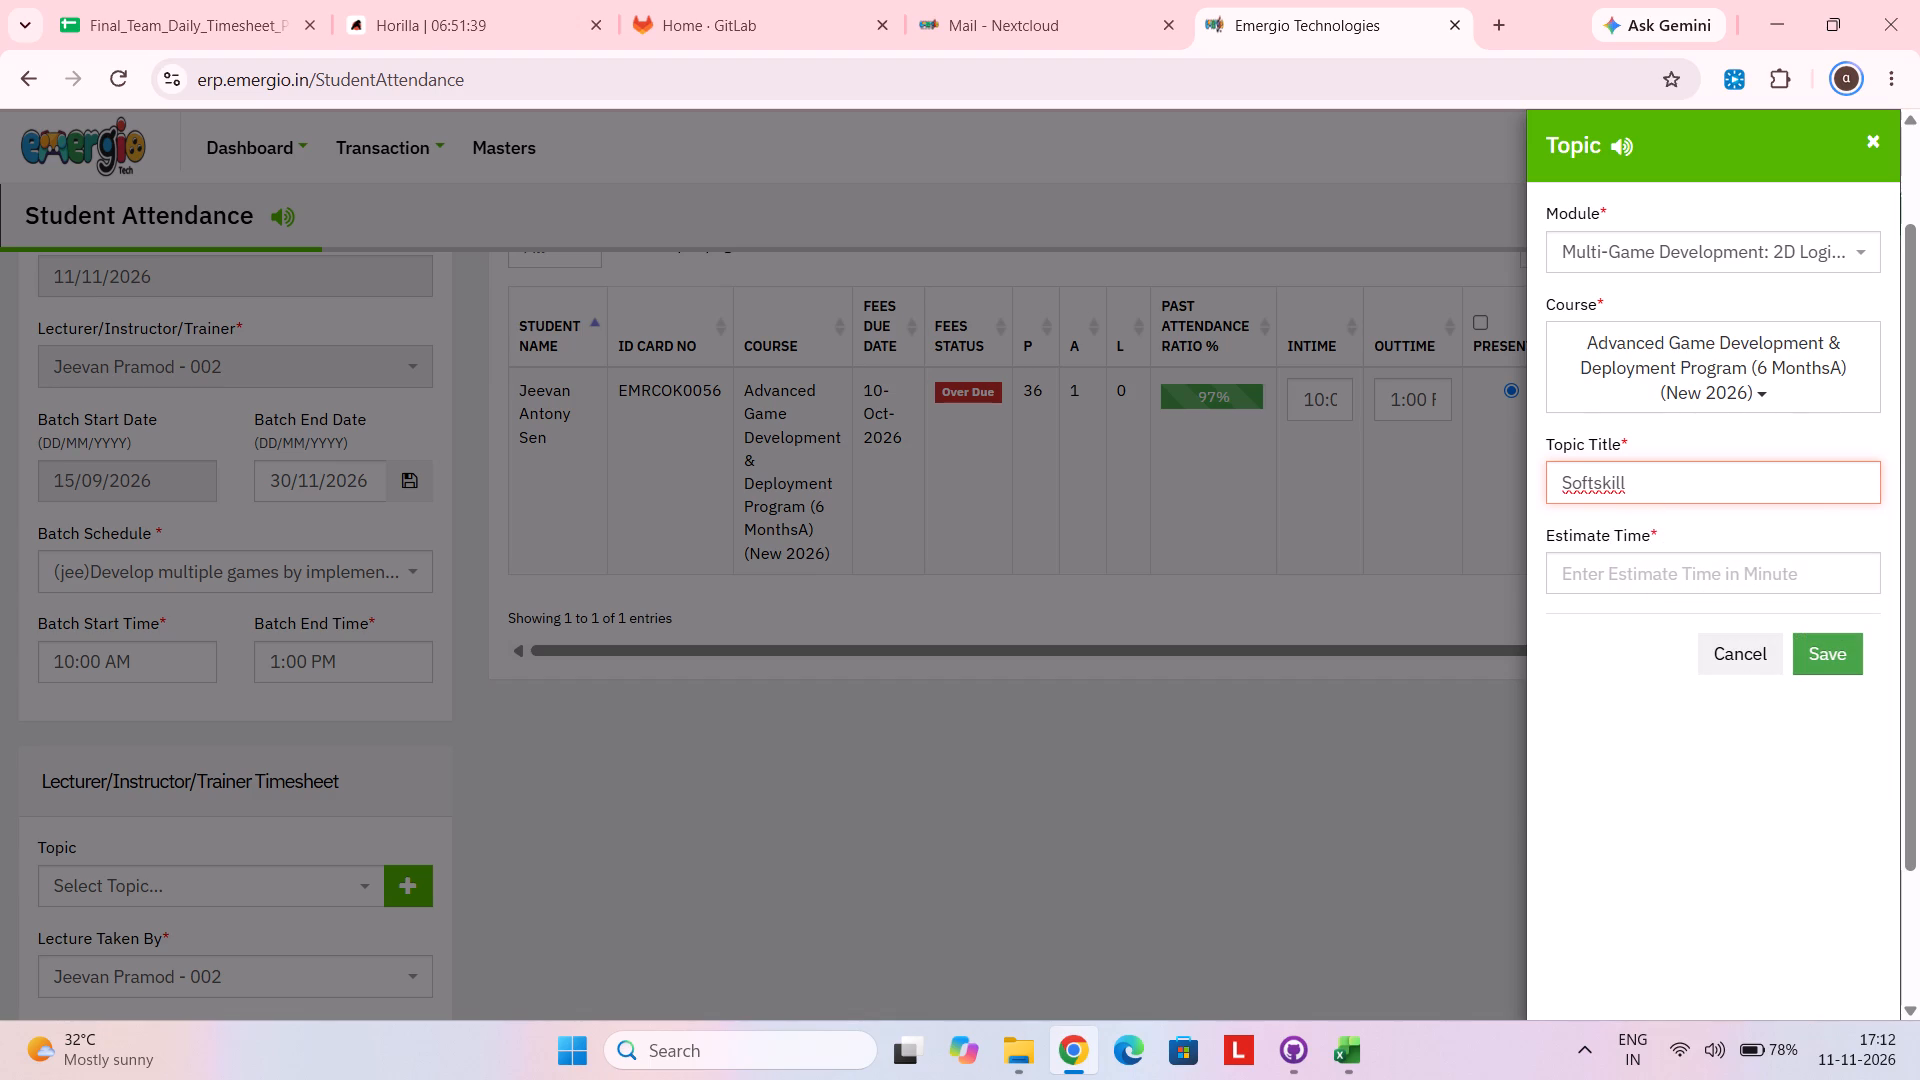
left_click(1712, 577)
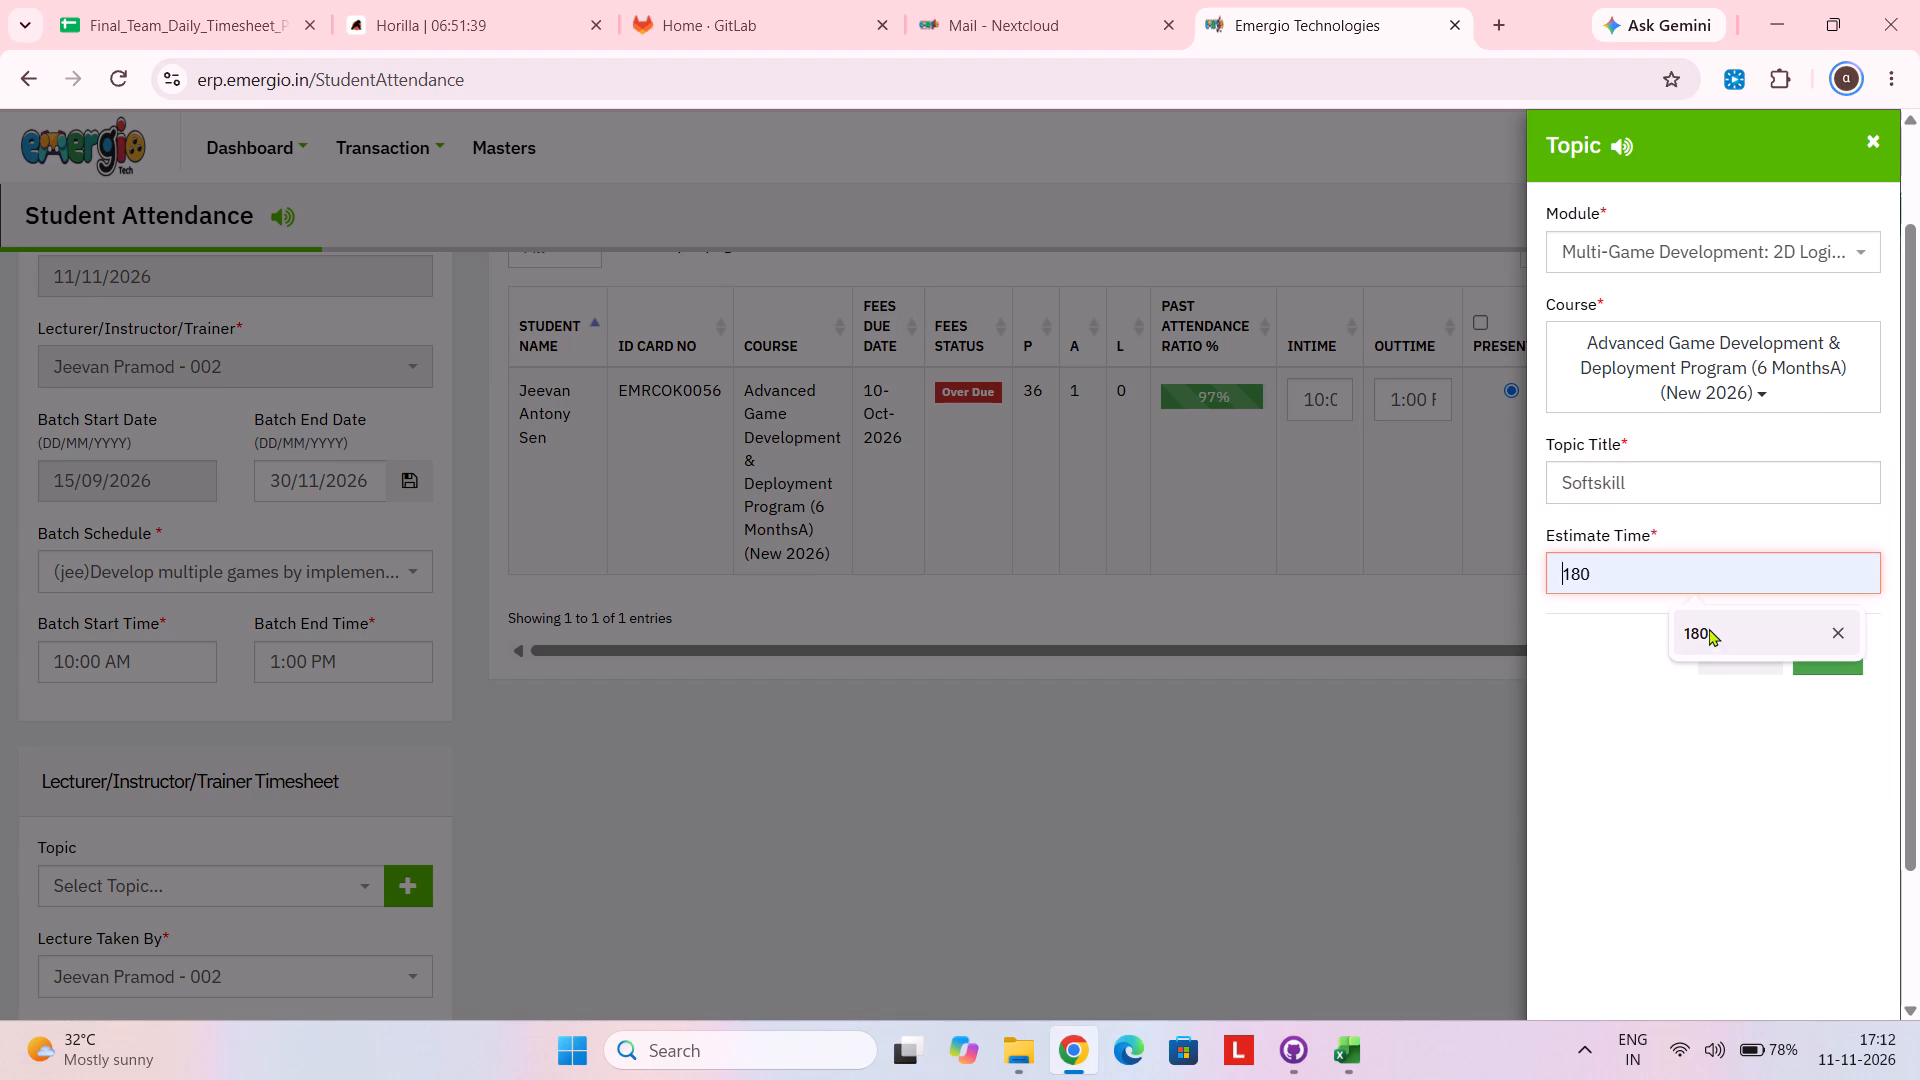
left_click(1709, 633)
left_click(1812, 662)
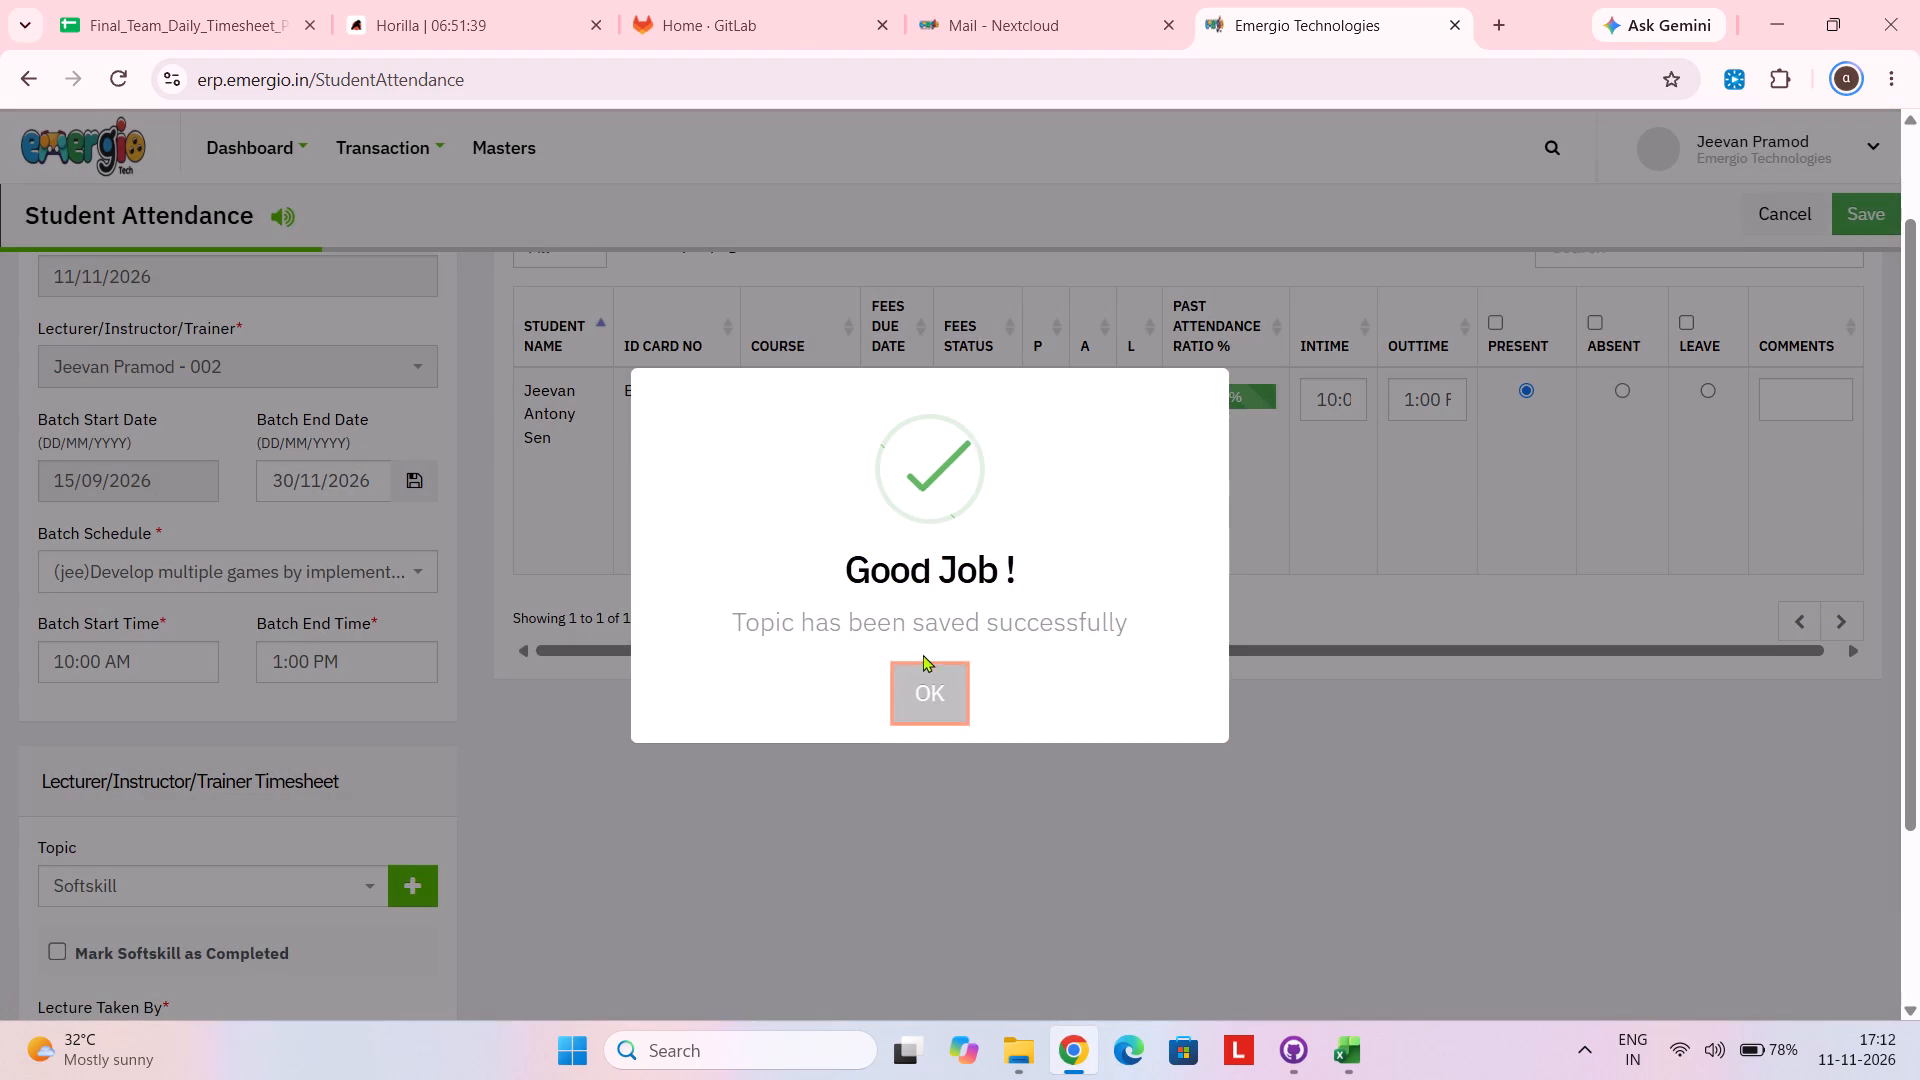
left_click(931, 686)
Mark the Softskill topic as completed and save the (jee) batch's attendance record with its student present.
scroll(107, 865, "down", 1)
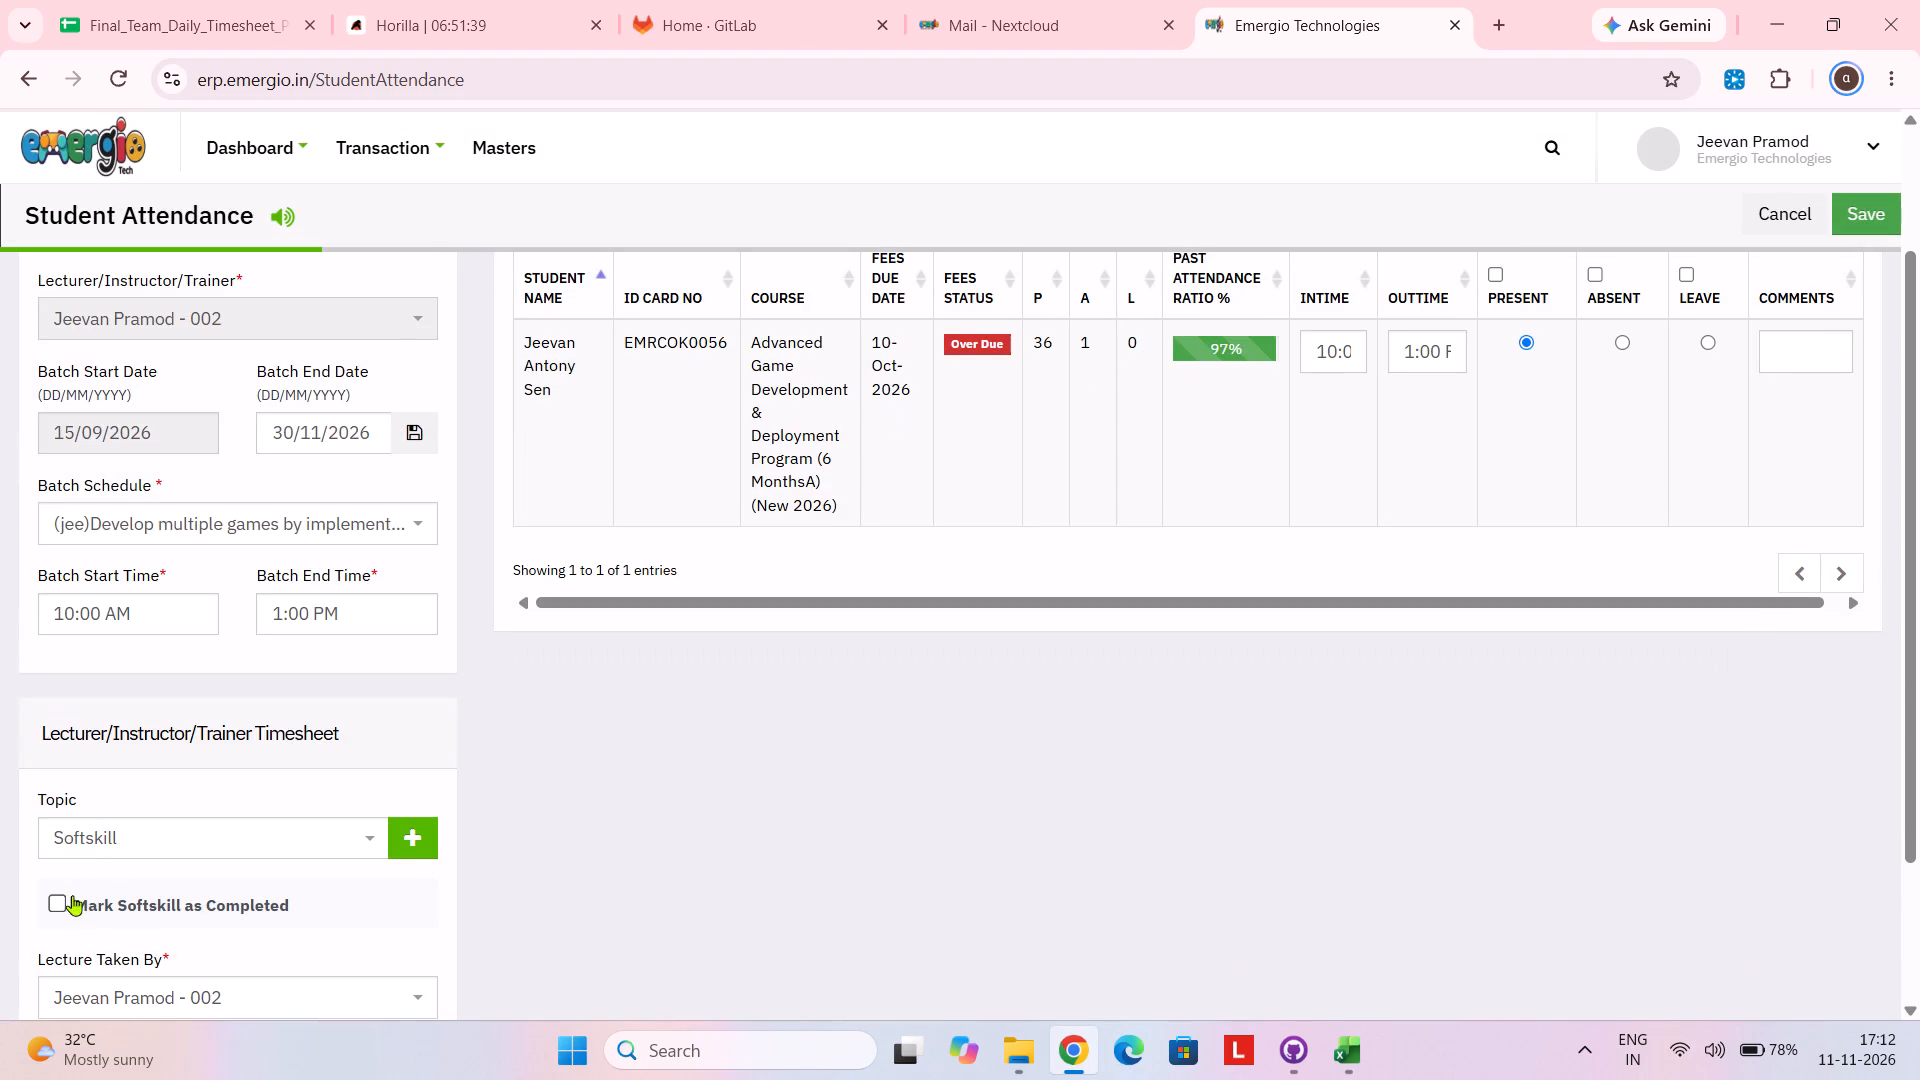
left_click(61, 903)
scroll(704, 801, "up", 2)
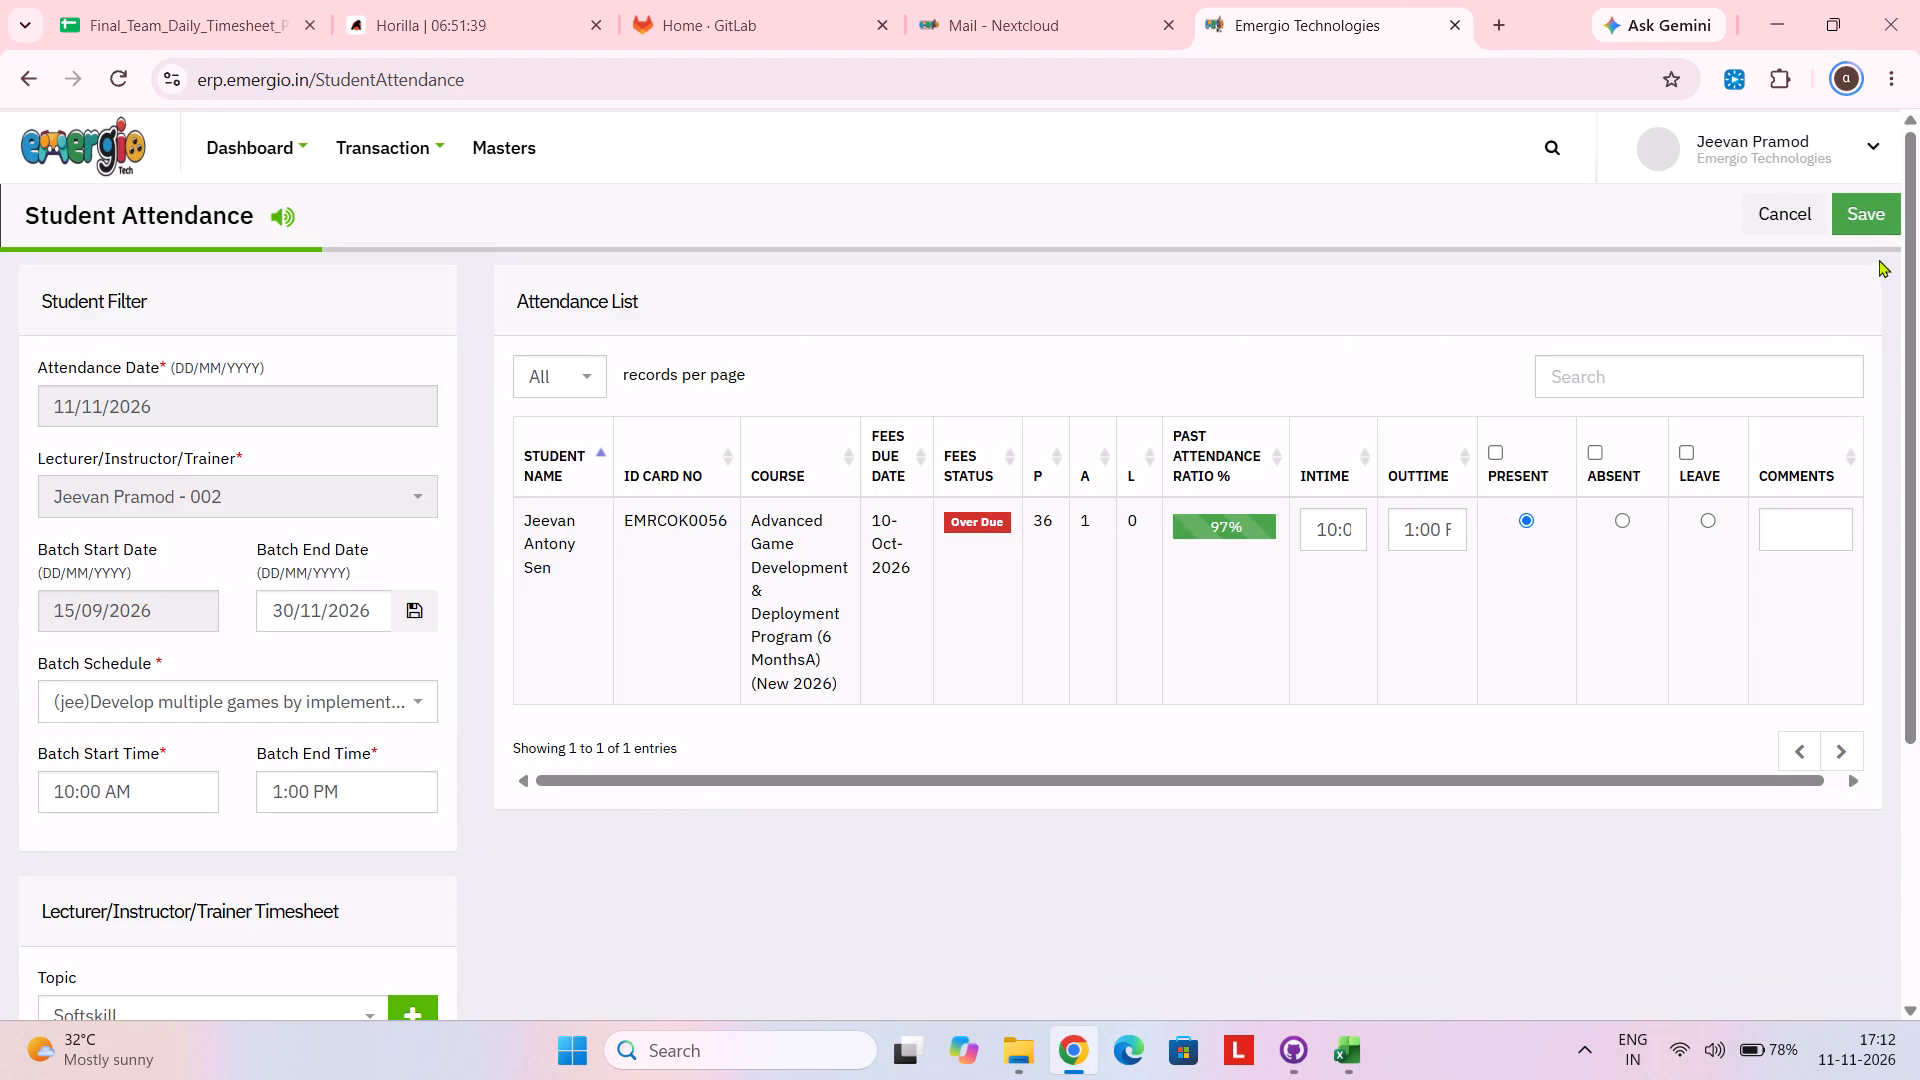
left_click(1859, 229)
left_click(932, 717)
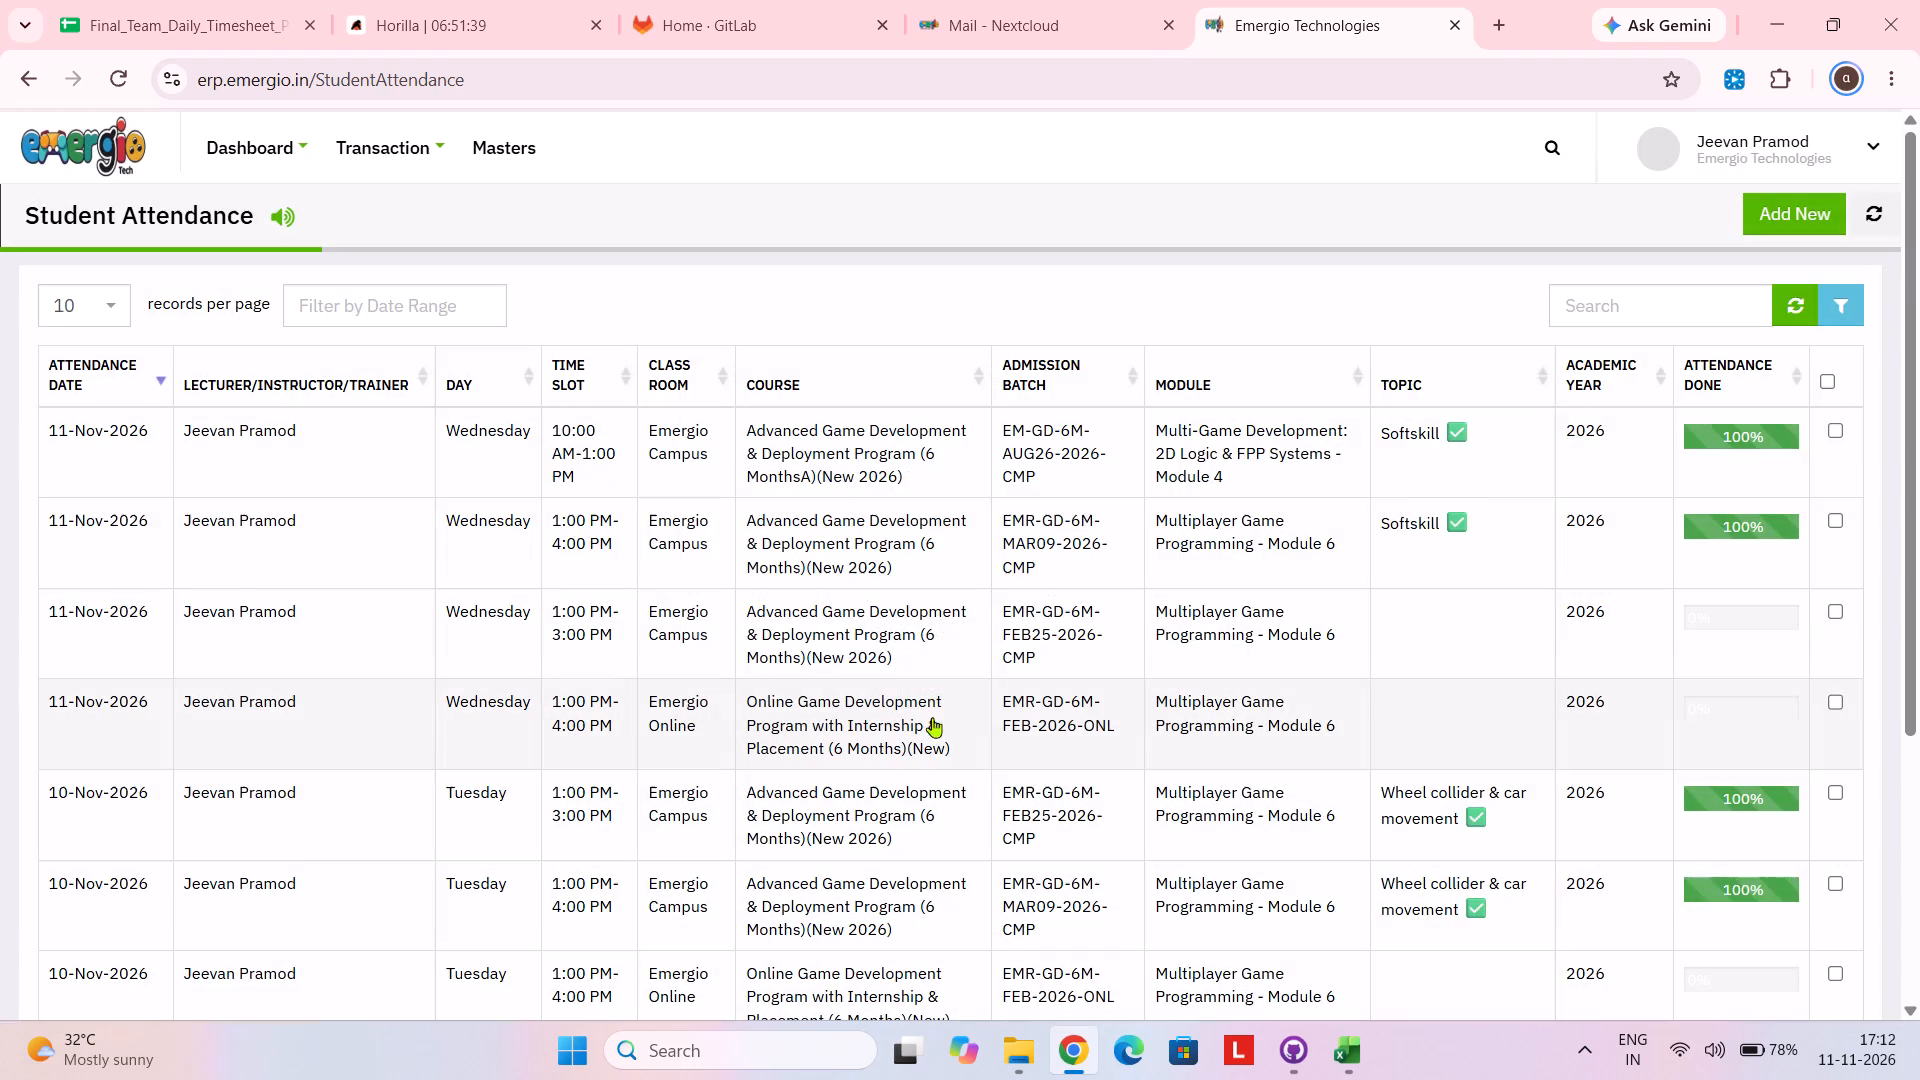
Save an 11/11/2026 attendance record for the Wednesday 5:00 PM-7:00 PM Advanced game customisation batch with its student marked absent.
left_click(1785, 203)
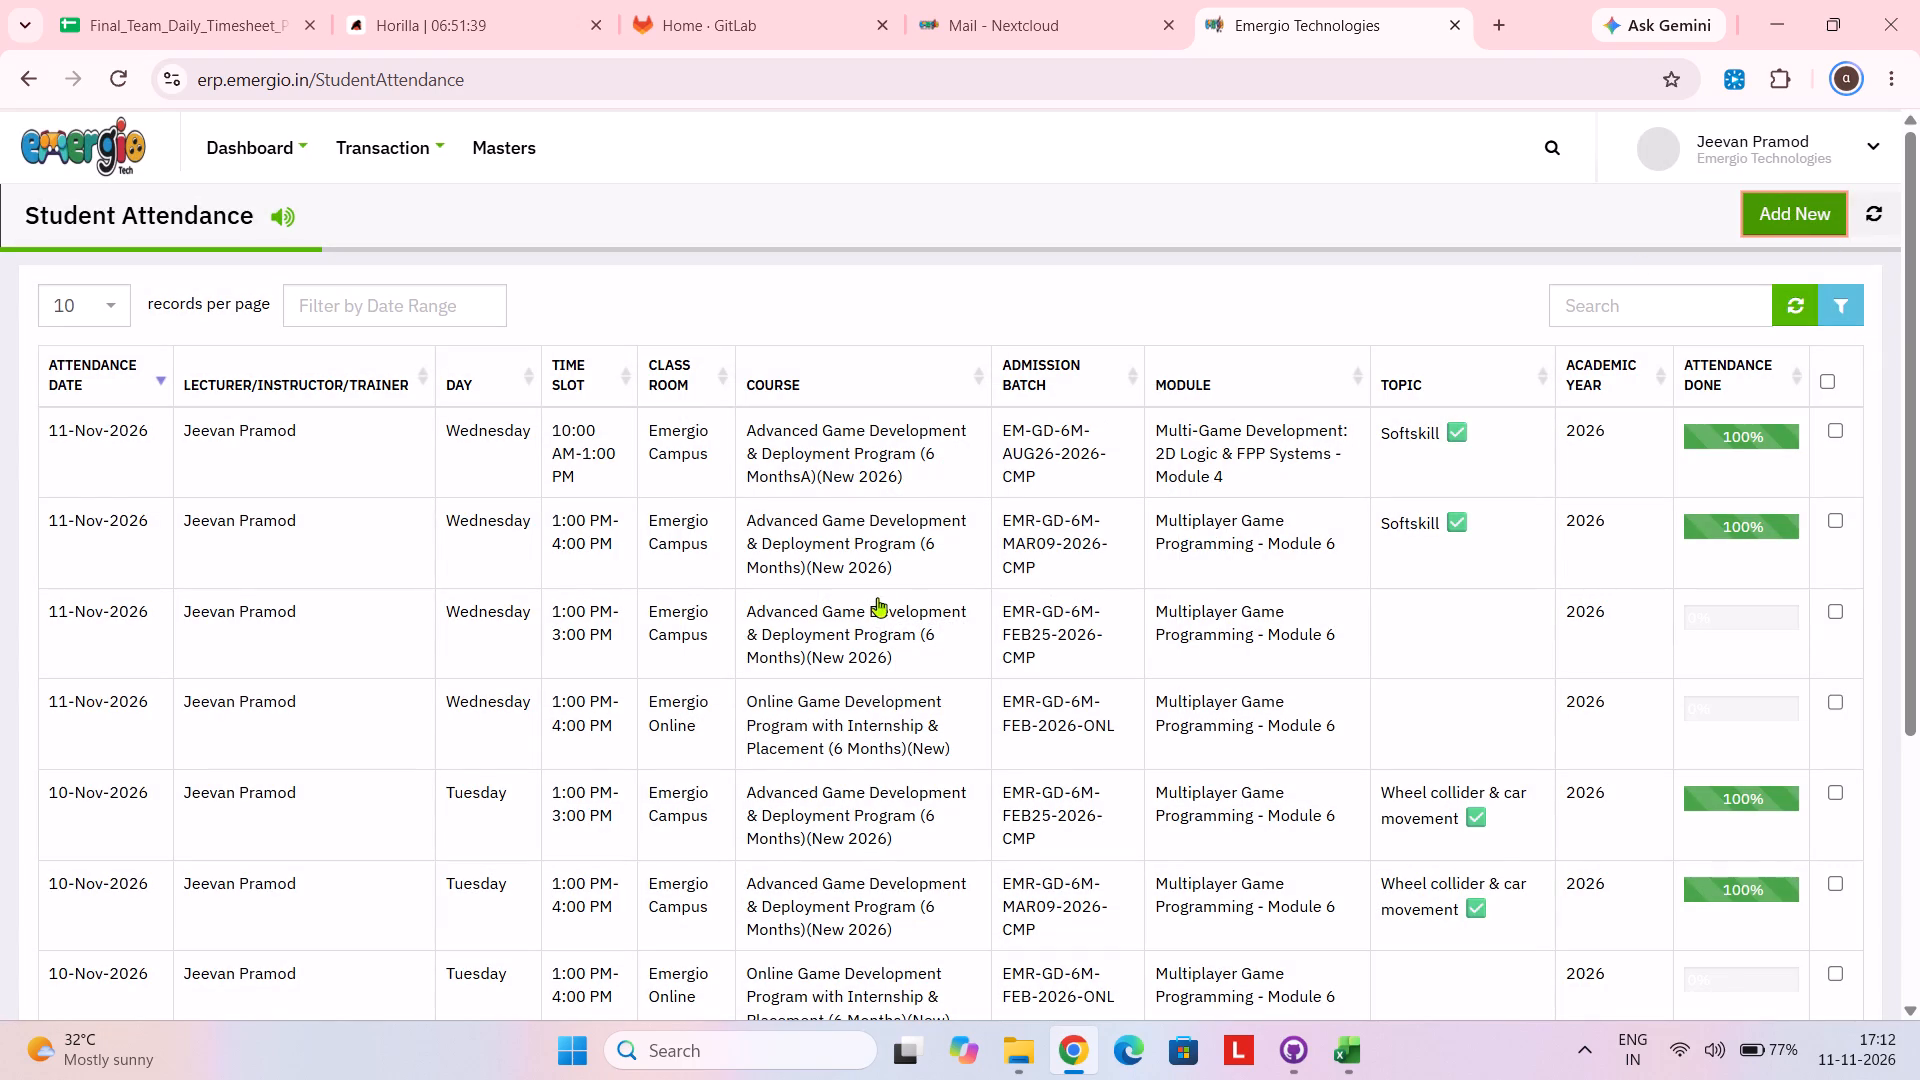
left_click(870, 592)
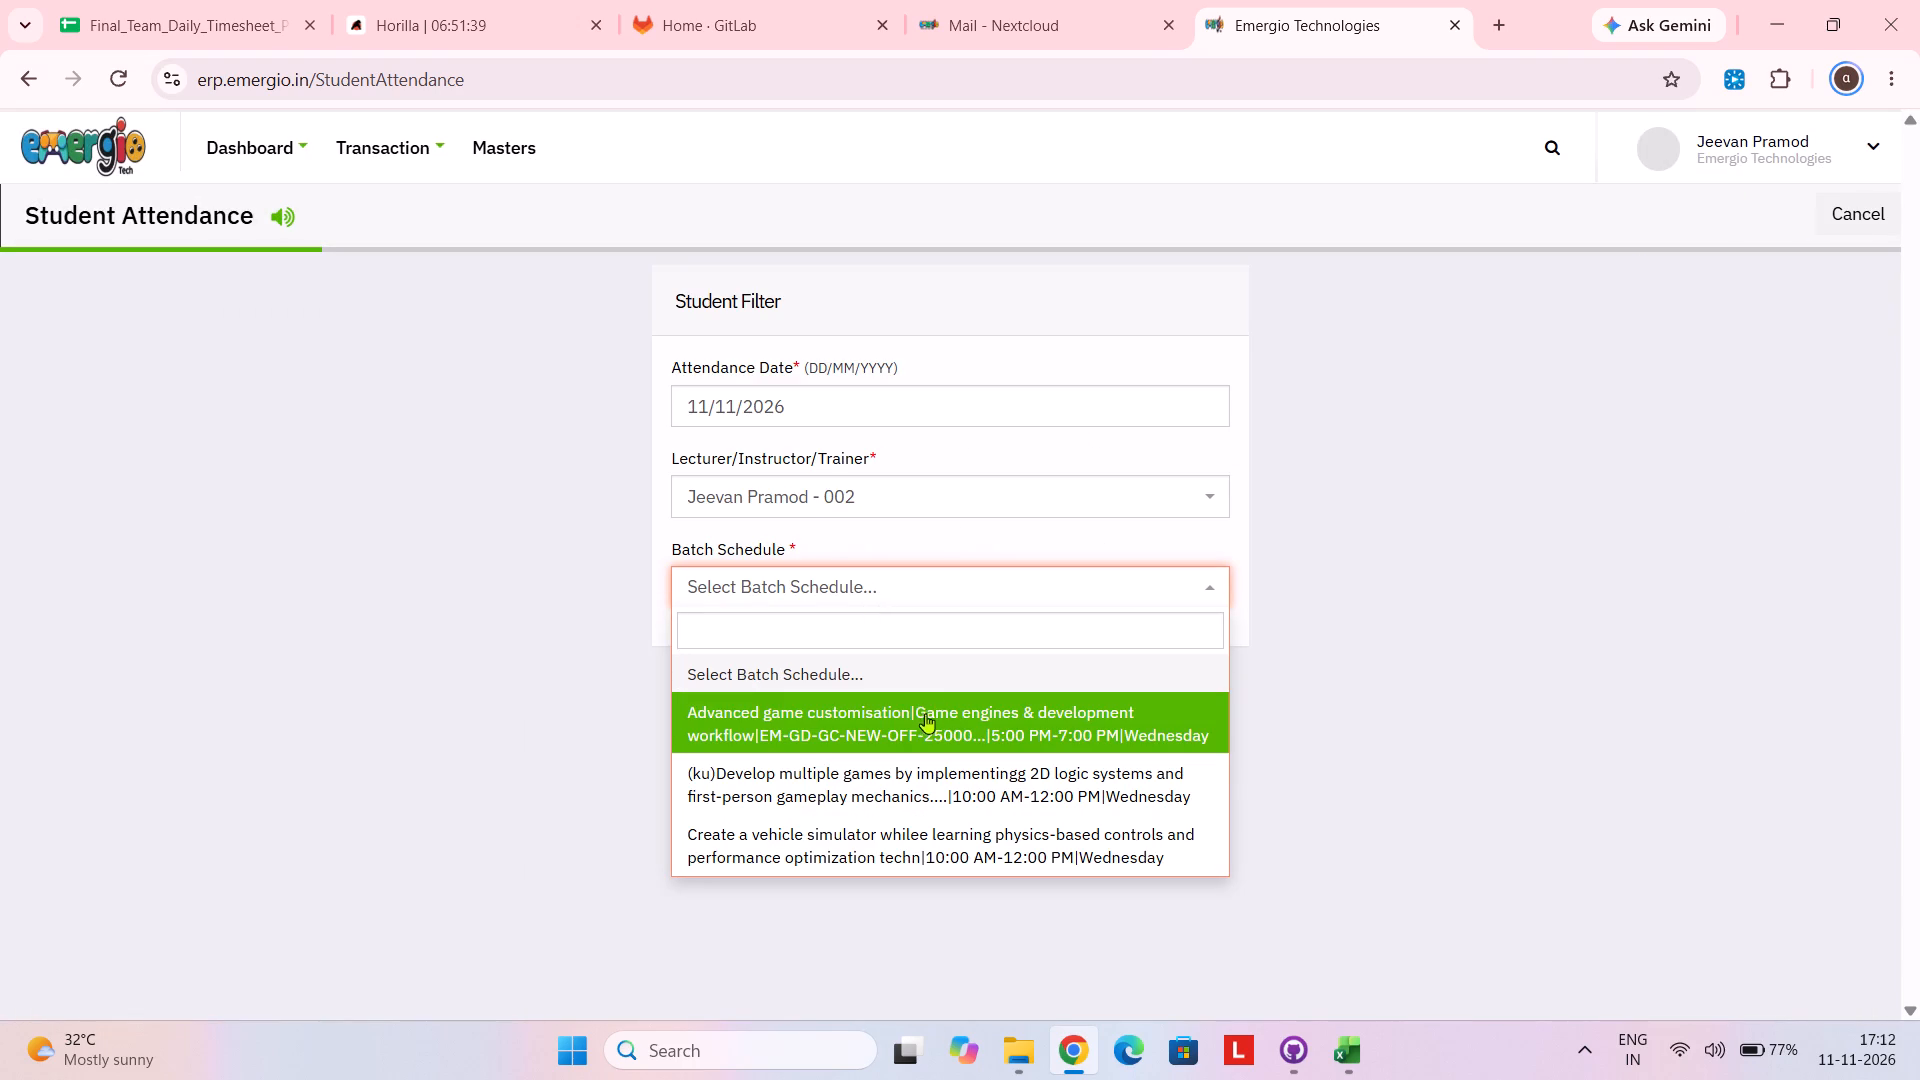
left_click(923, 716)
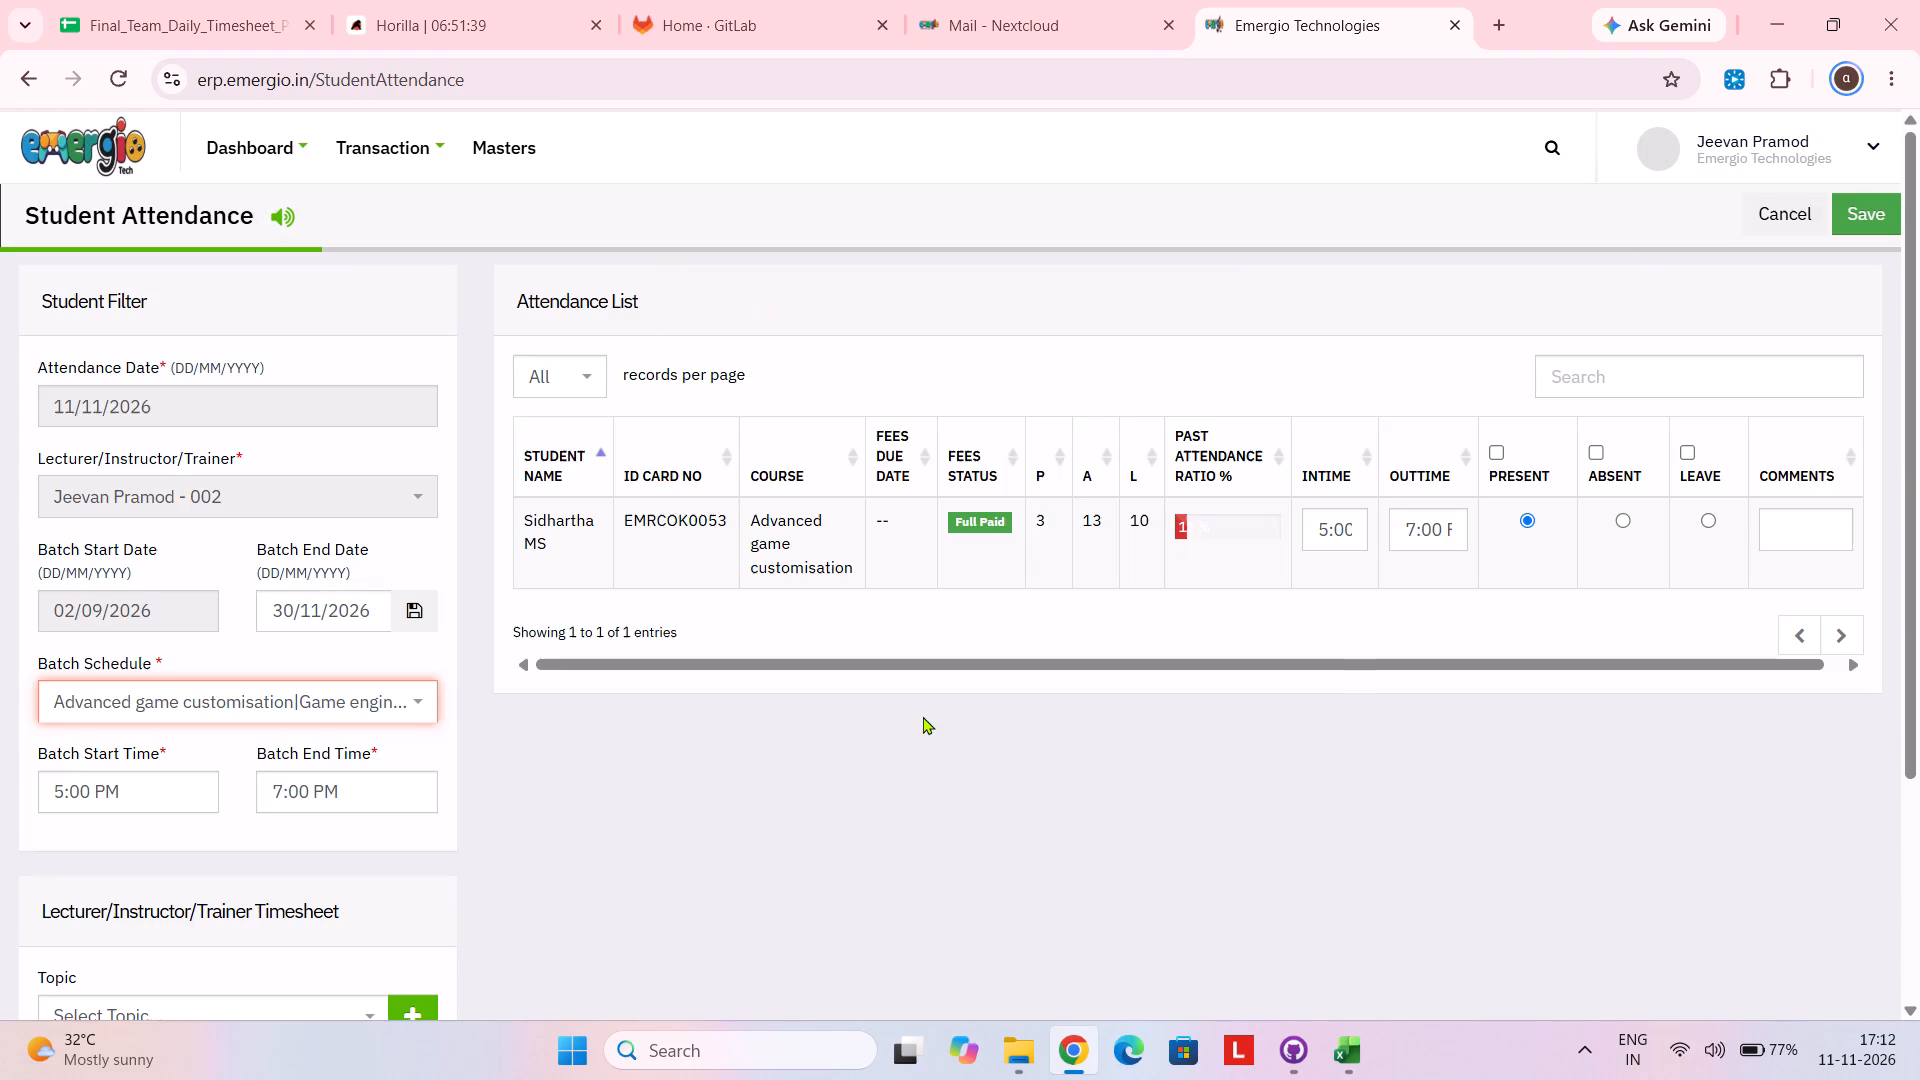
left_click(1621, 518)
left_click(1869, 226)
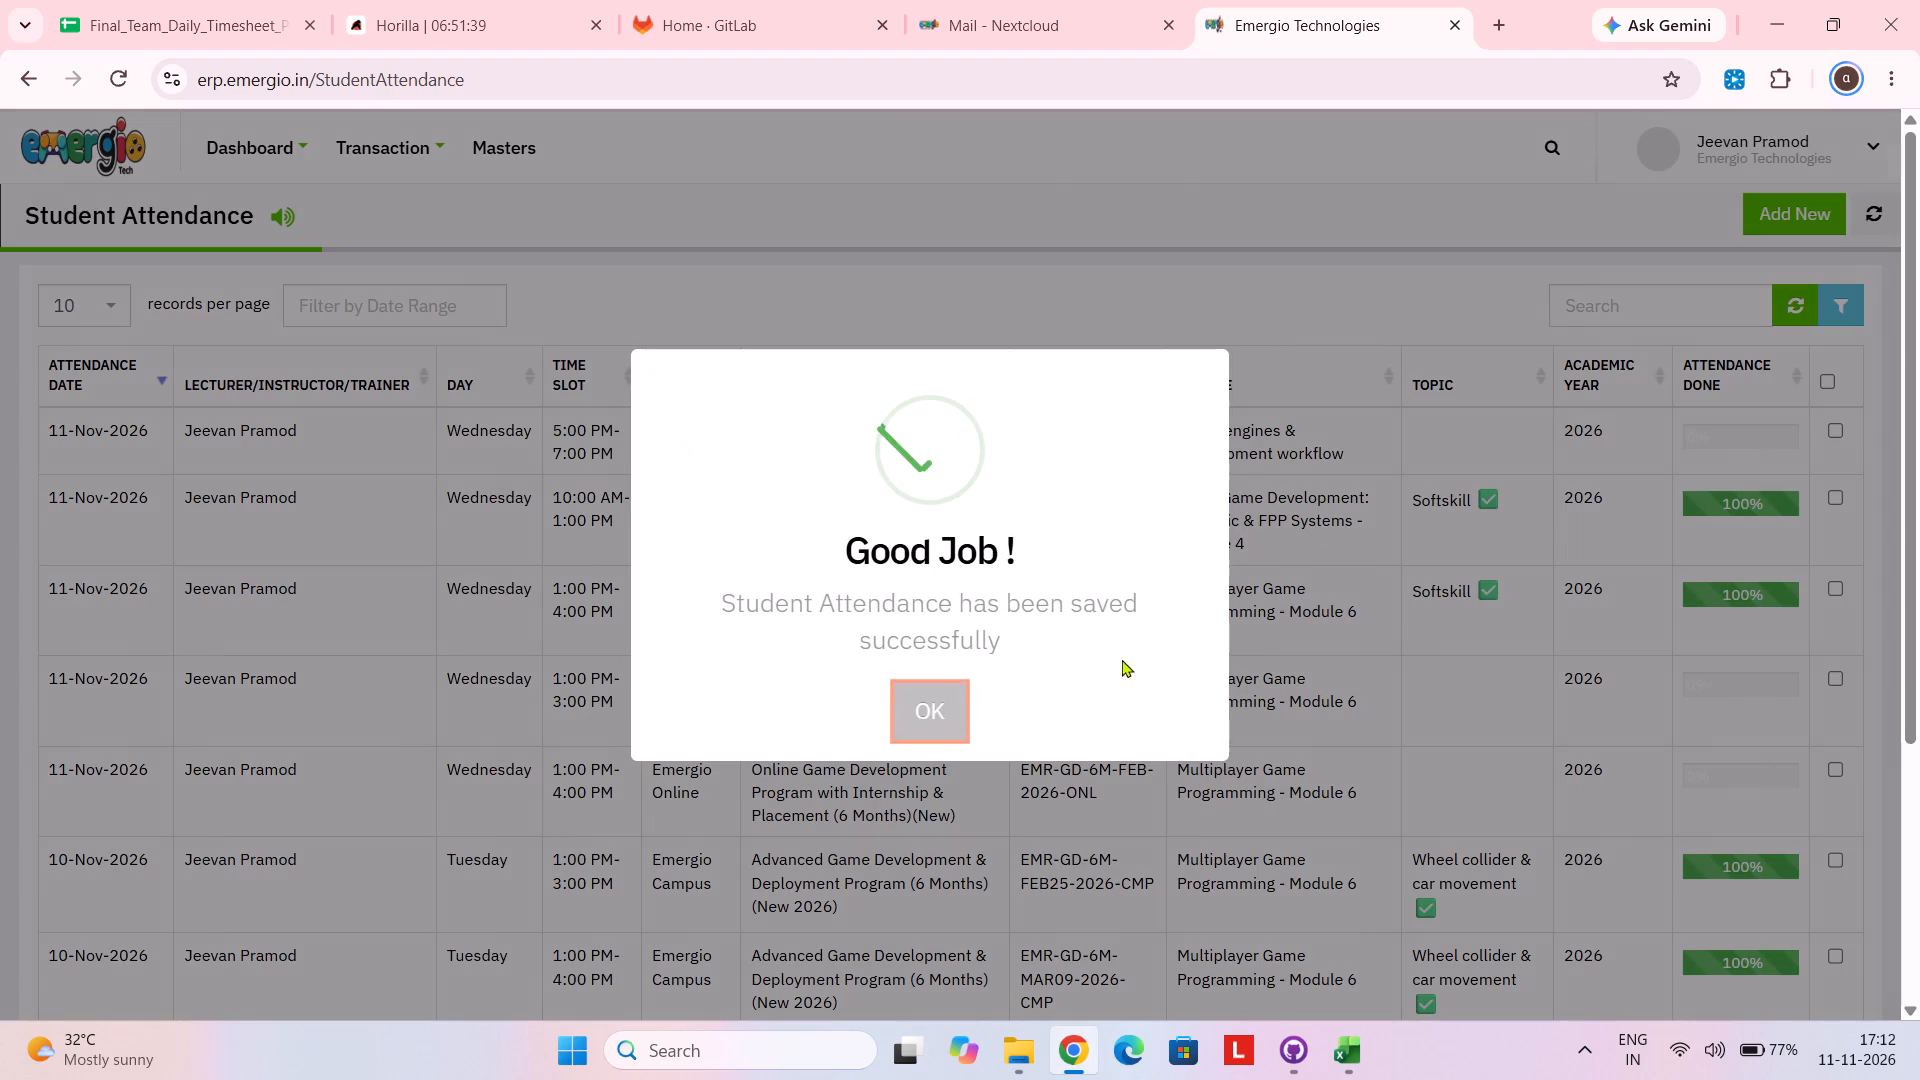
left_click(930, 707)
Start an 11/11/2026 attendance record for the Wednesday 10:00 AM-12:00 PM (ku) 2D logic systems and first-person gameplay mechanics batch.
left_click(1770, 229)
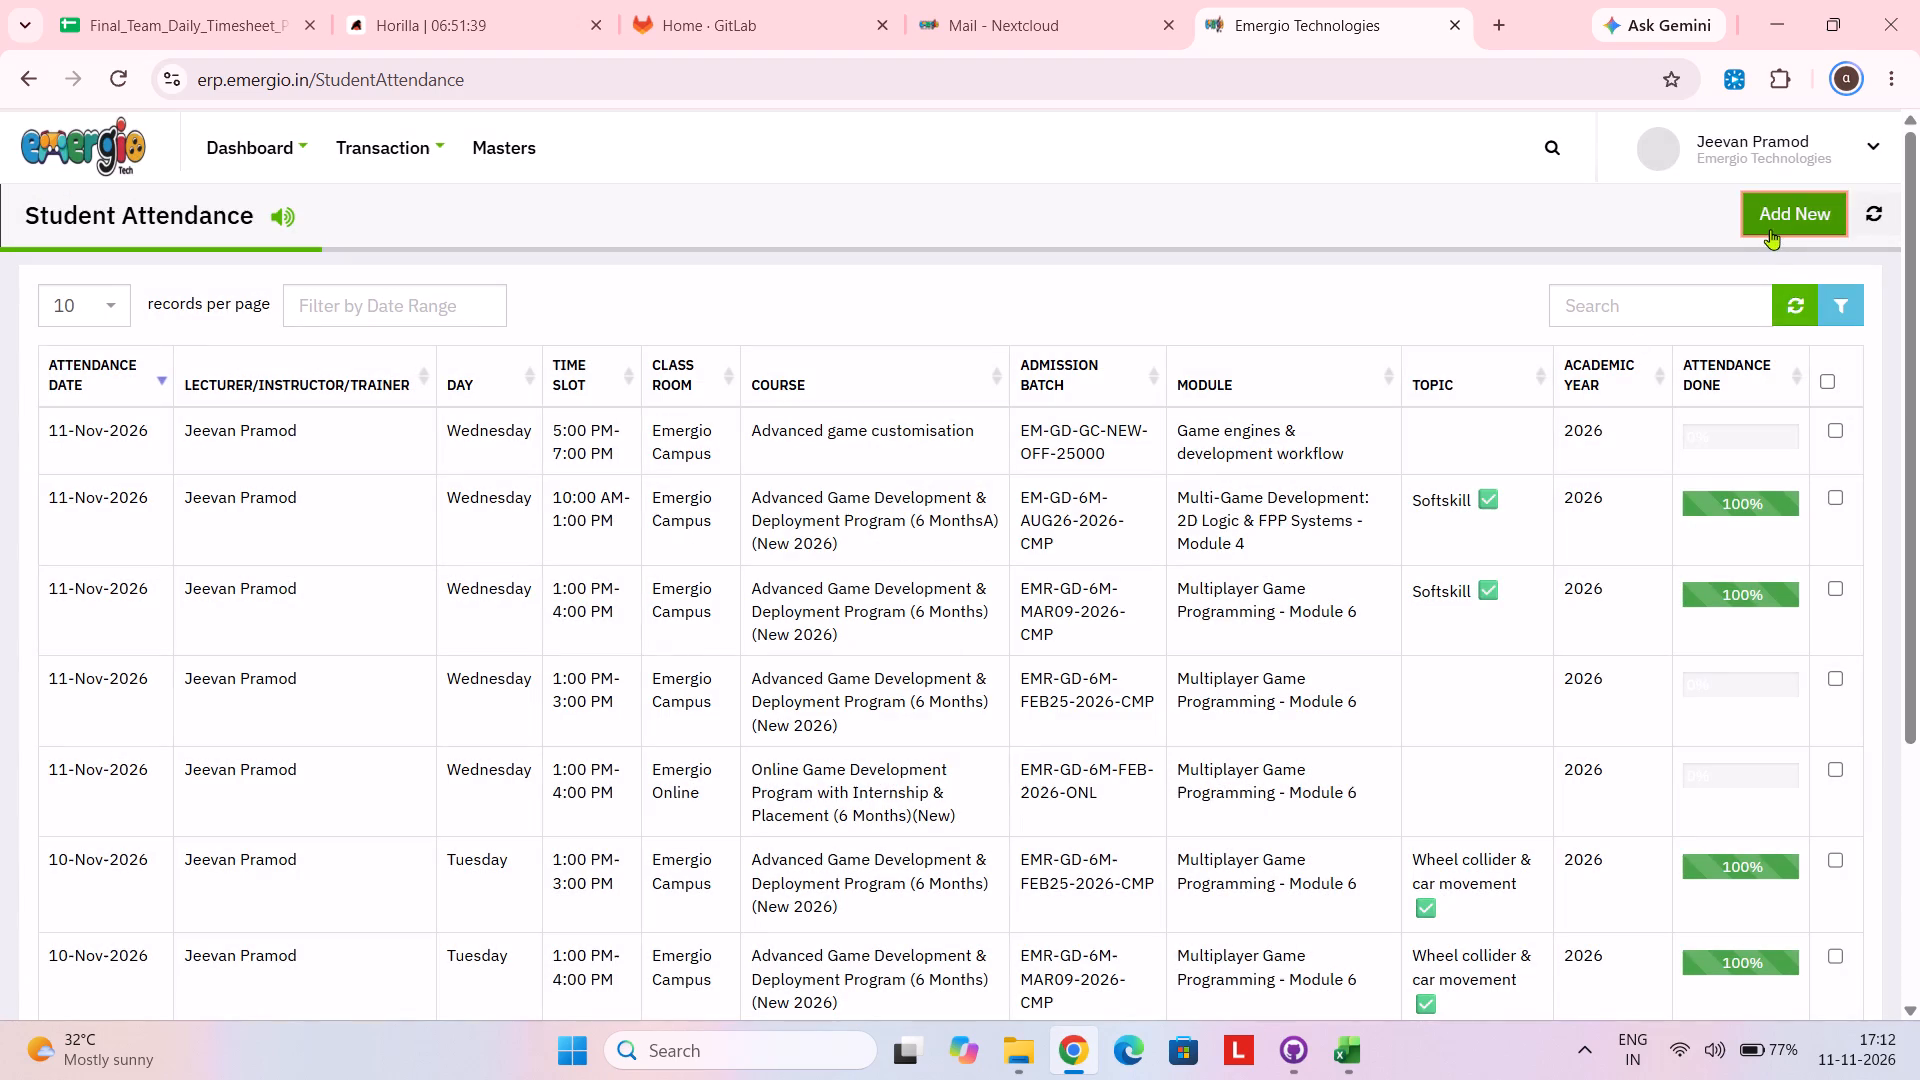
left_click(839, 574)
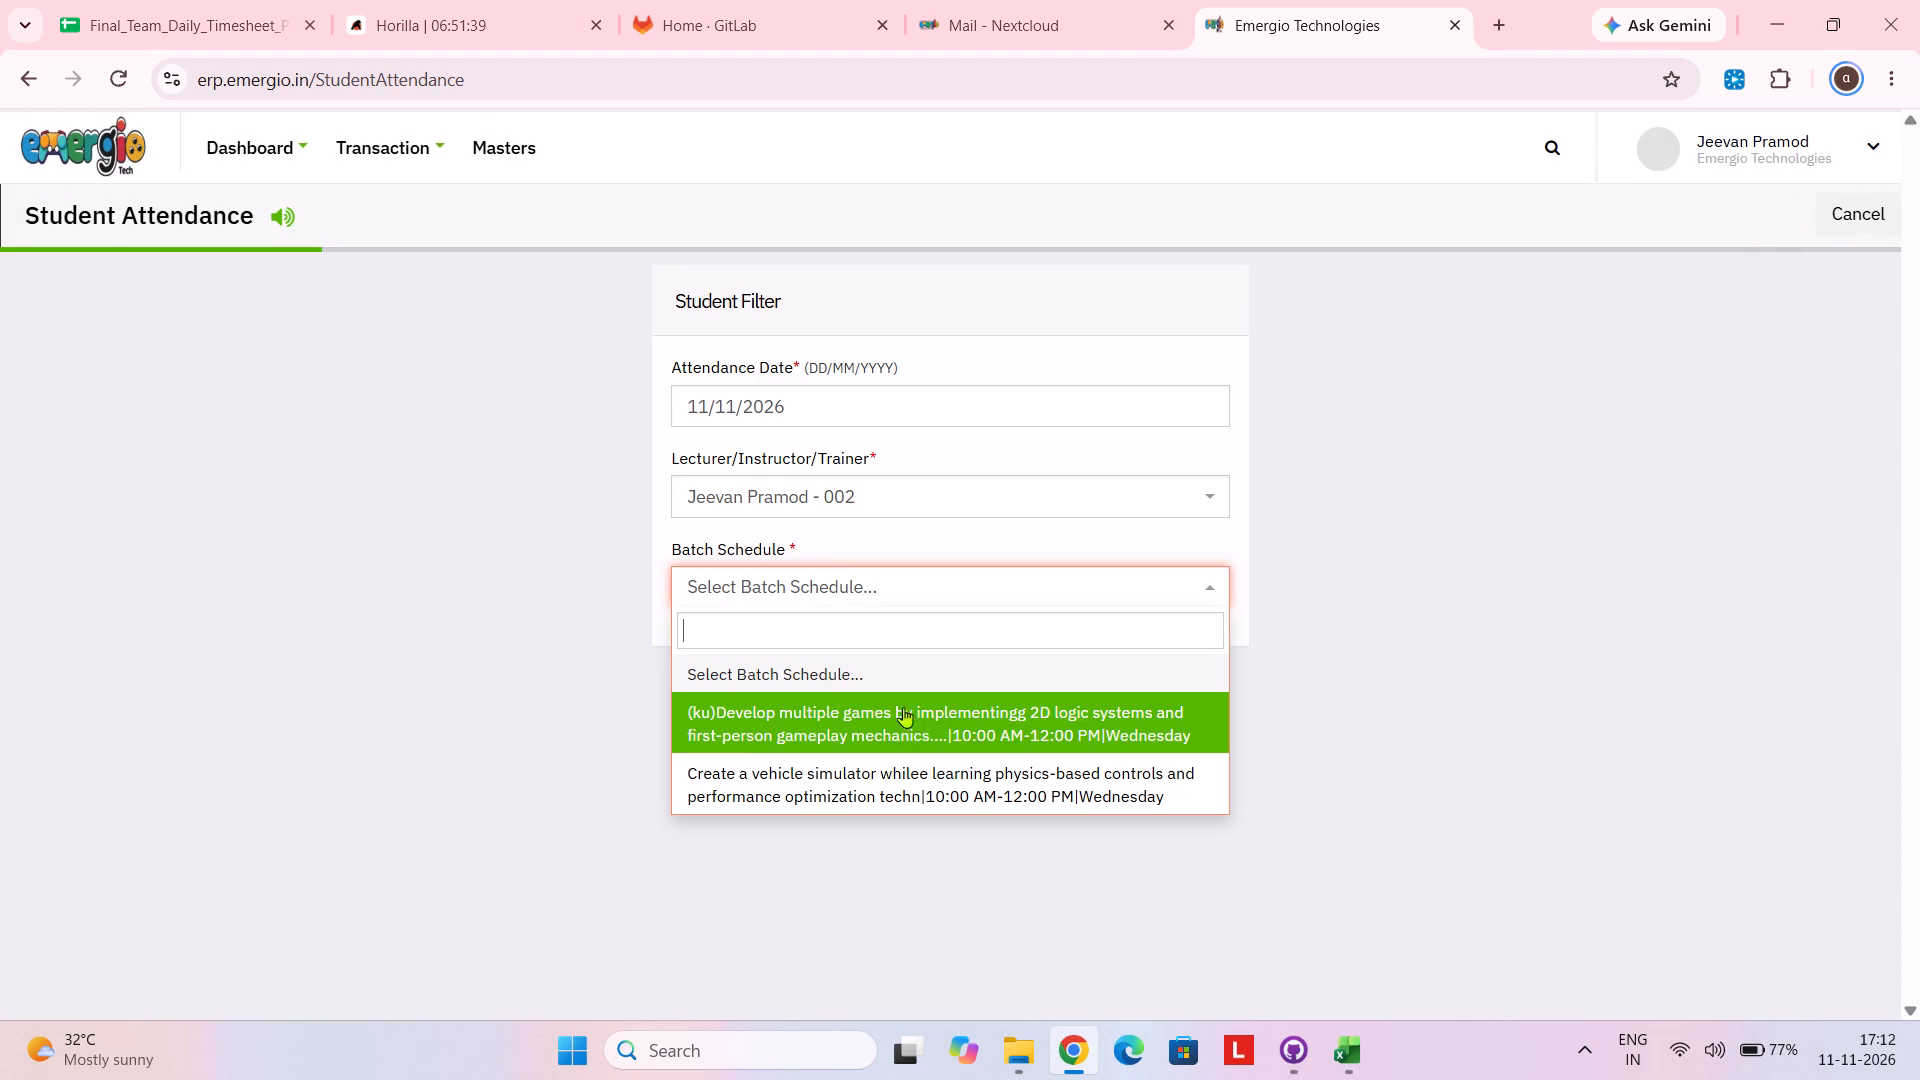
left_click(895, 729)
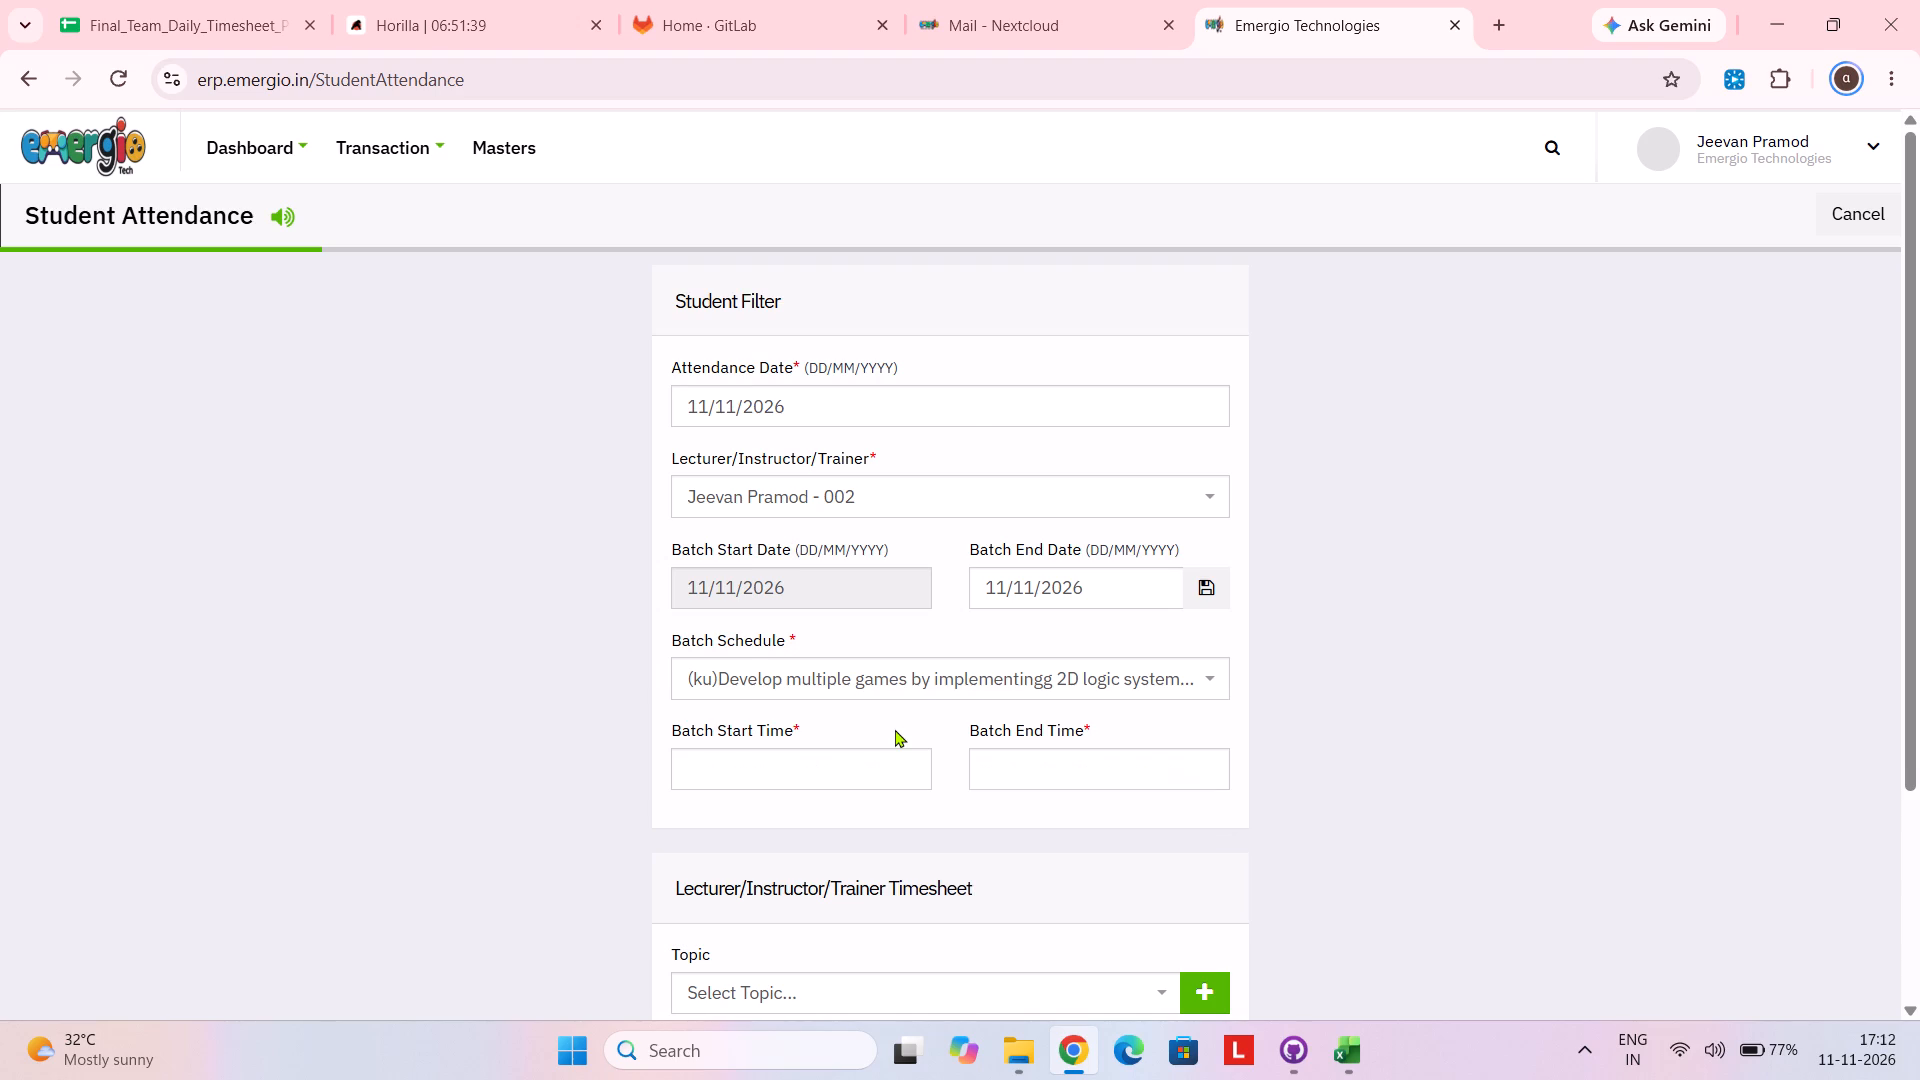
Search the (ku) batch's existing topics for "so".
scroll(895, 729, "down", 1)
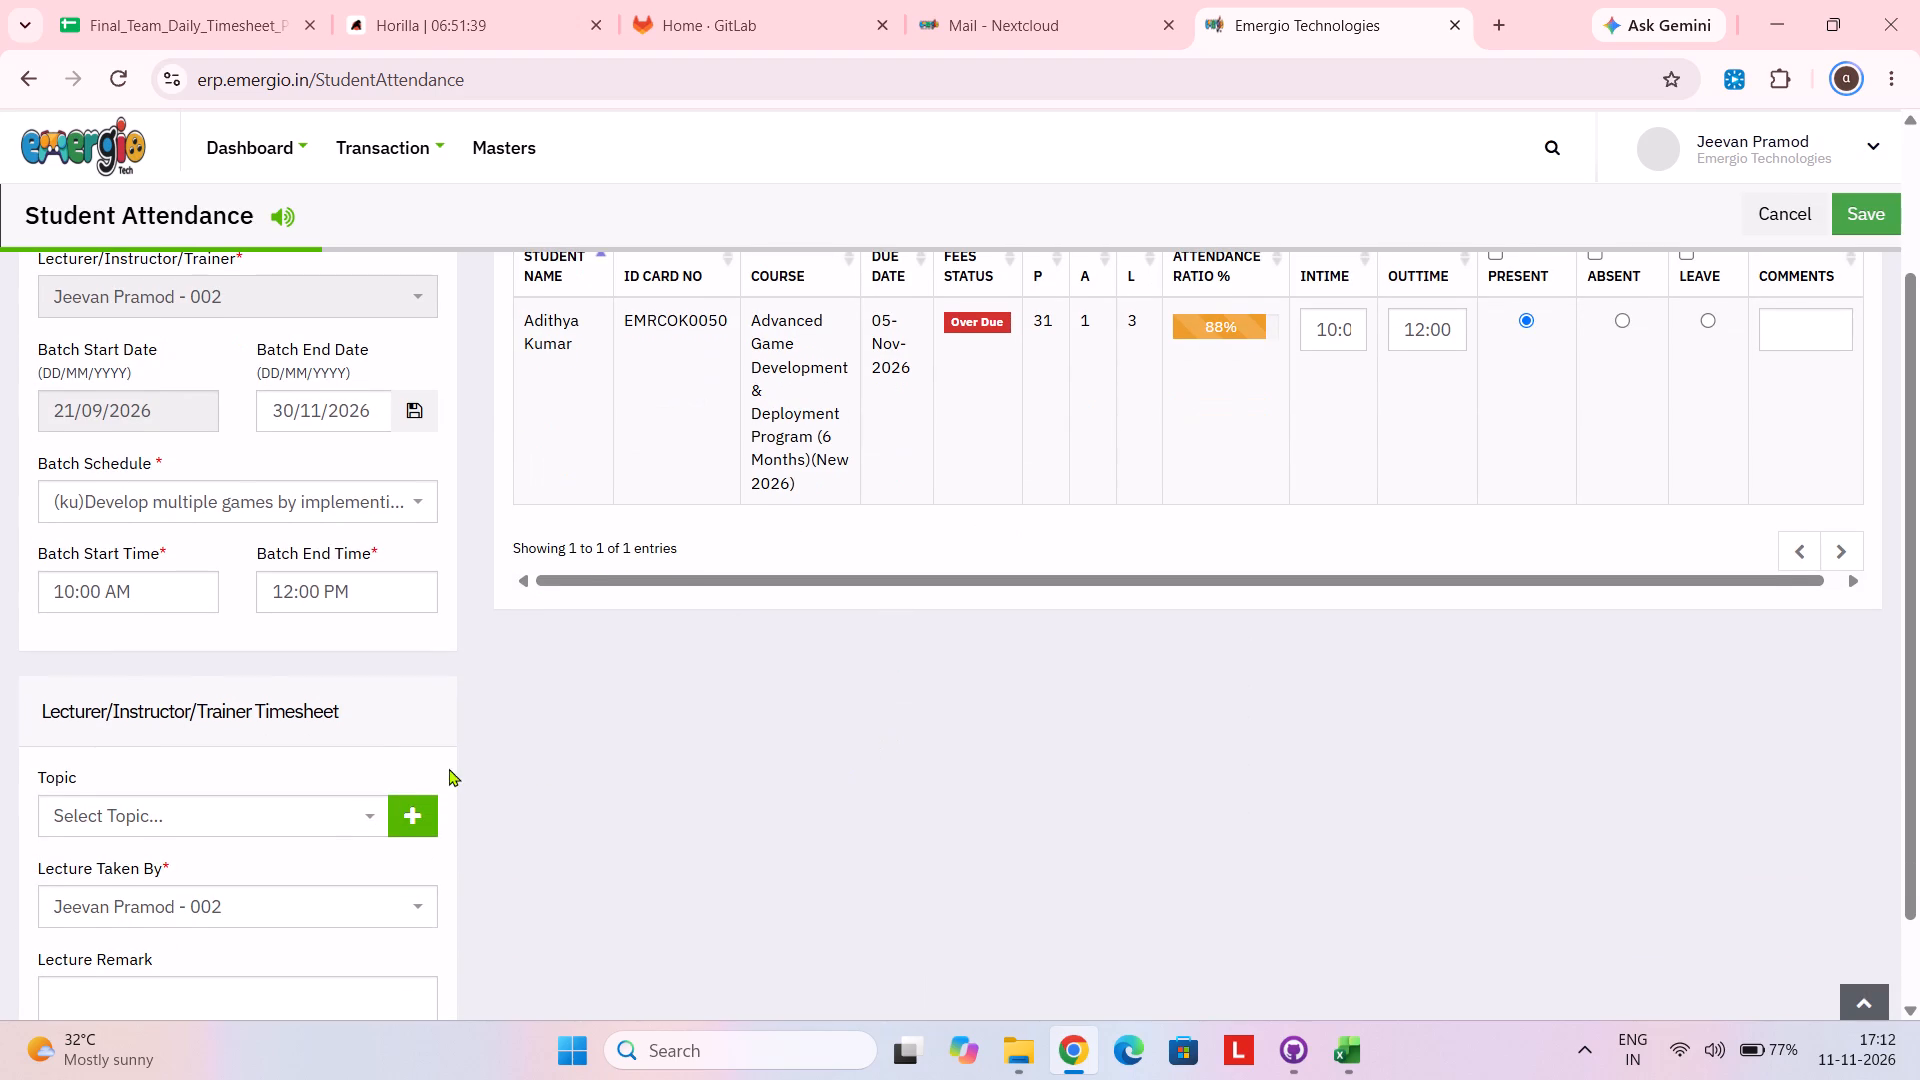
left_click(392, 807)
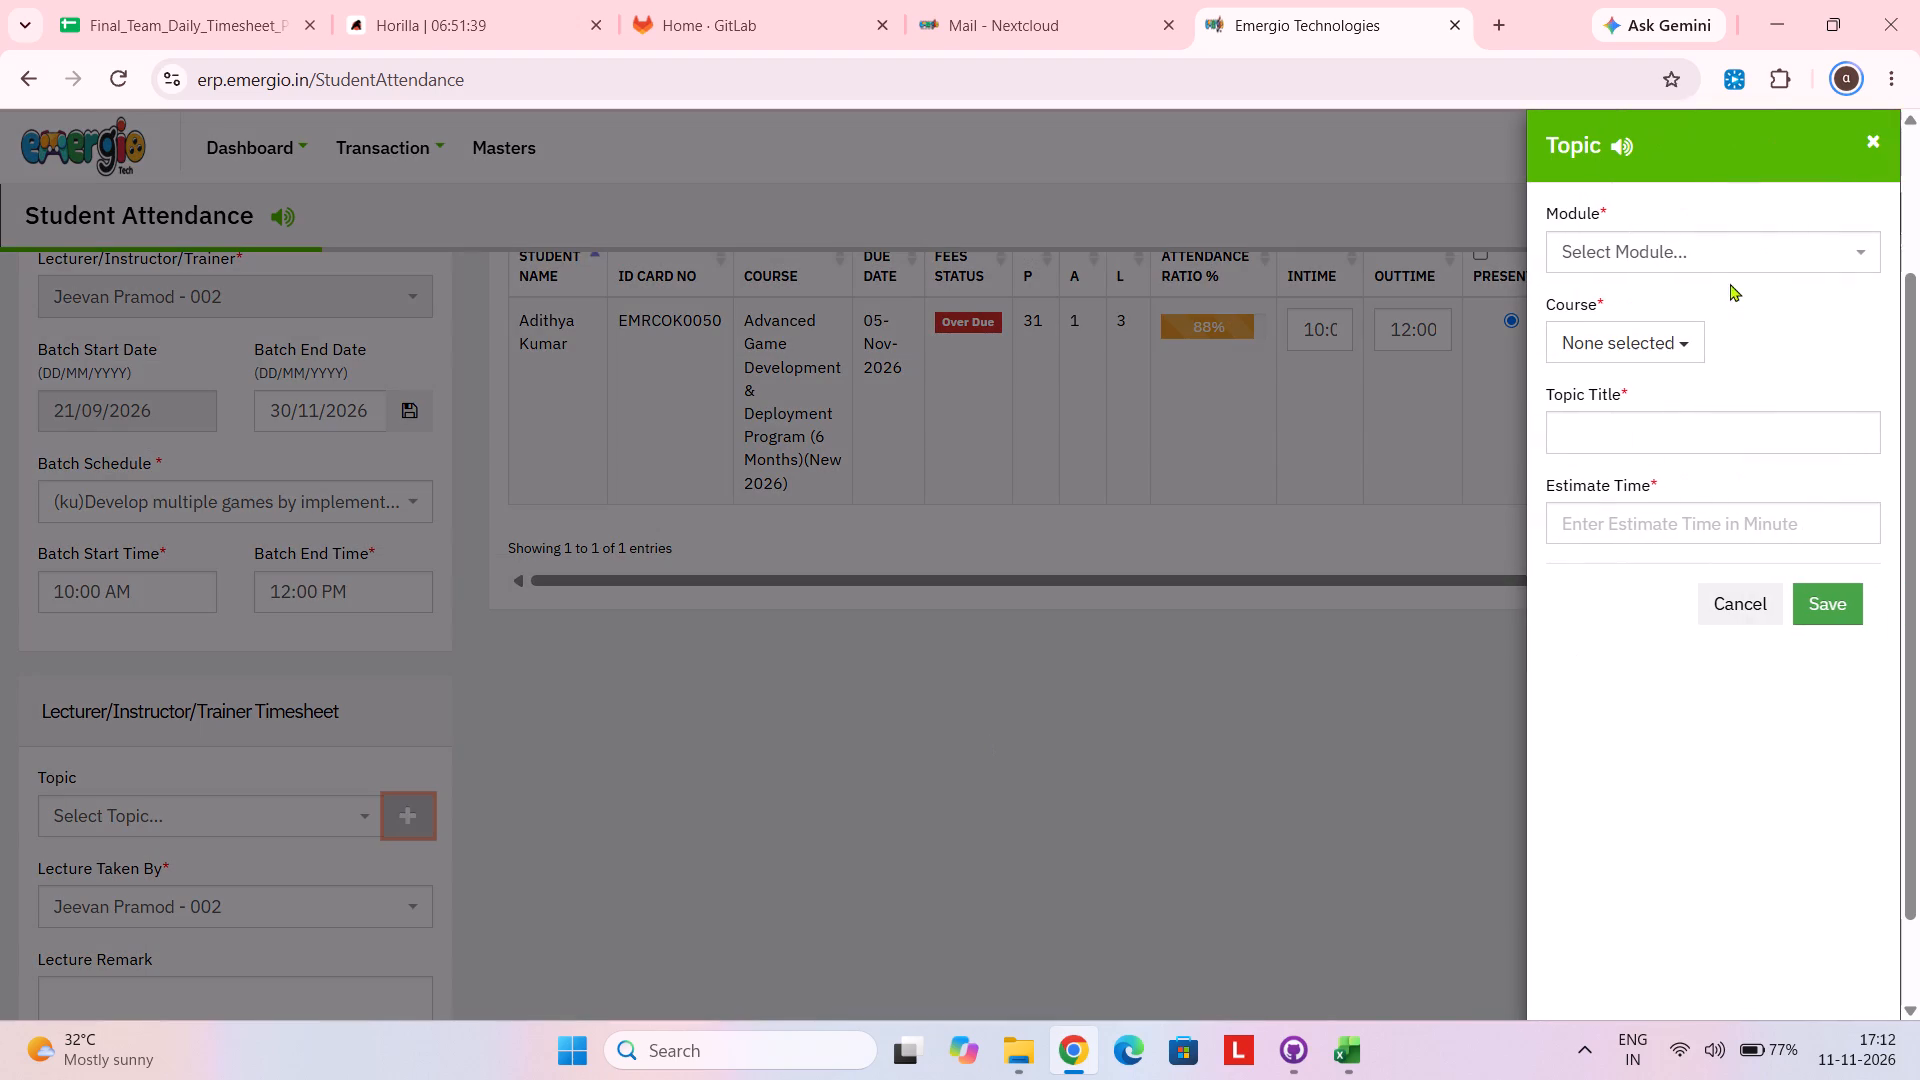
left_click(830, 873)
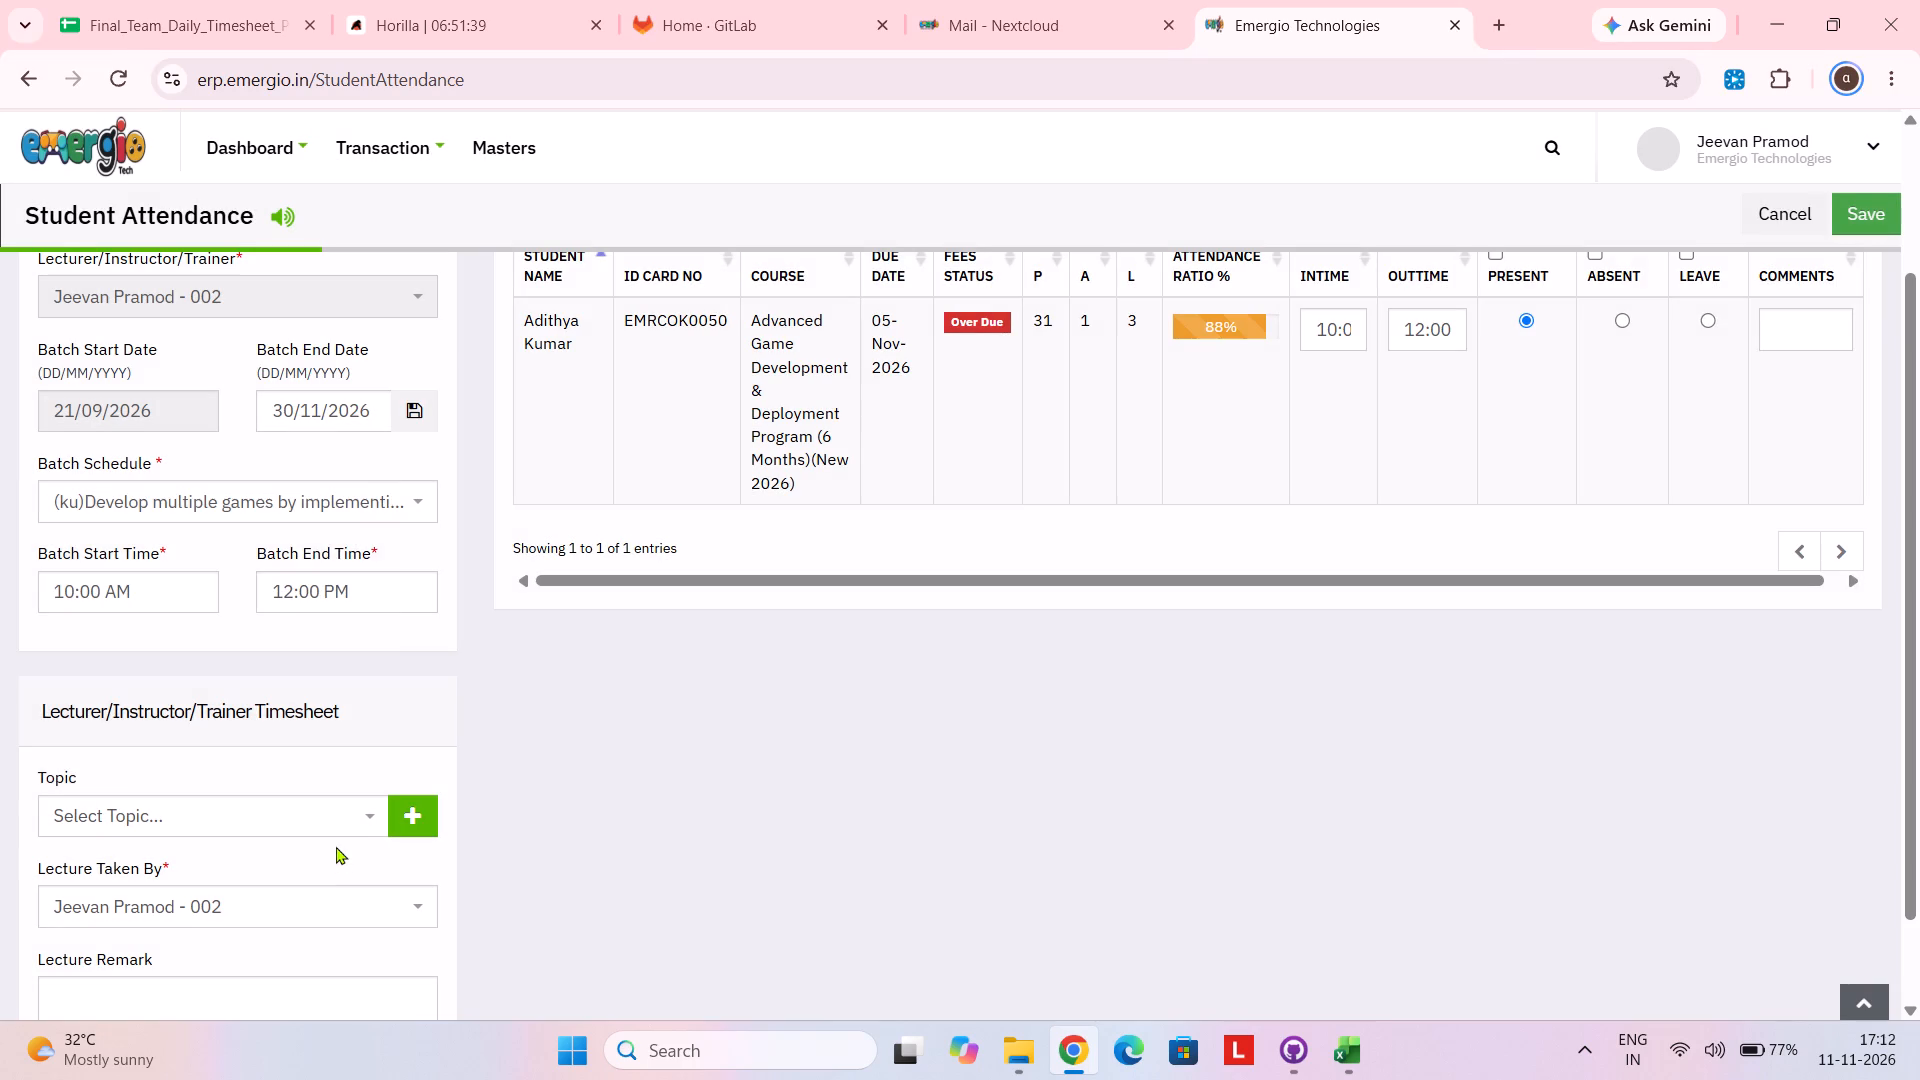
left_click(352, 817)
type("so")
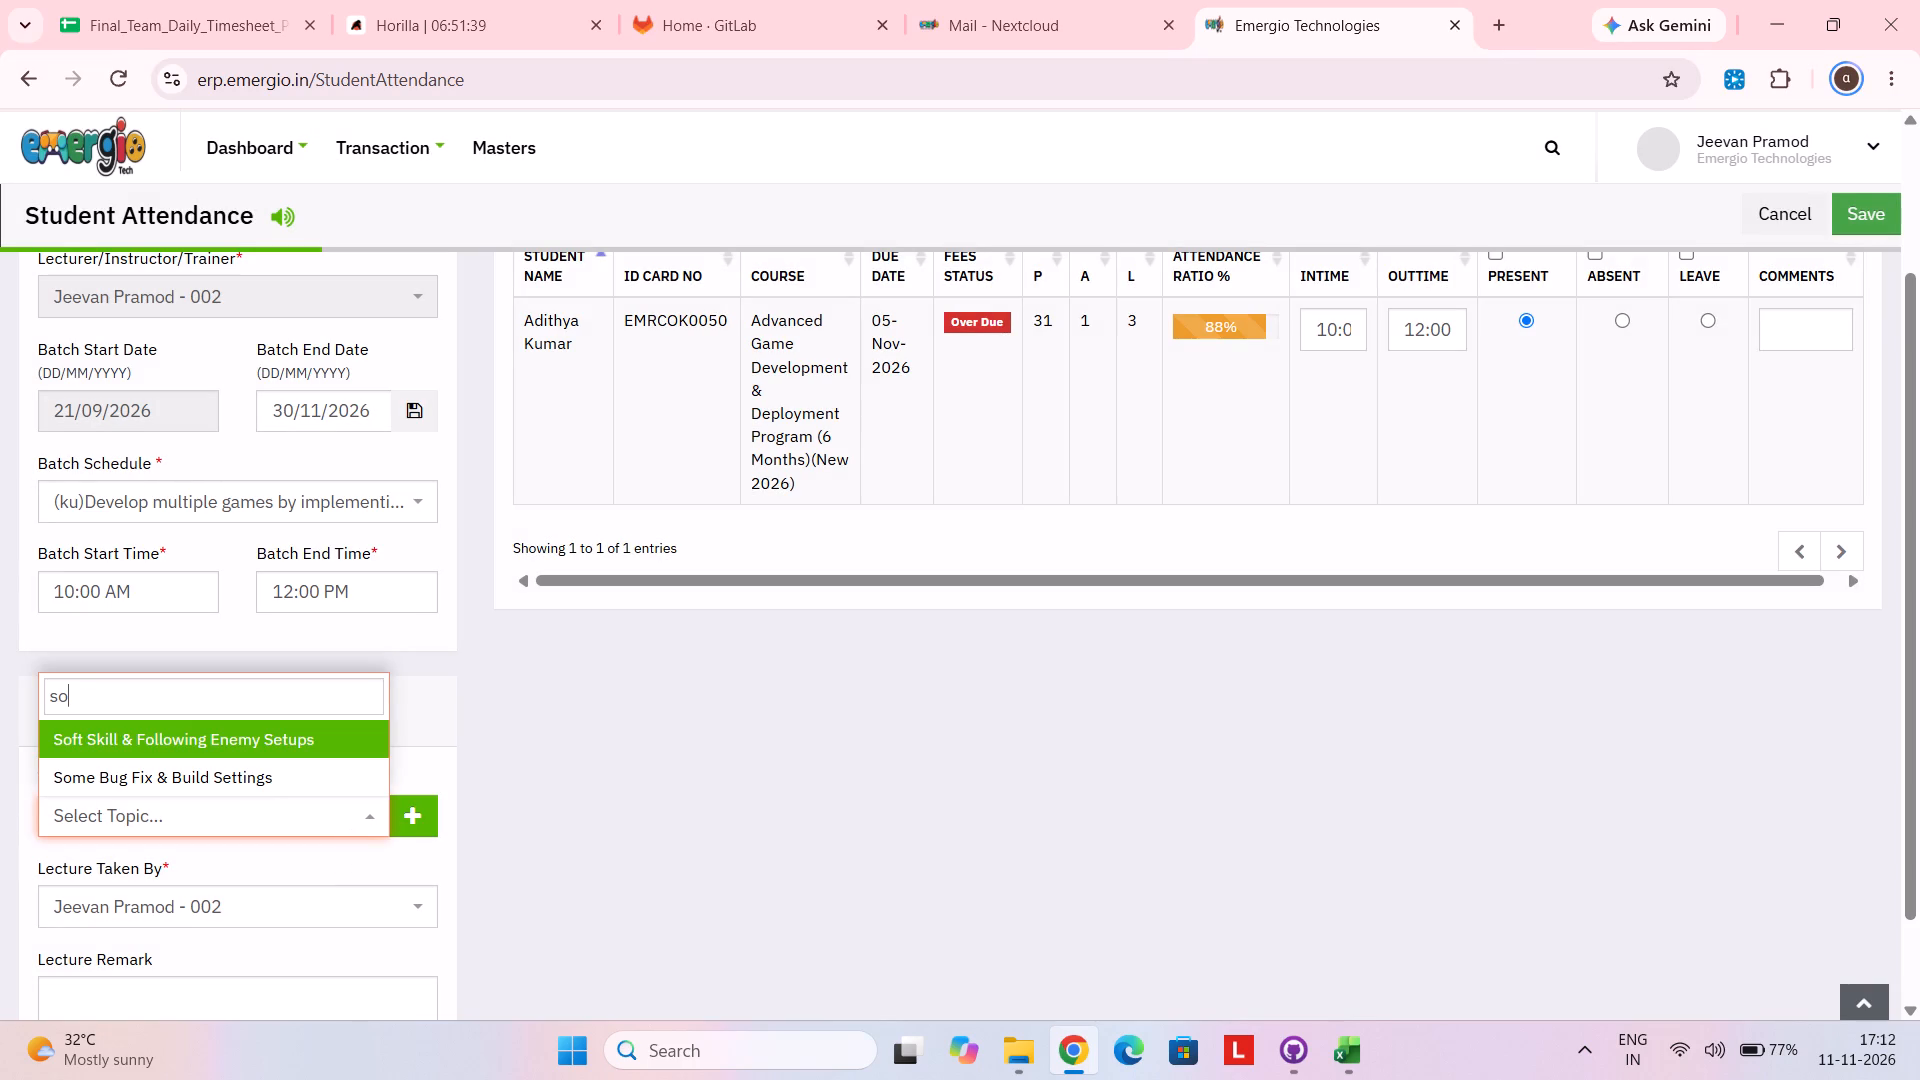
key("BackSpace")
key("BackSpace")
key("BackSpace")
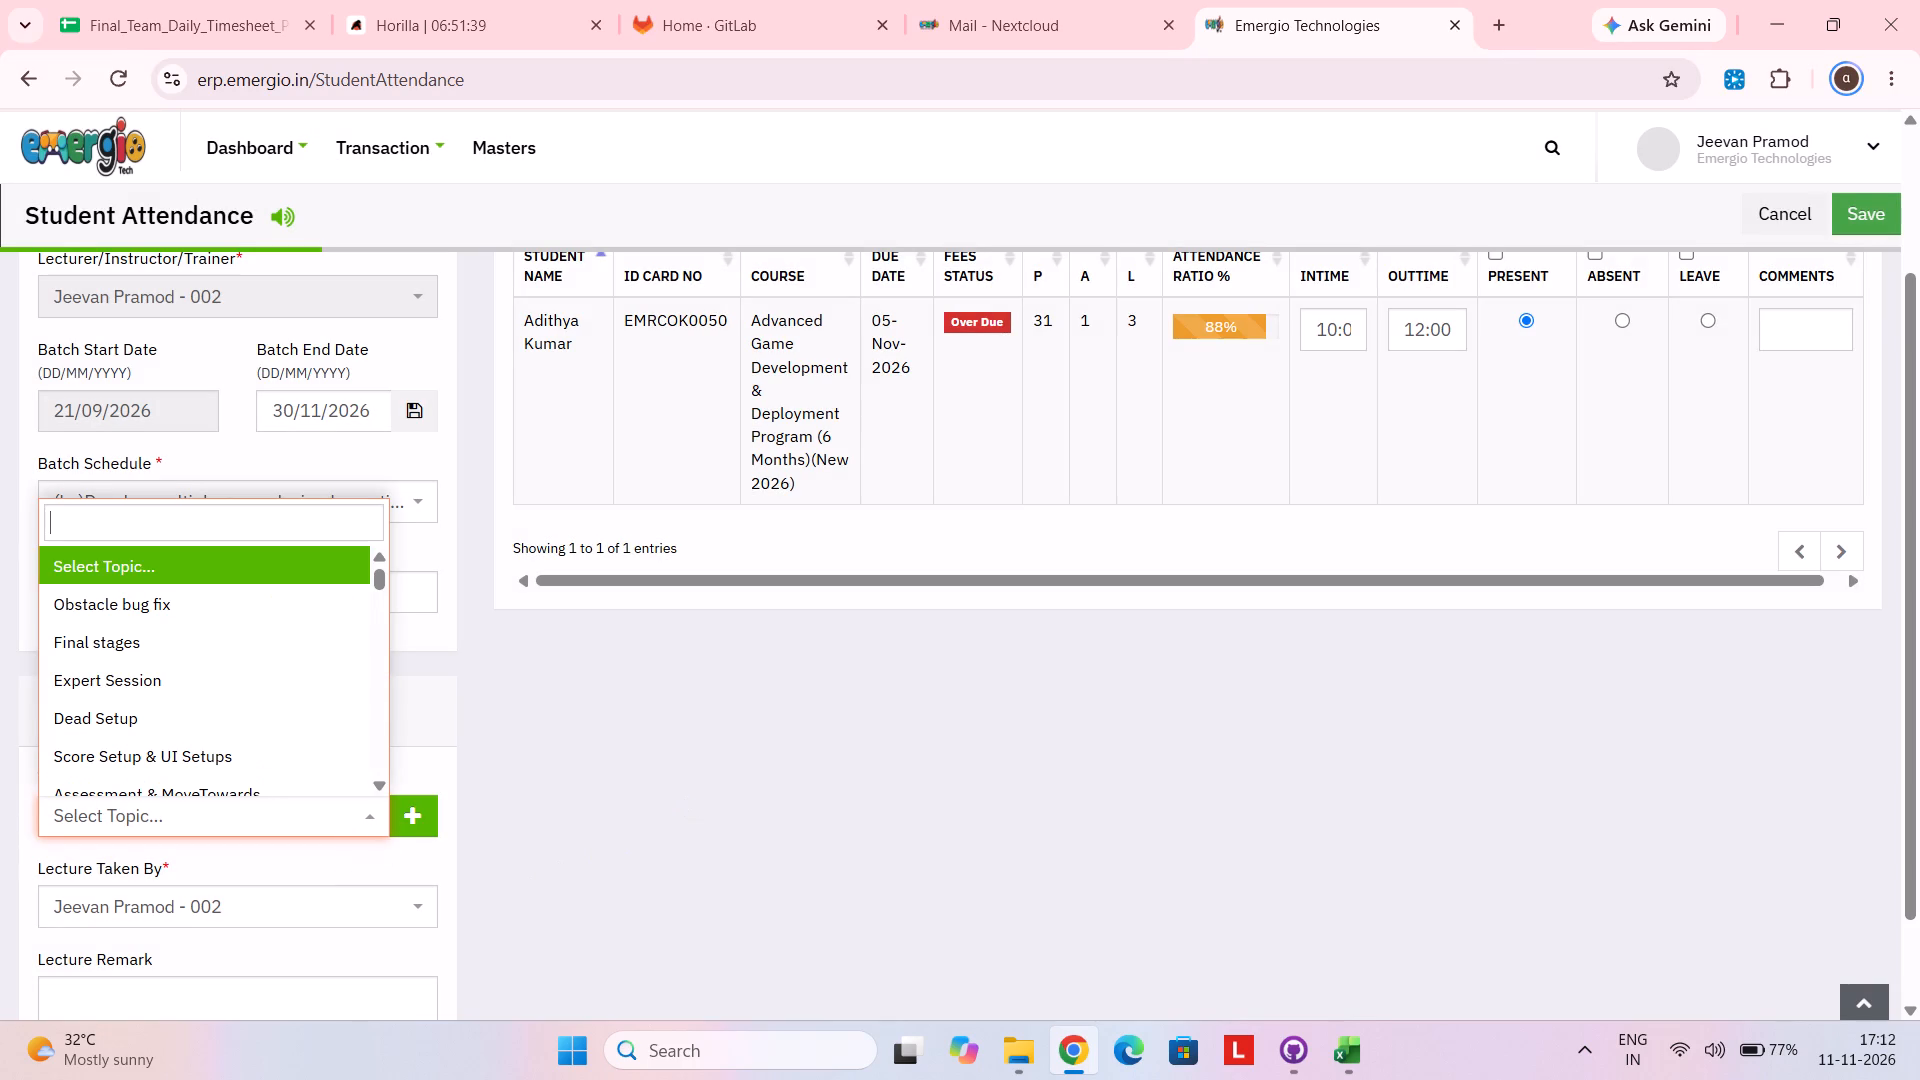
left_click(687, 855)
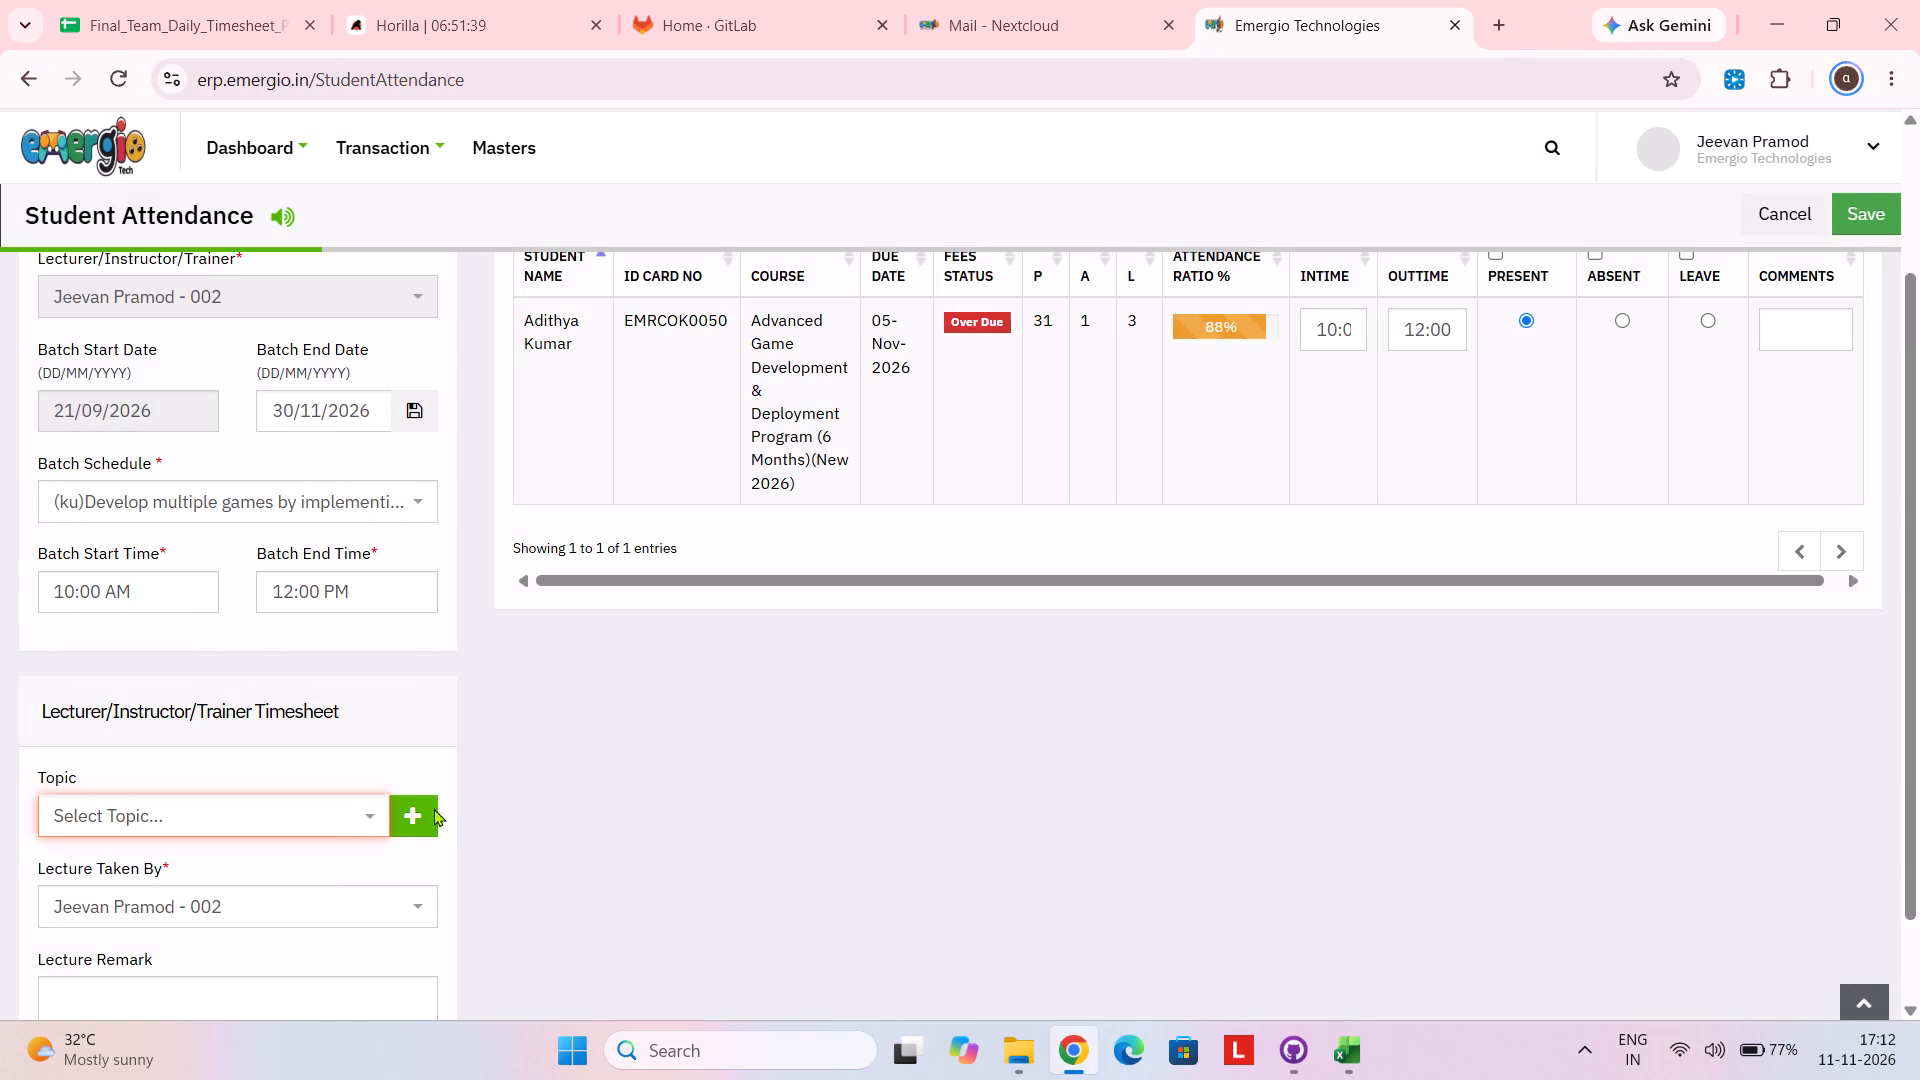
Create a 180-minute Softskill/ topic for module Multi-Game Development: 2D Logic & FPP Systems - Module 4 and course Advanced Game Development & Deployment Program (6 Months)(New 2026).
left_click(418, 813)
left_click(1618, 257)
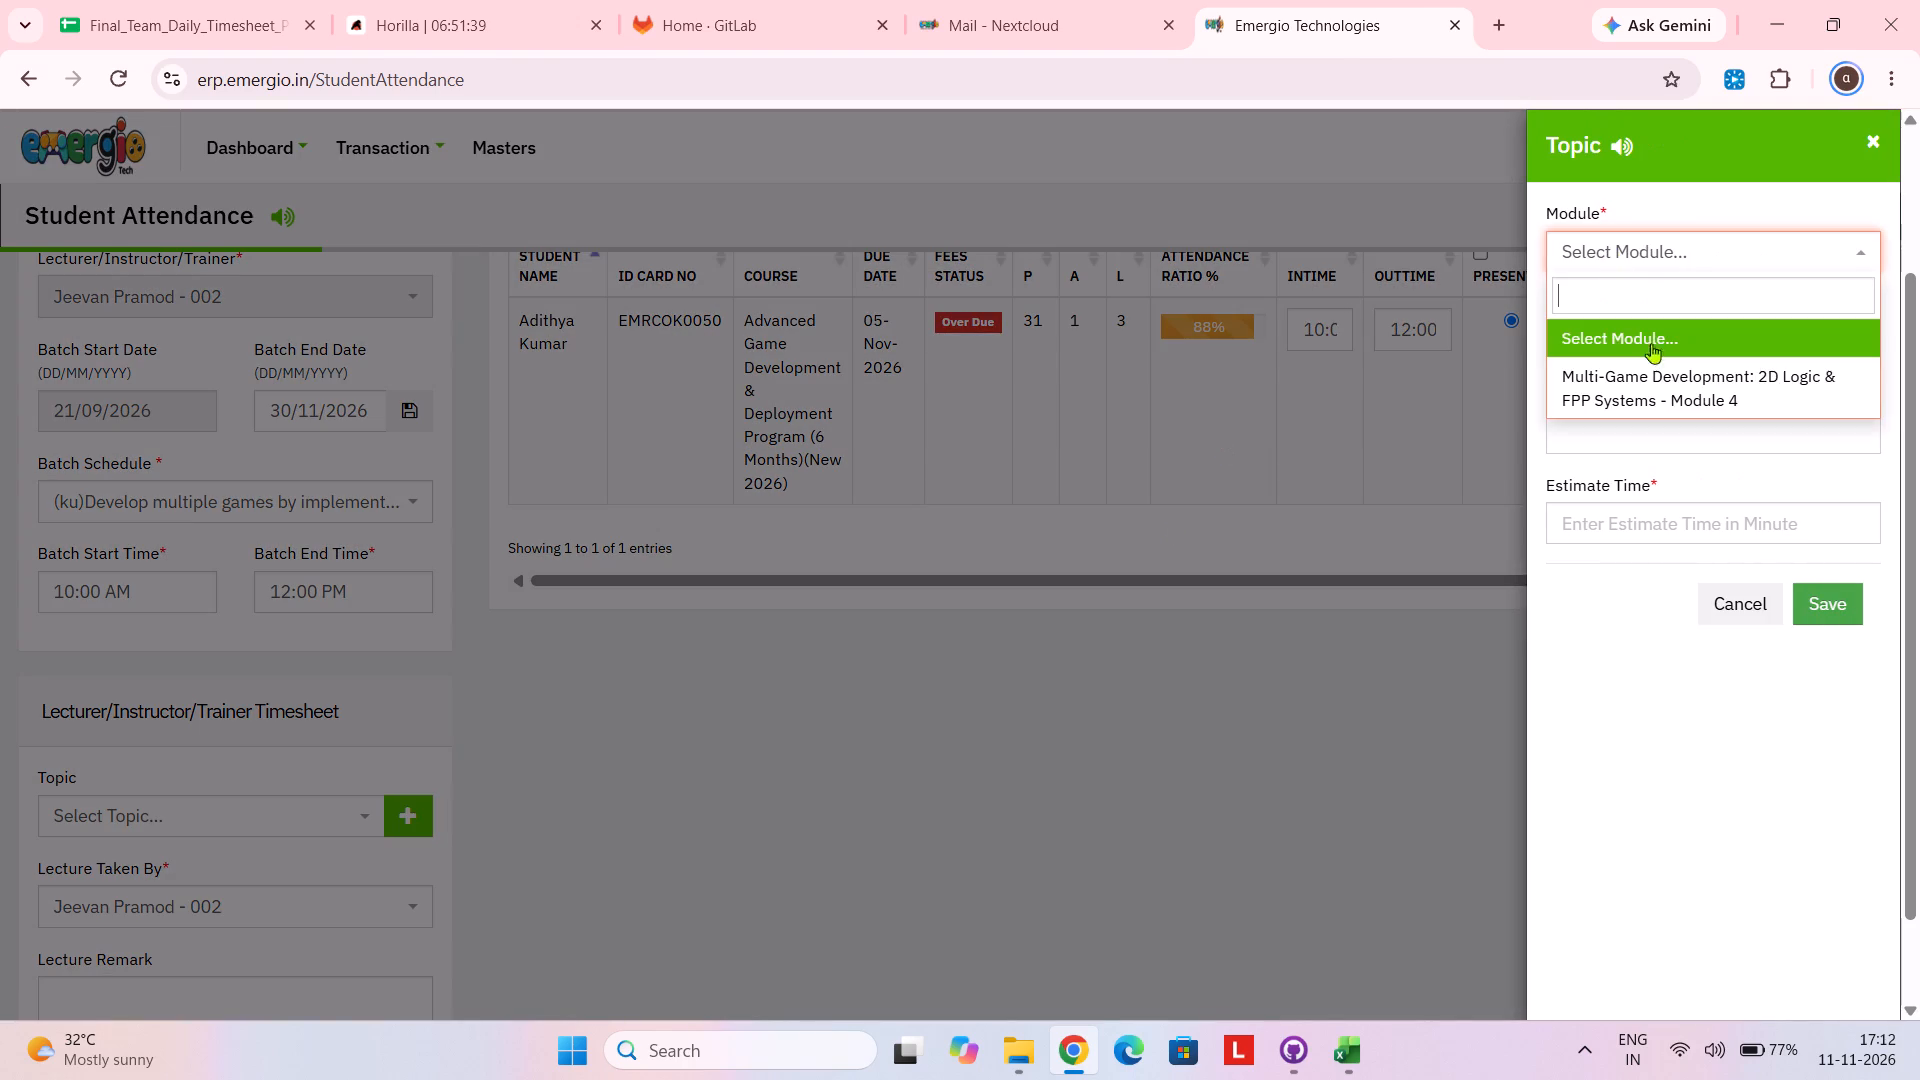
left_click(1656, 378)
left_click(1648, 350)
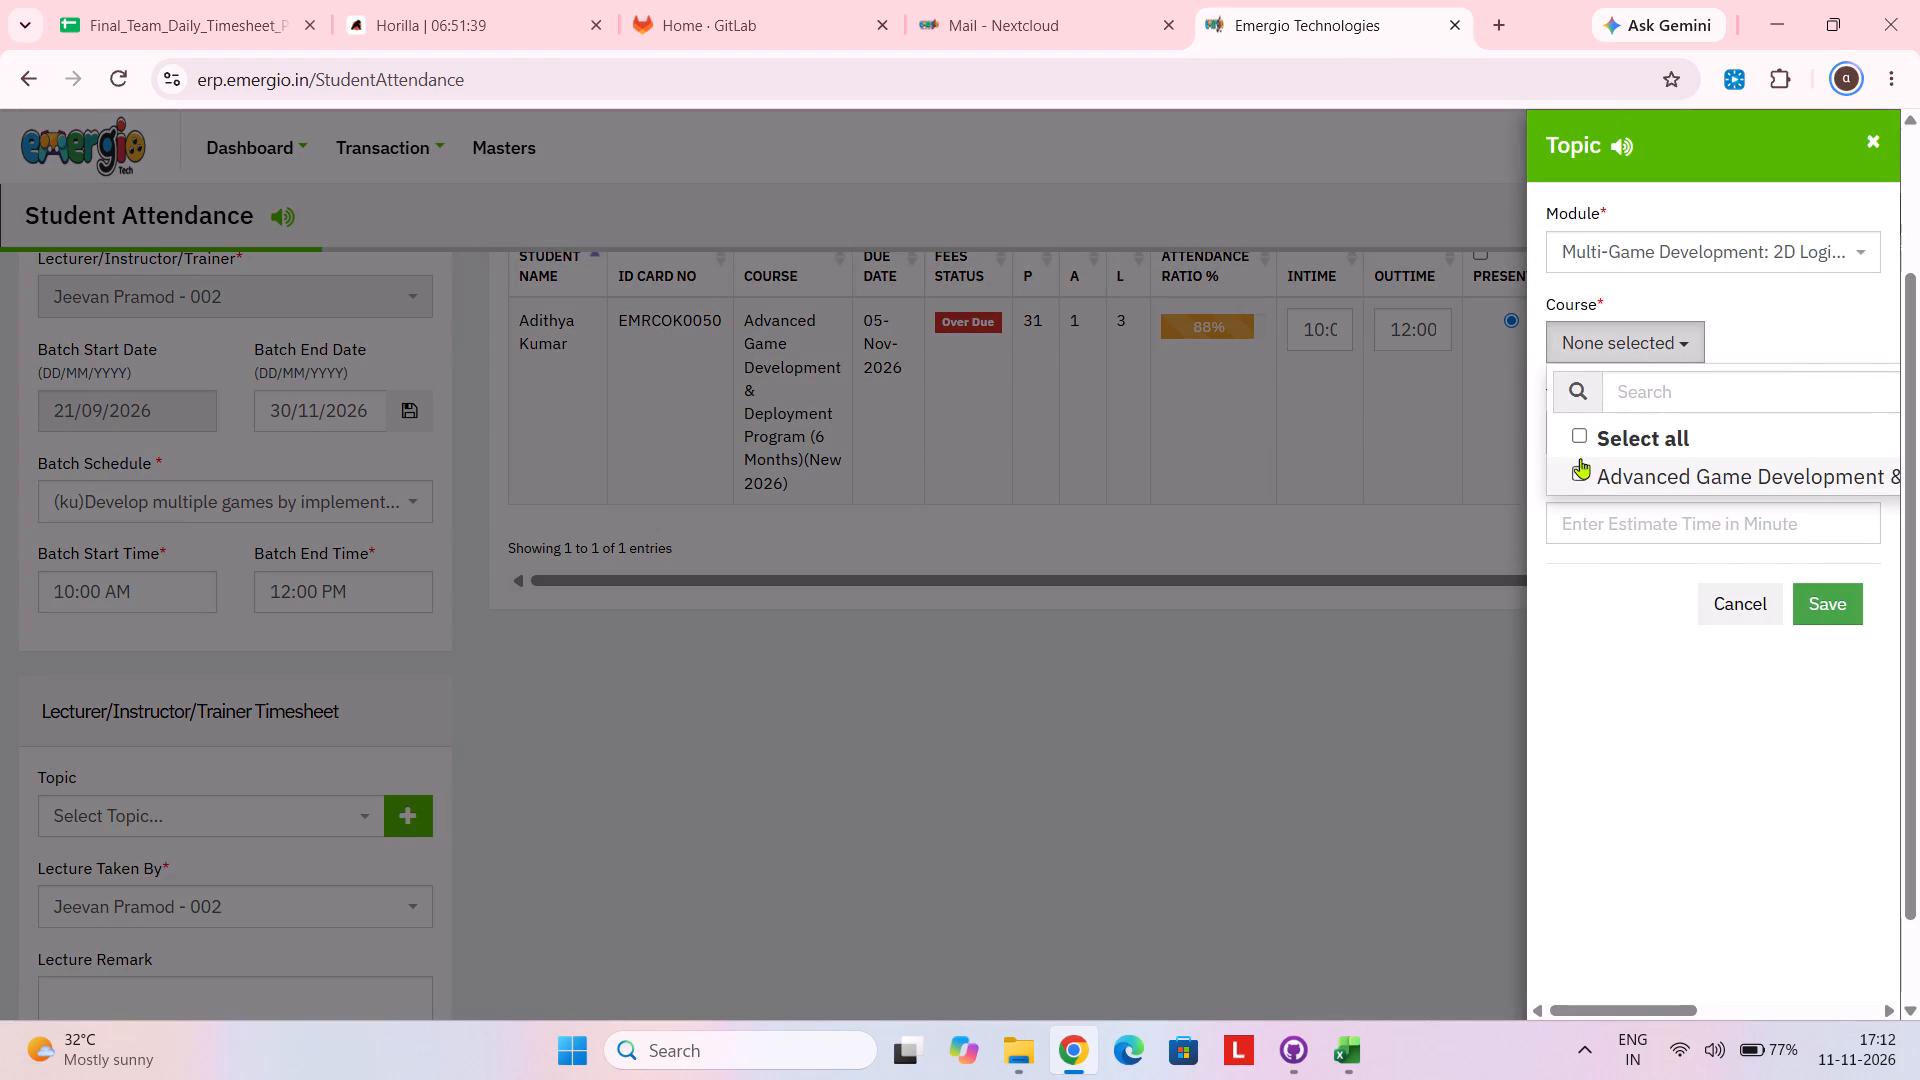
left_click(1571, 472)
left_click(1609, 665)
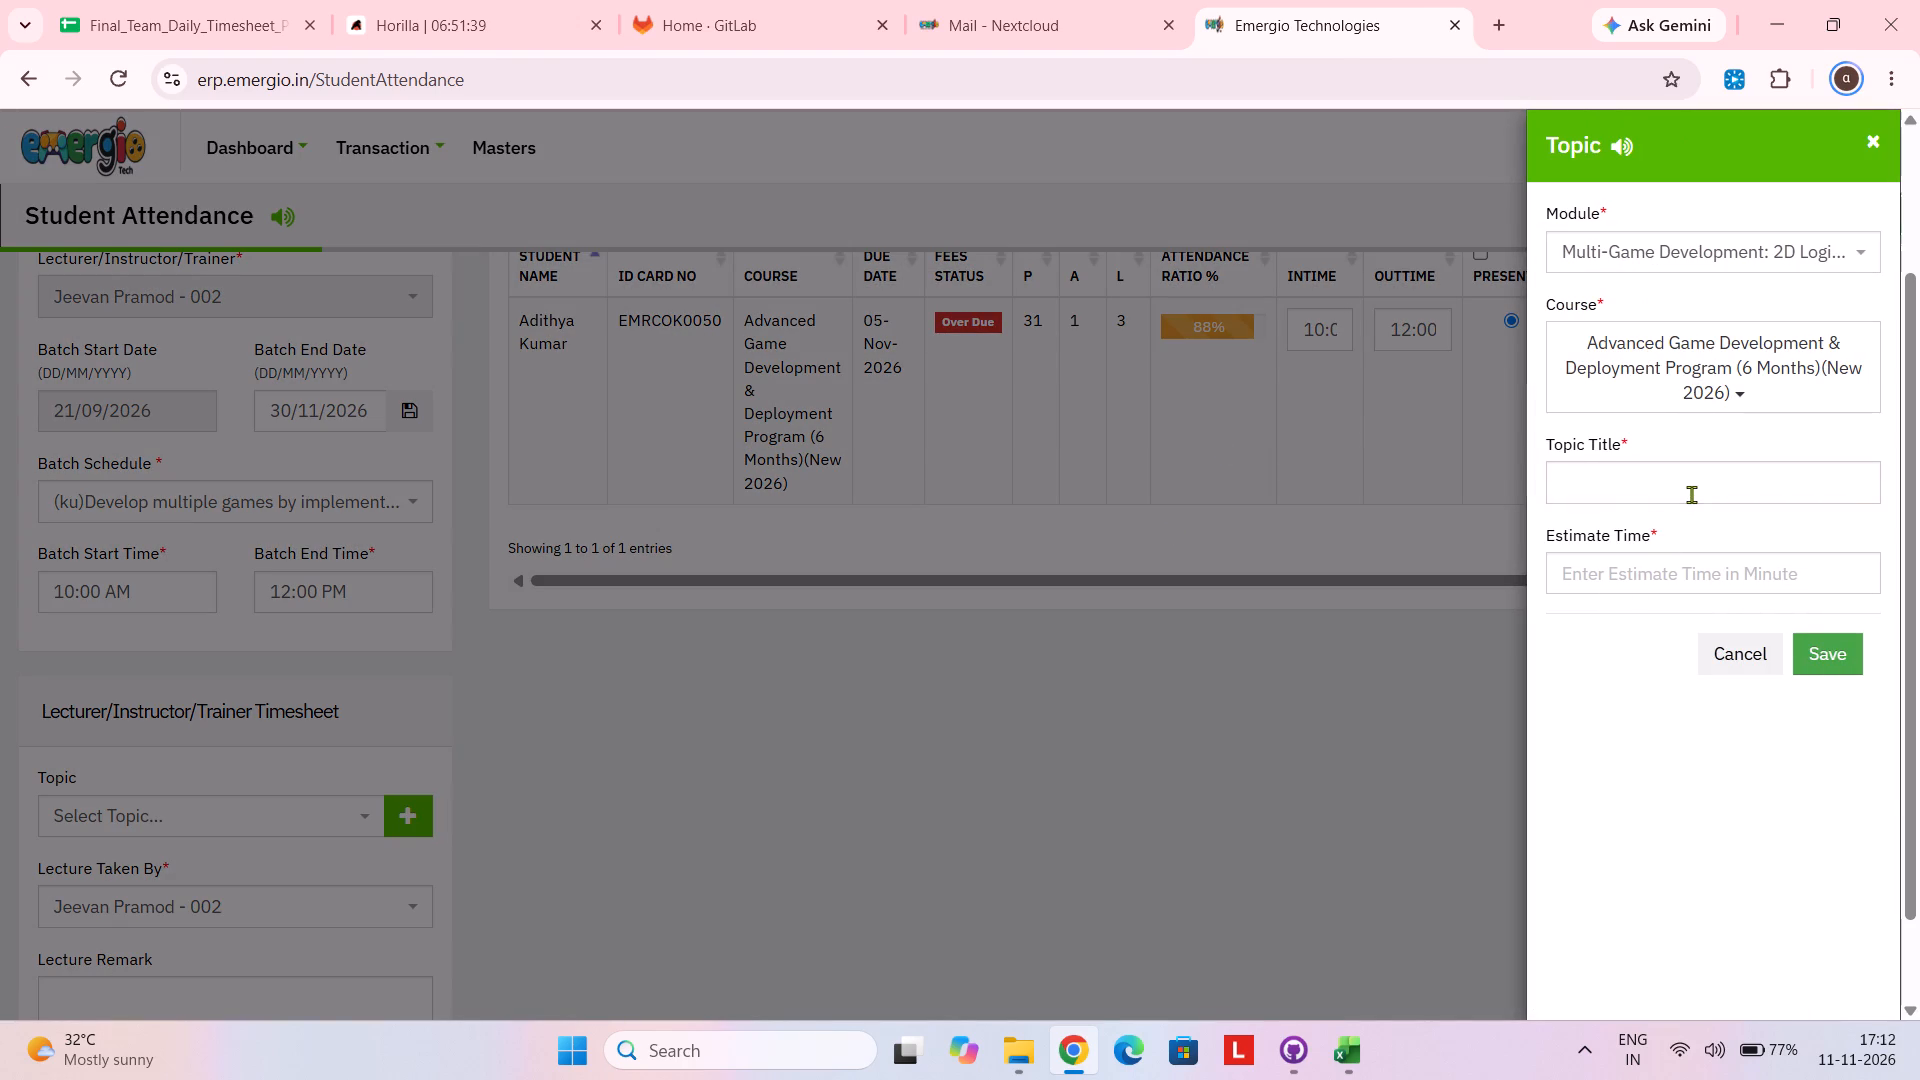
left_click(1691, 494)
type("oftskill")
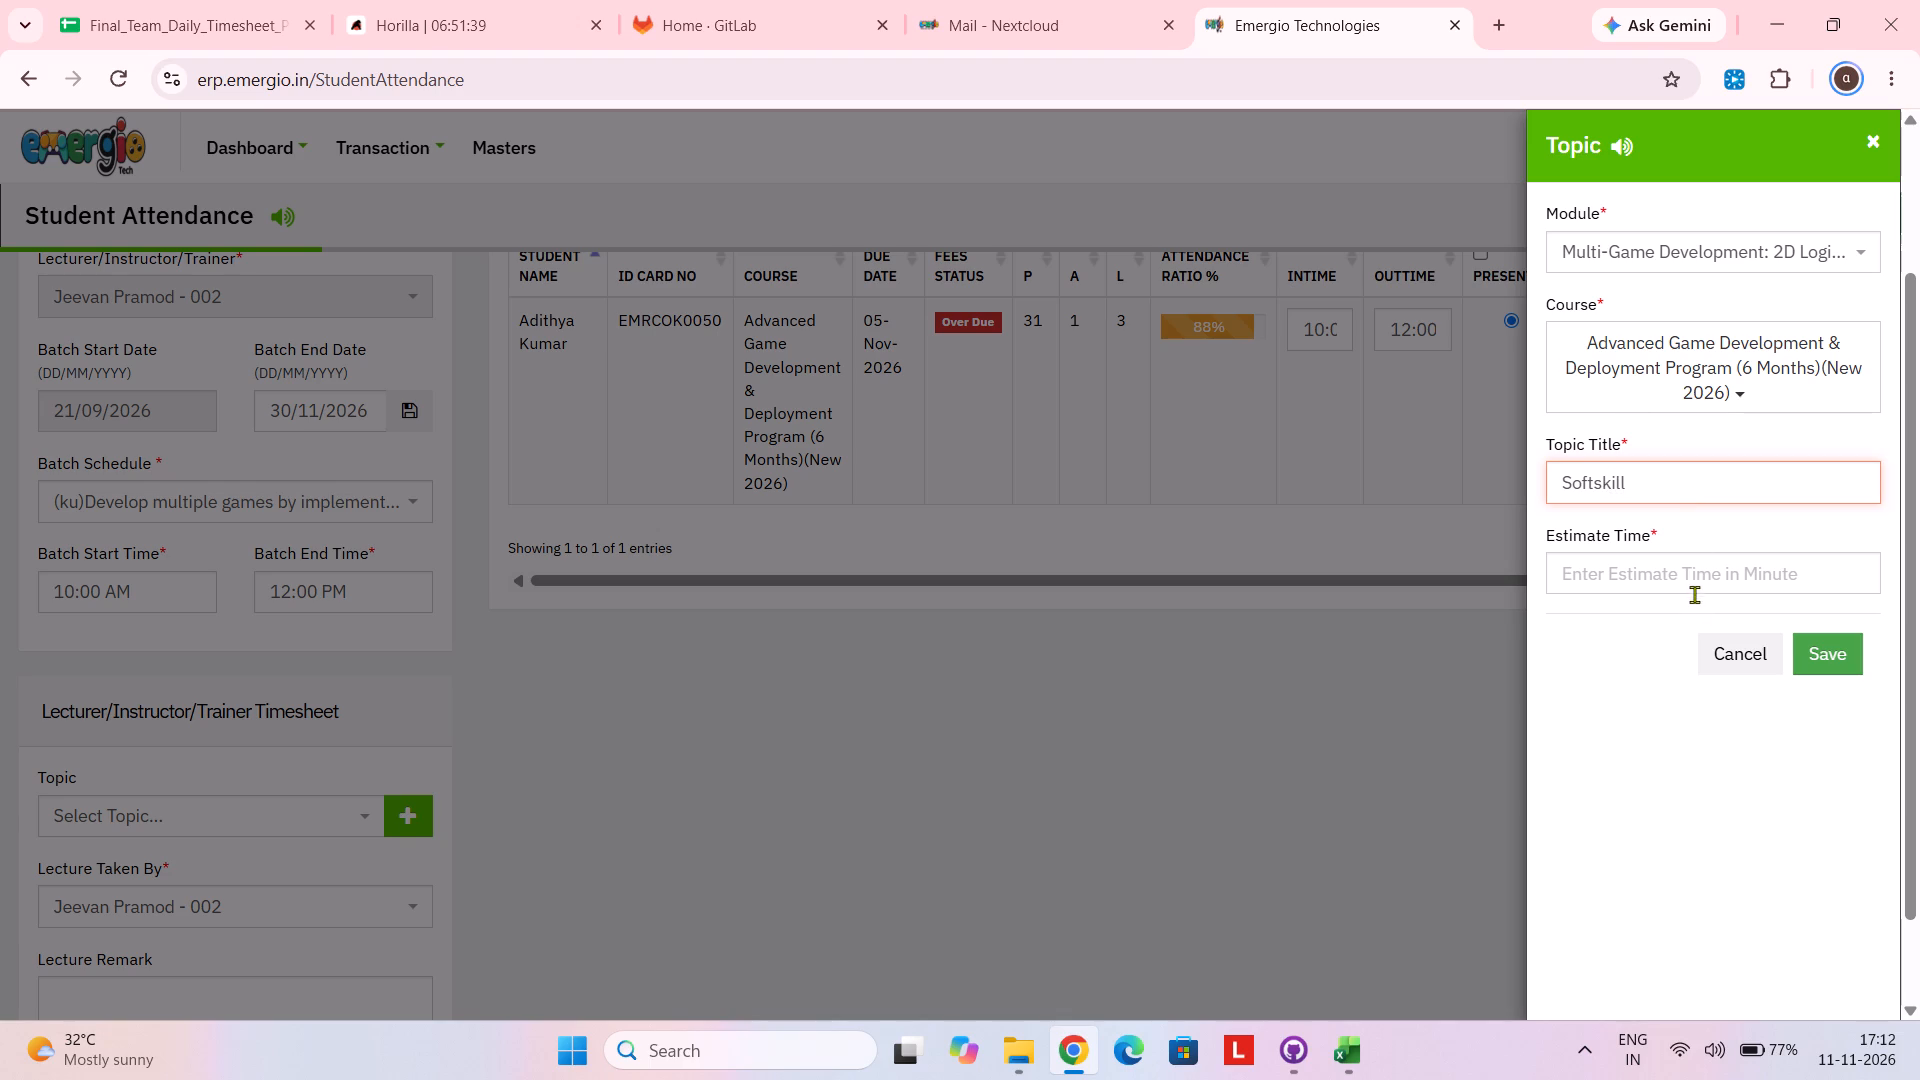
left_click(1693, 584)
left_click(1702, 645)
left_click(1690, 482)
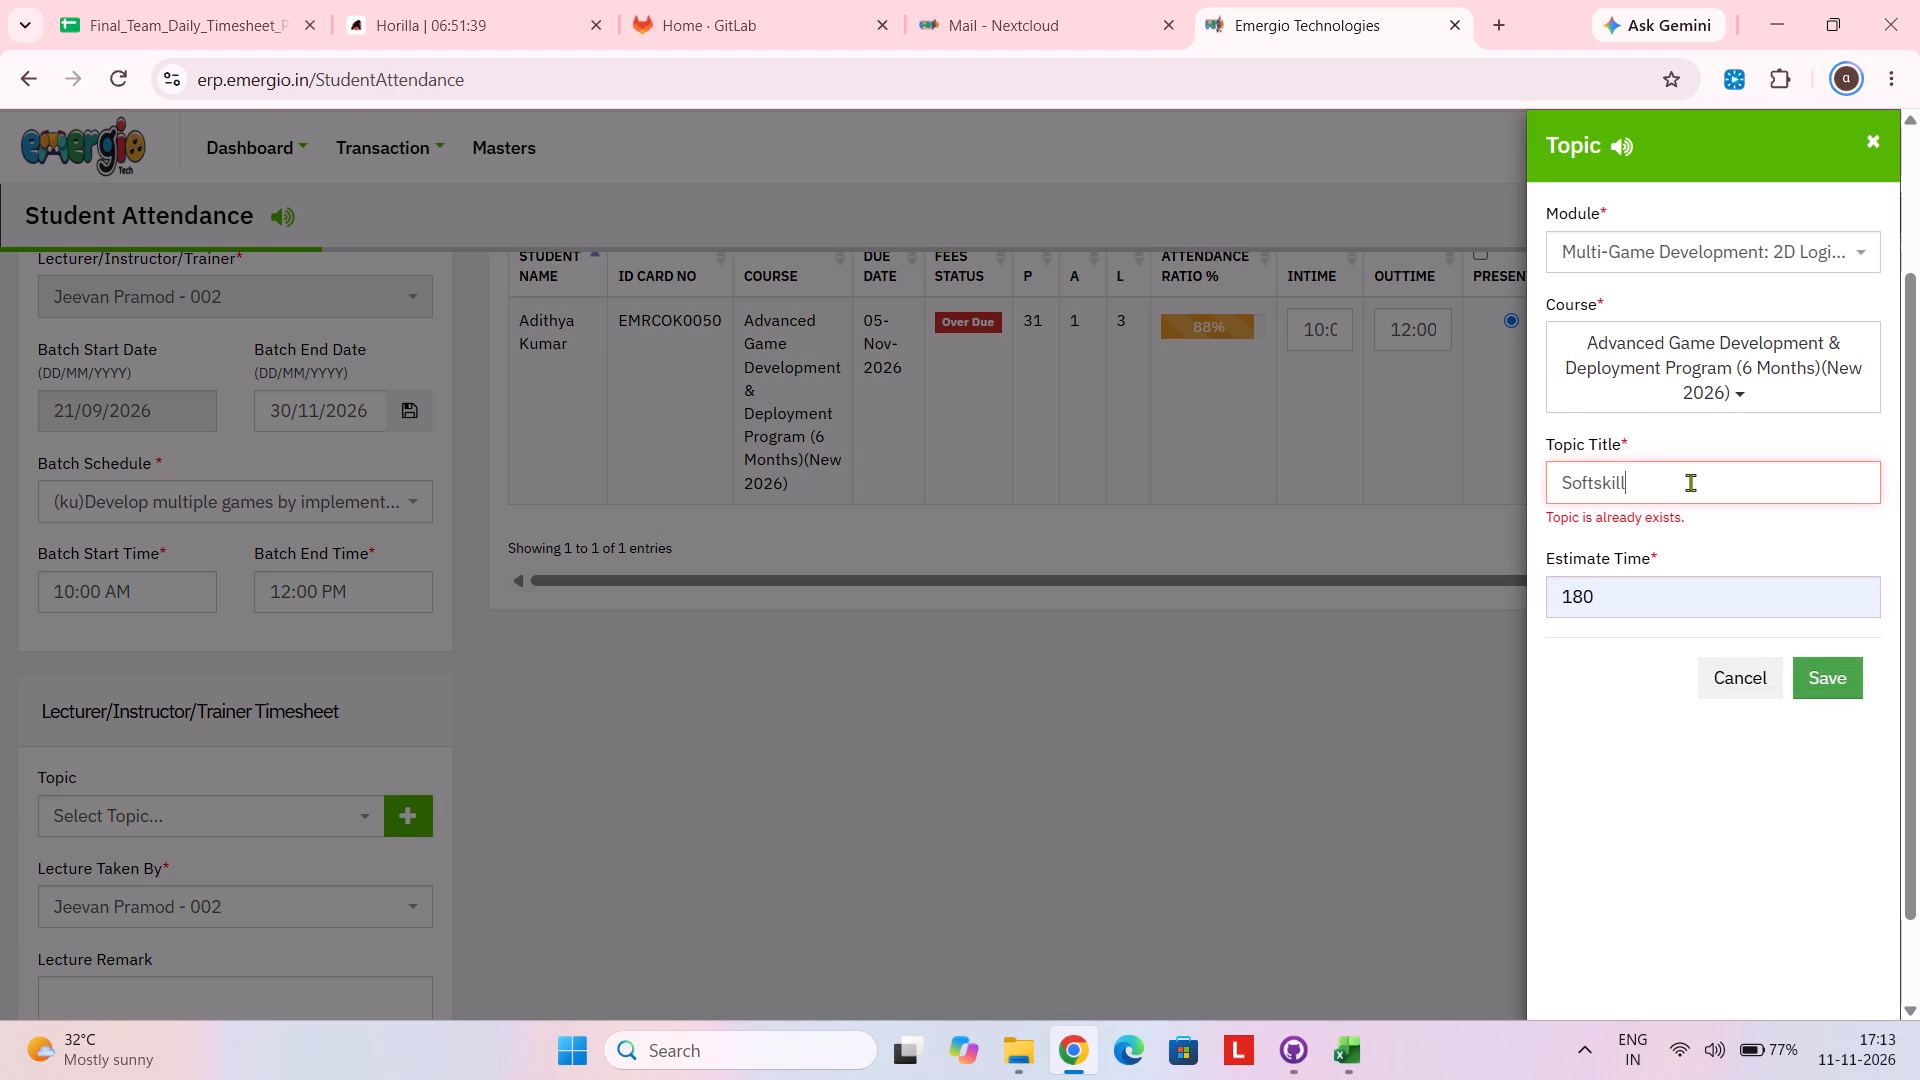
key("slash")
left_click(1614, 651)
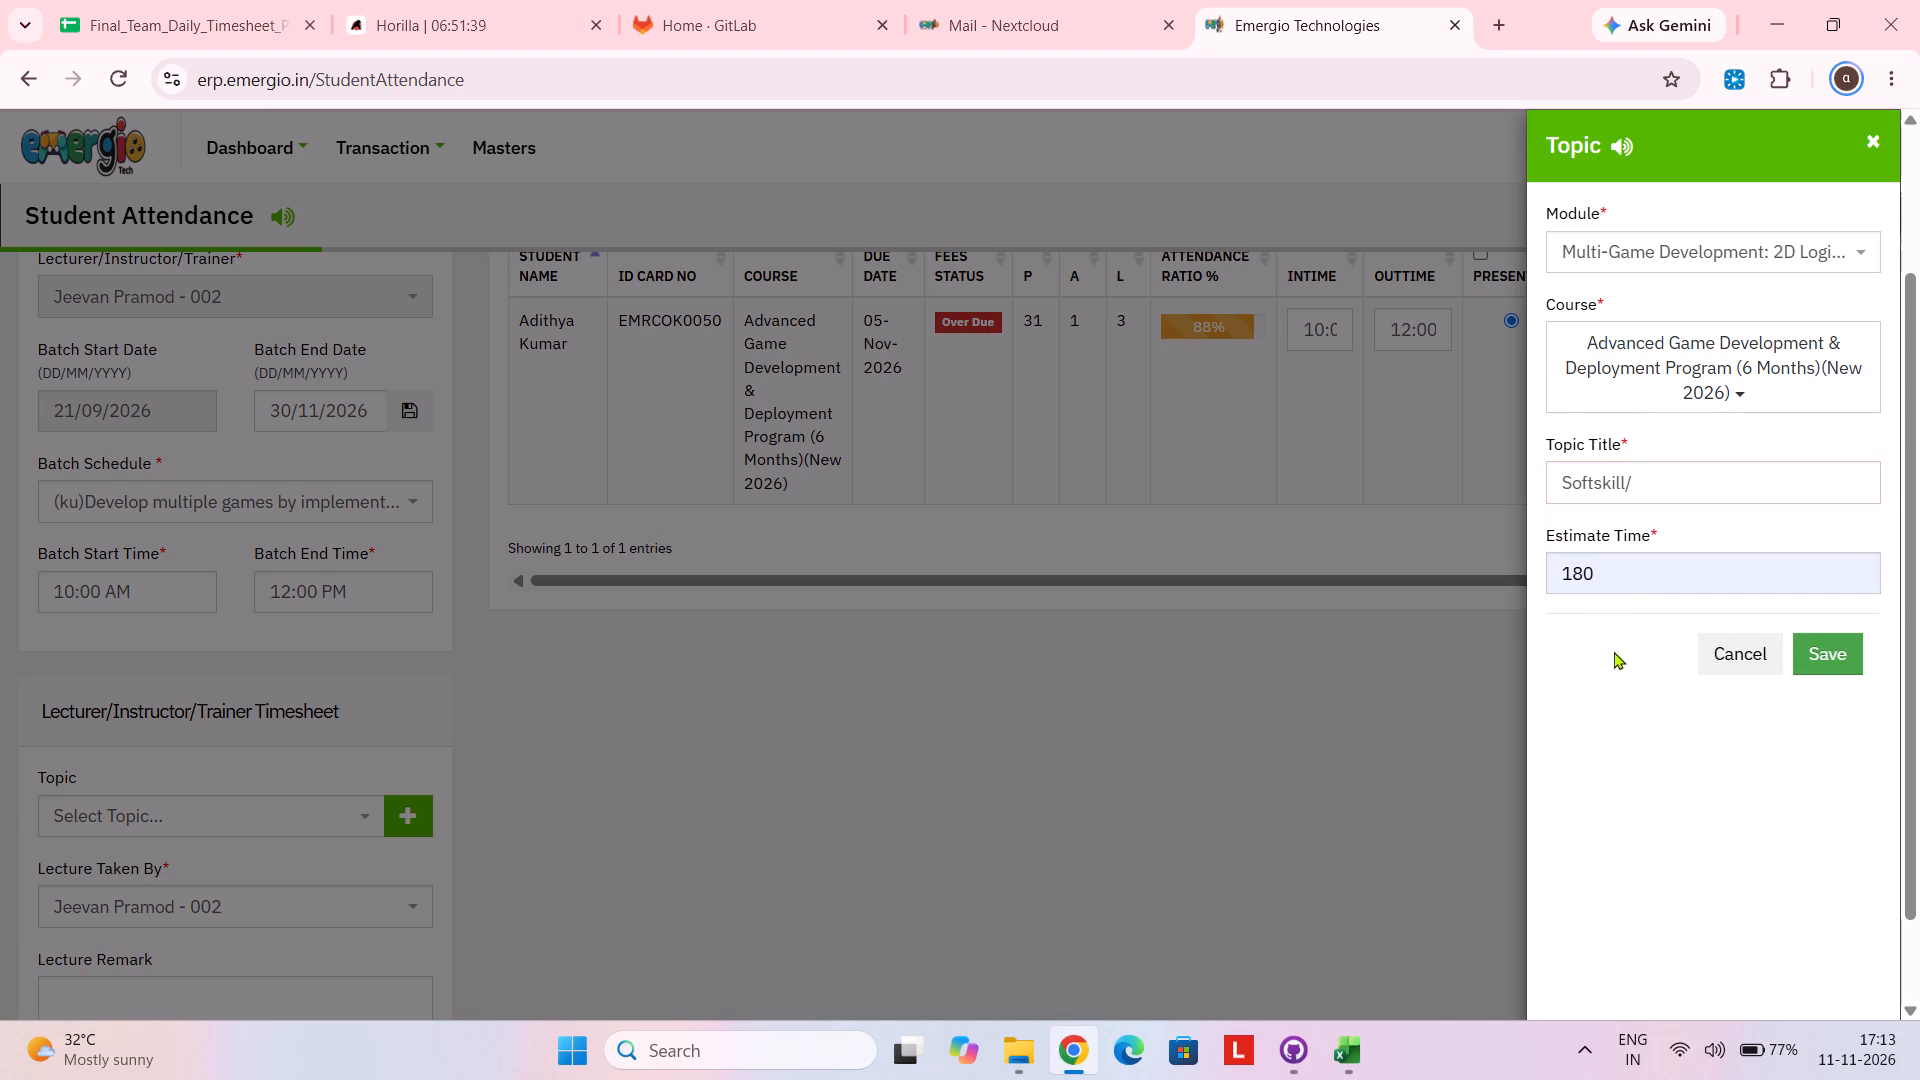
left_click(1813, 663)
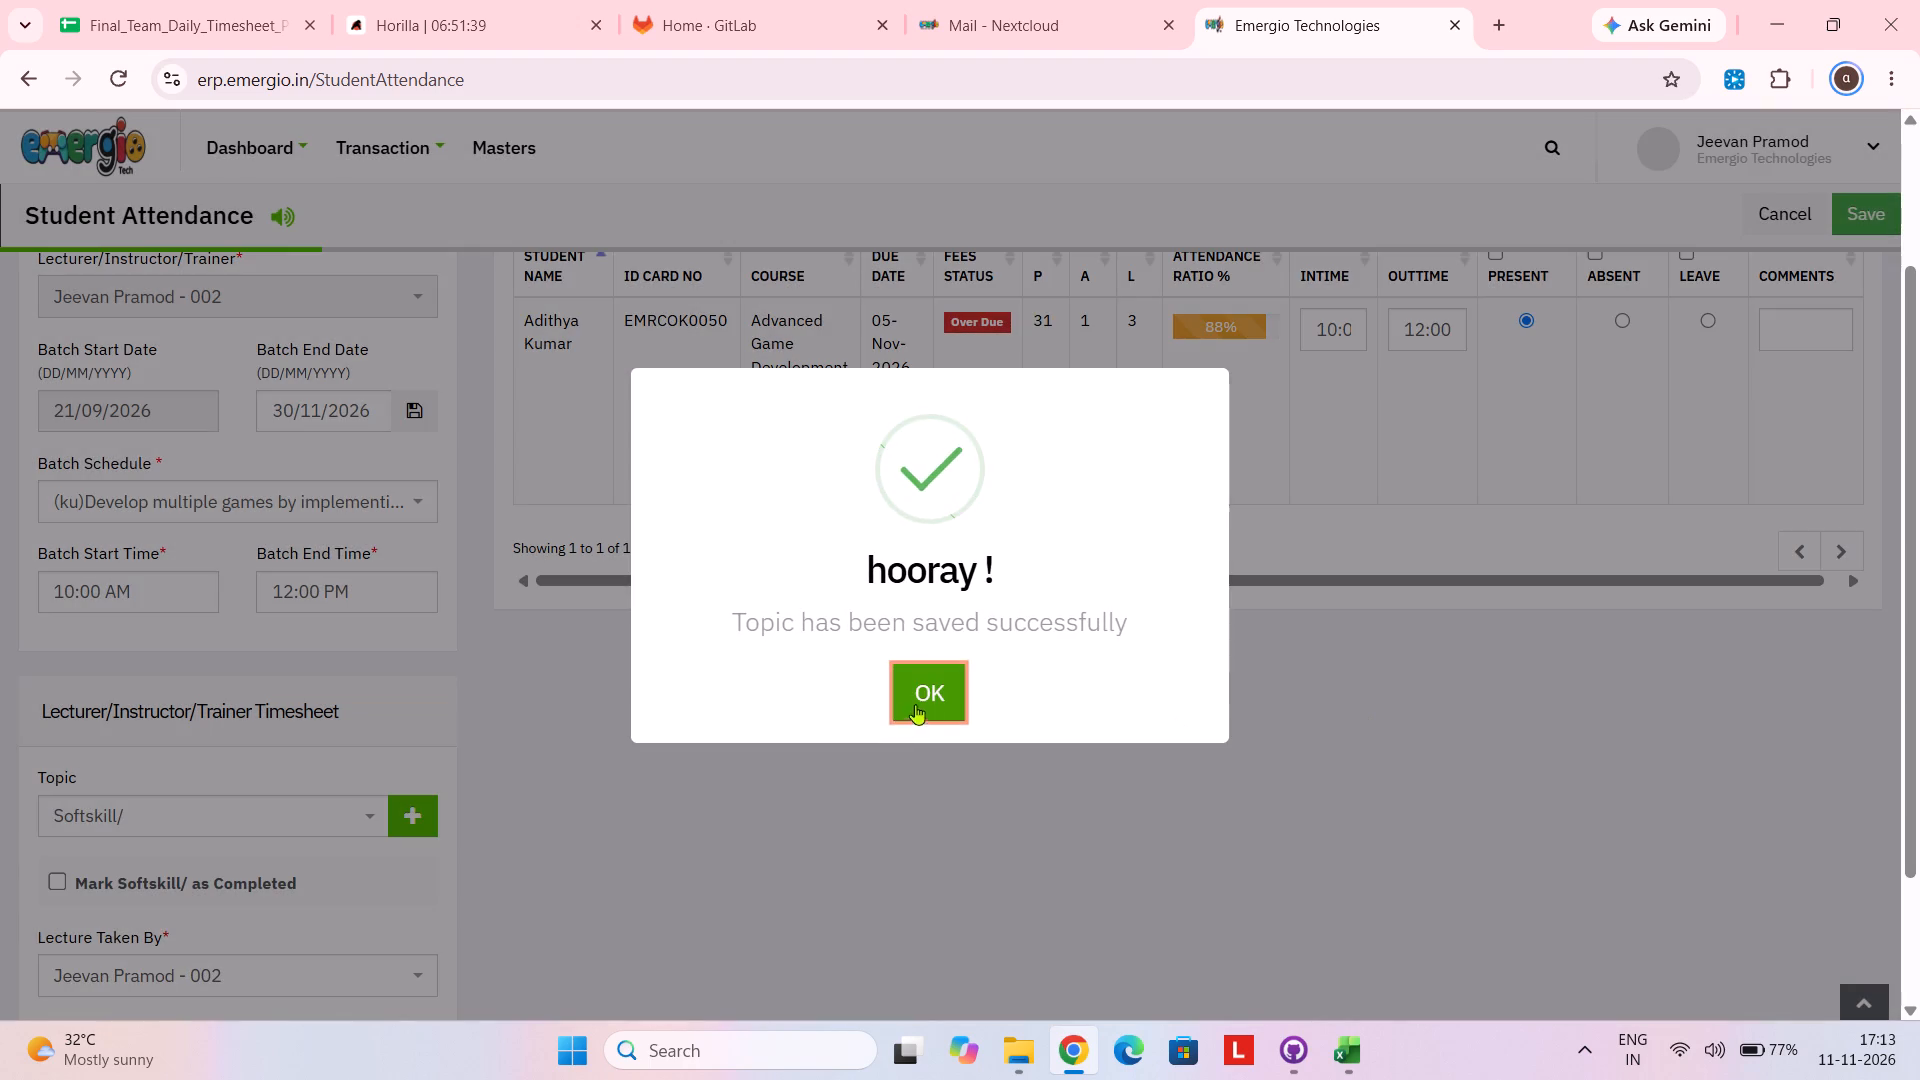
Mark the Softskill/ topic as completed and save the (ku) batch's 11/11/2026 attendance record with its student present.
left_click(922, 709)
left_click(60, 884)
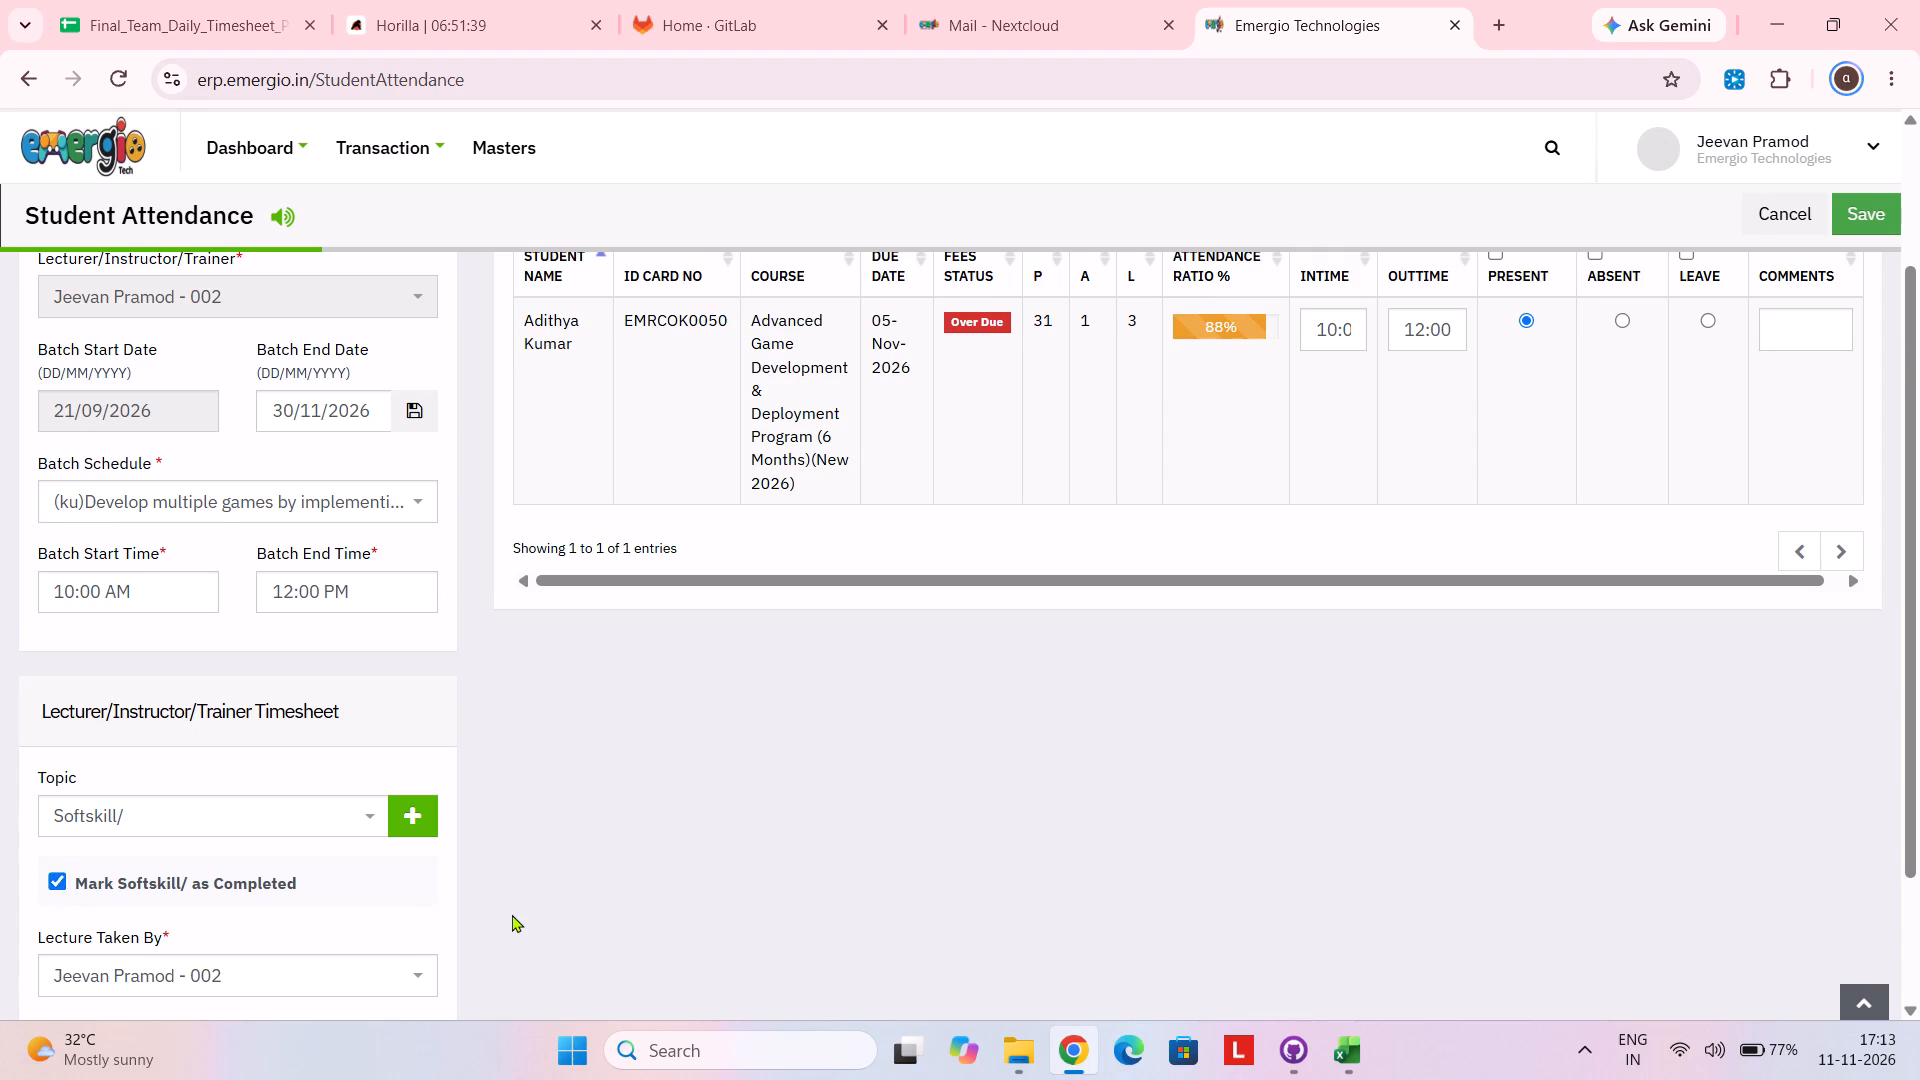
scroll(512, 914, "down", 1)
left_click(1859, 210)
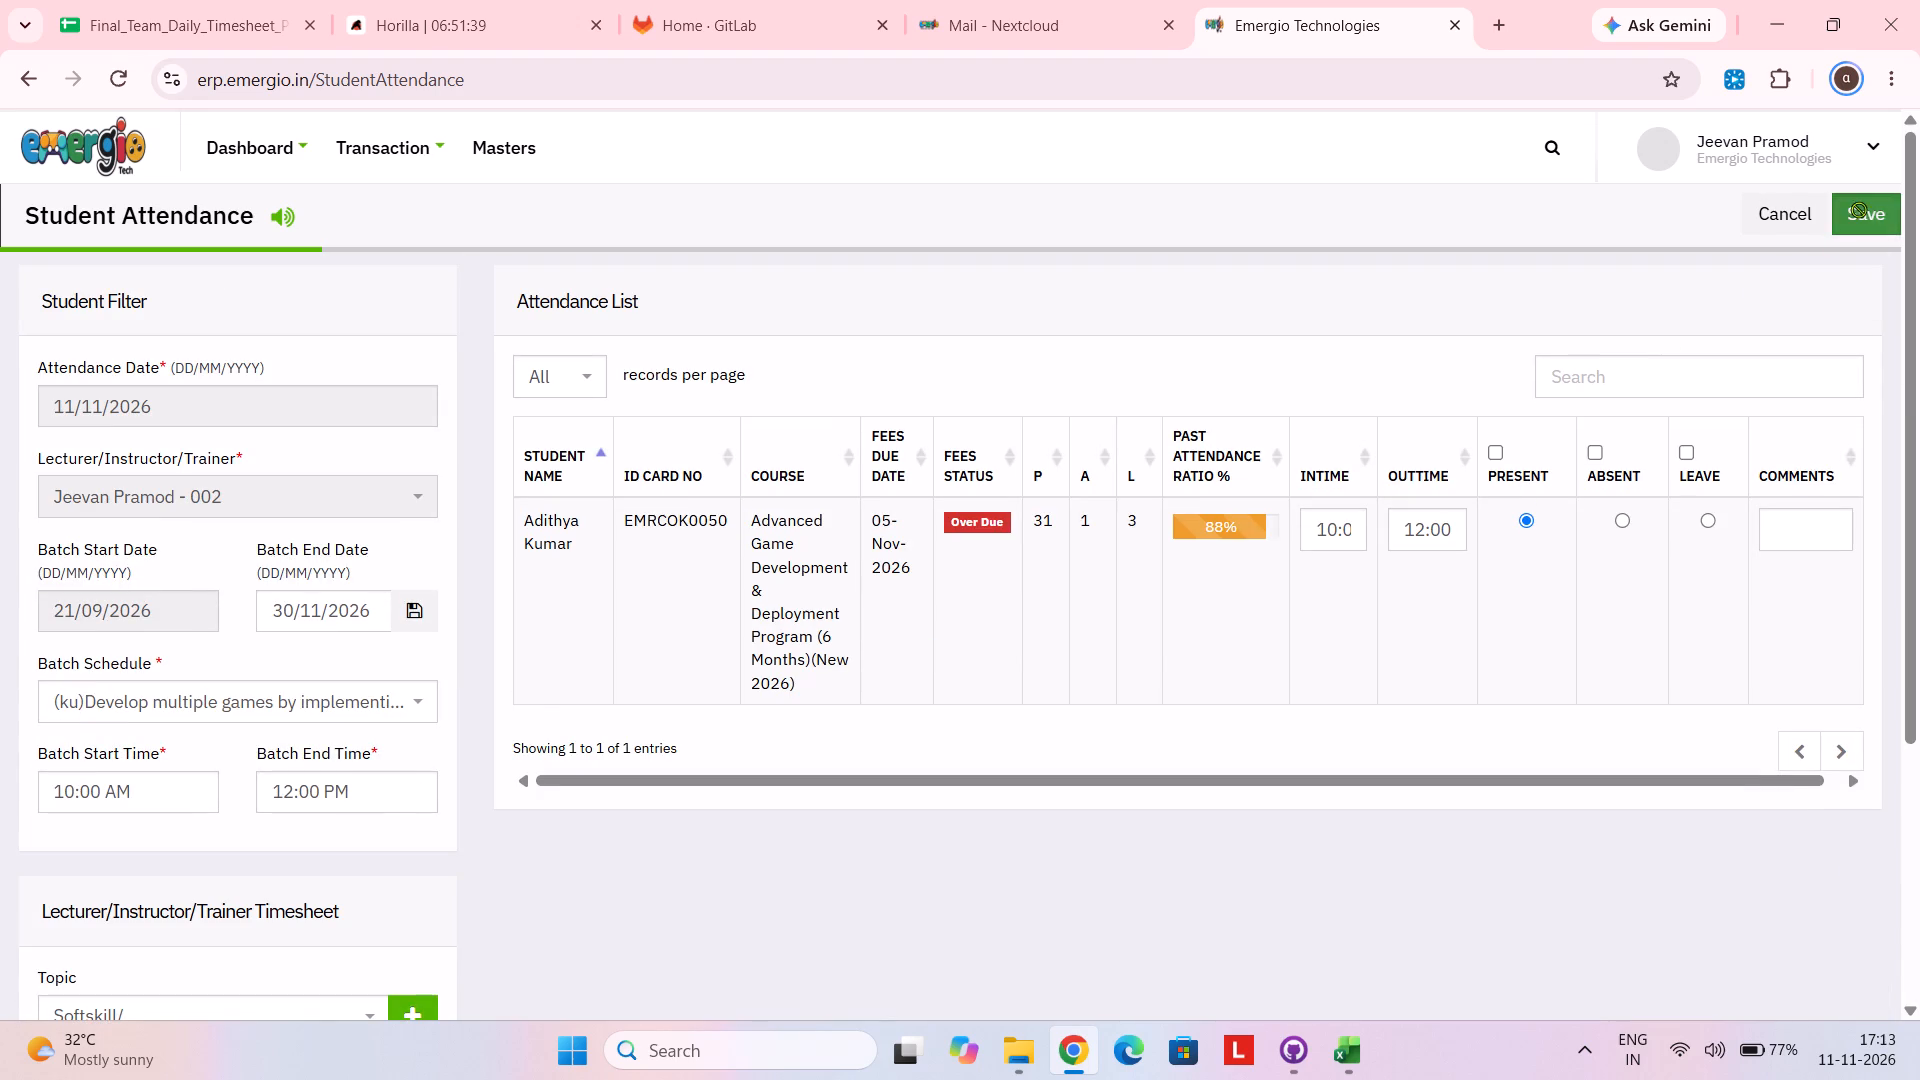
left_click(923, 705)
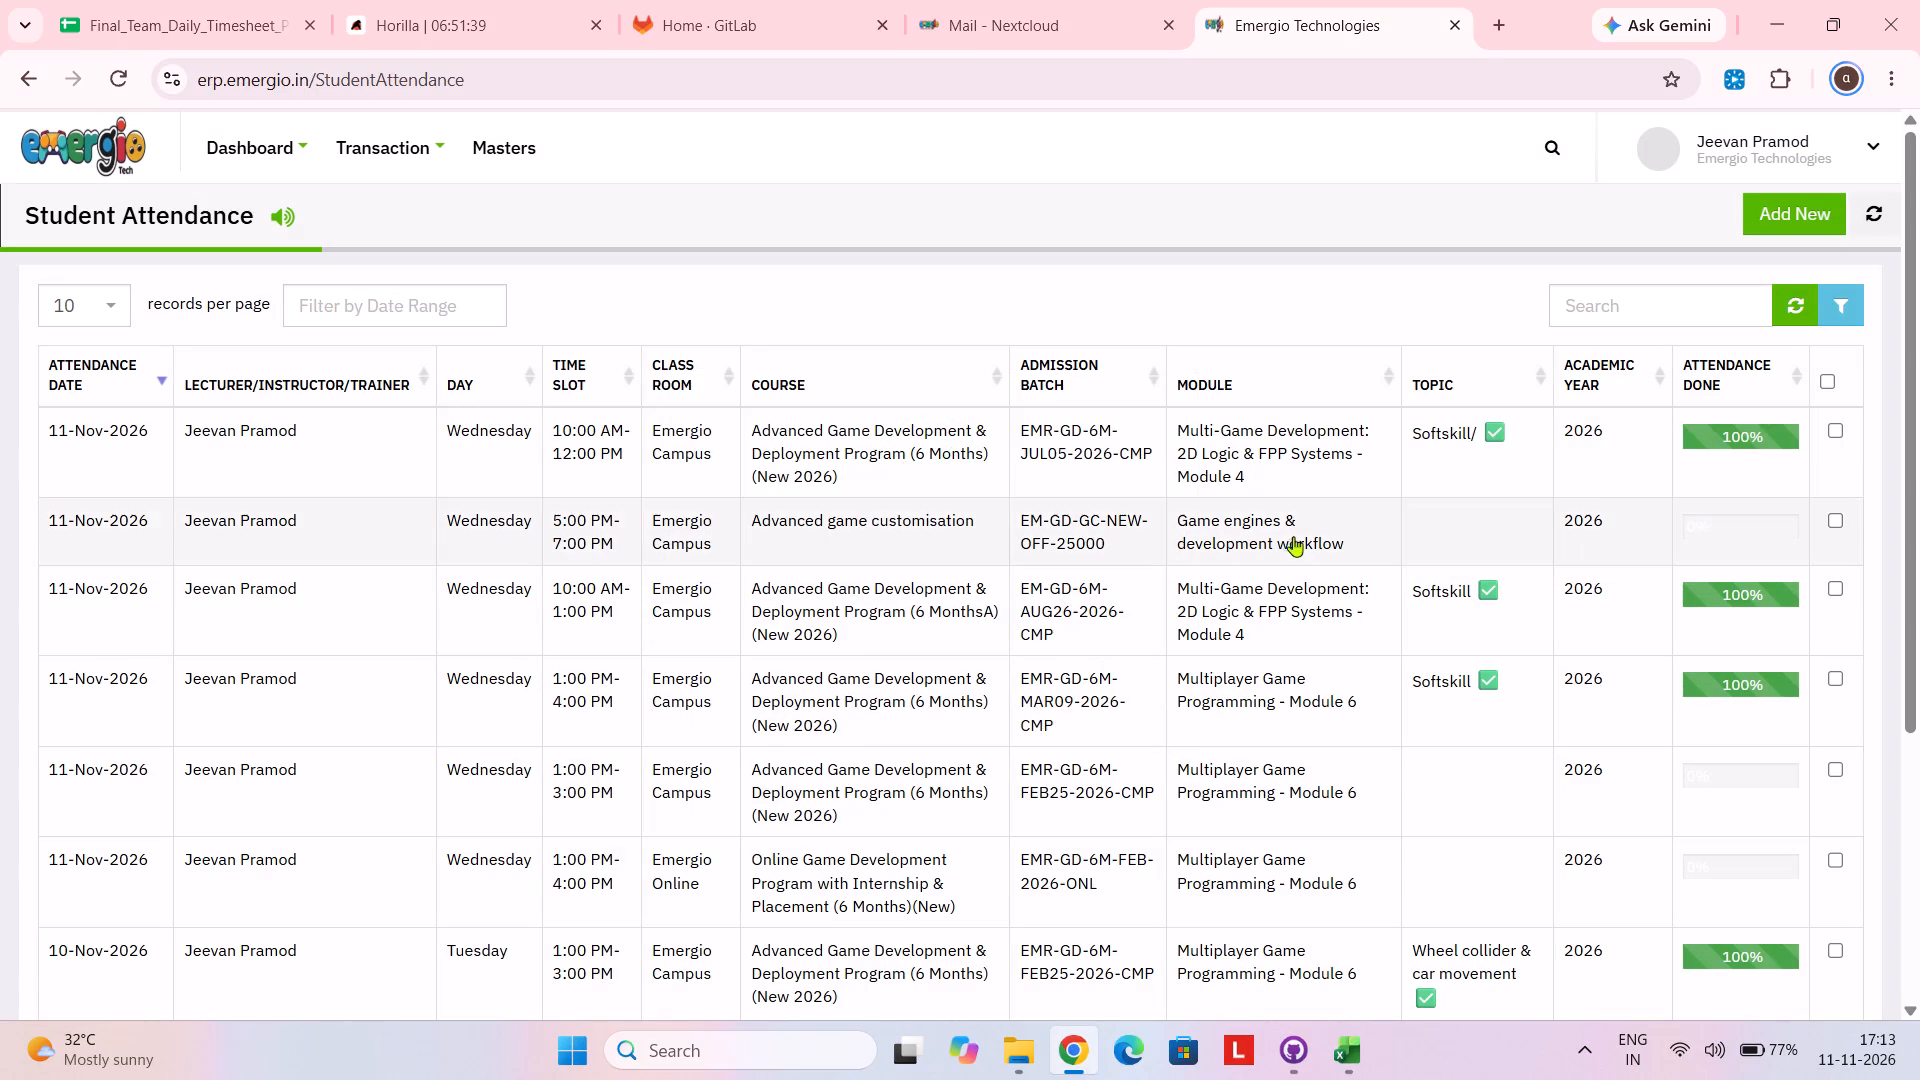
Start an 11/11/2026 attendance record for the 10:00 AM-12:00 PM "Create a vehicle simulator" batch.
left_click(1774, 227)
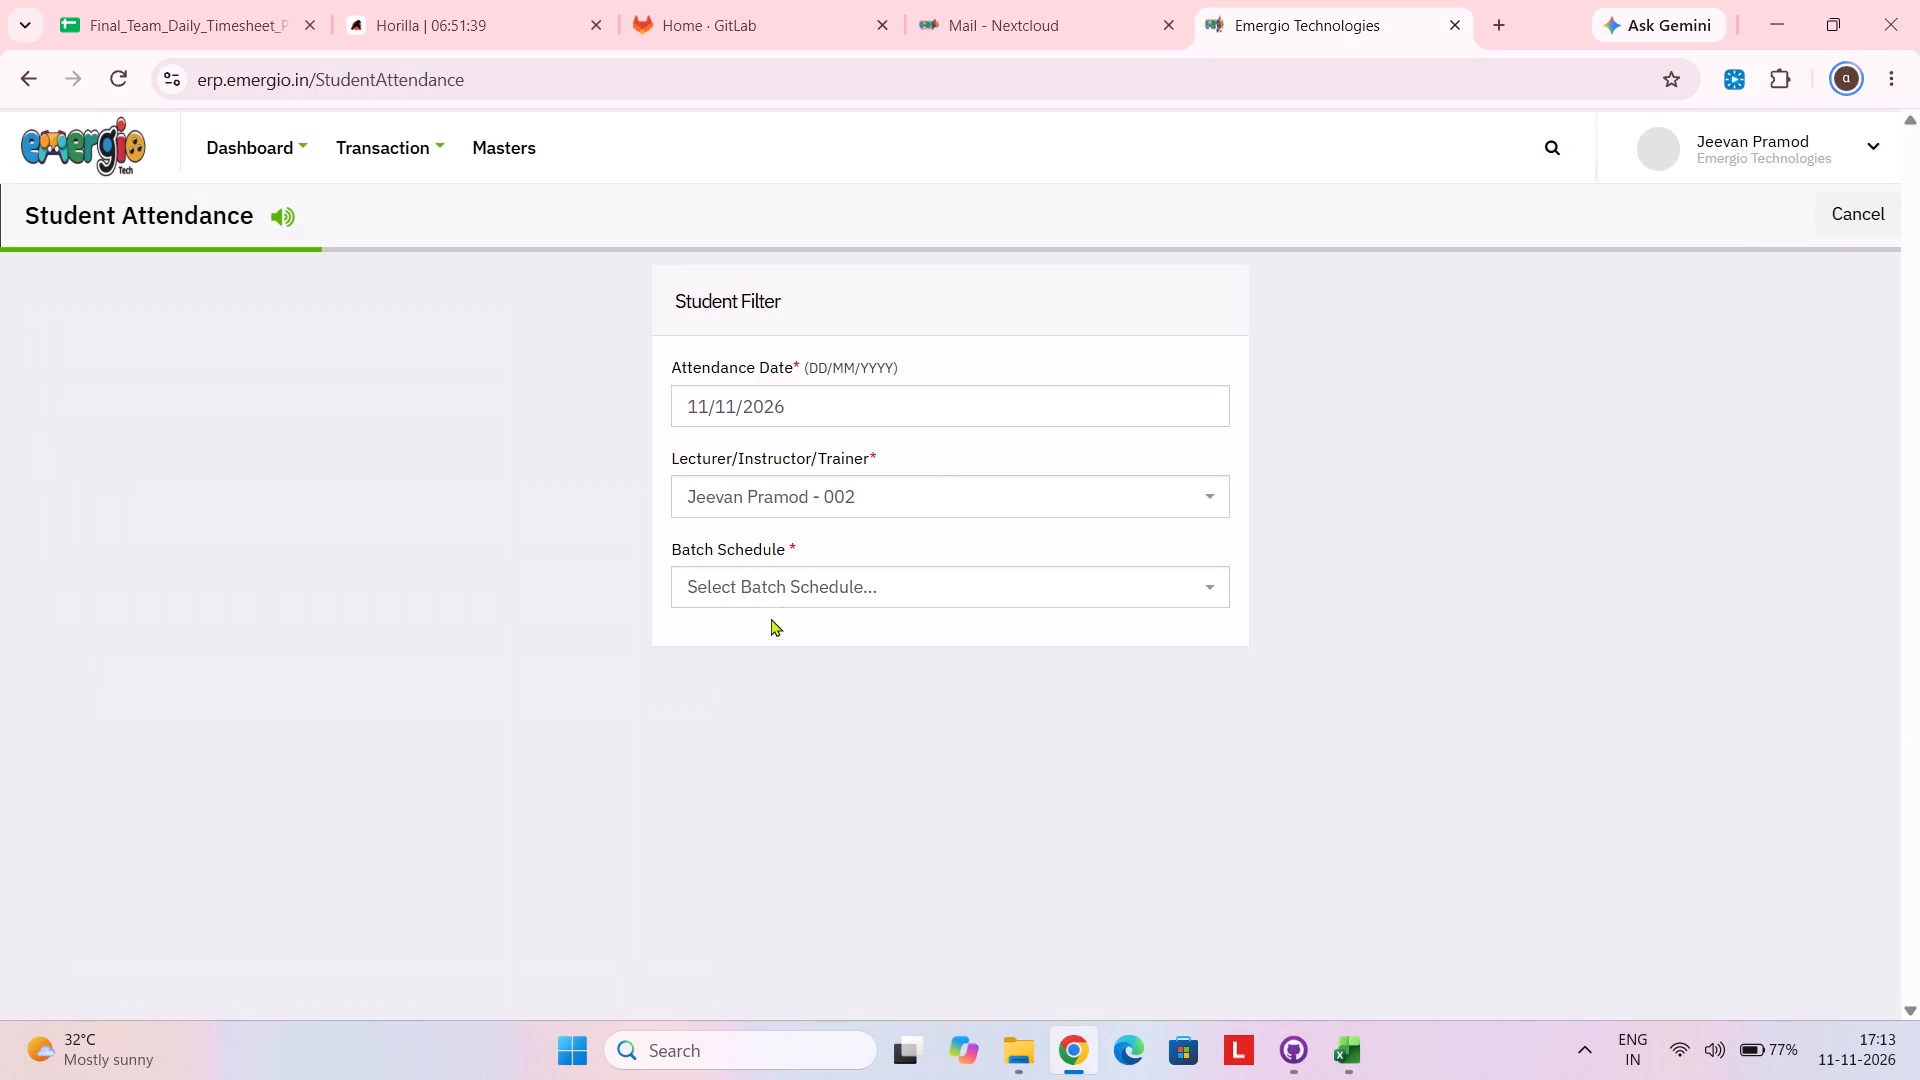
left_click(799, 586)
left_click(870, 725)
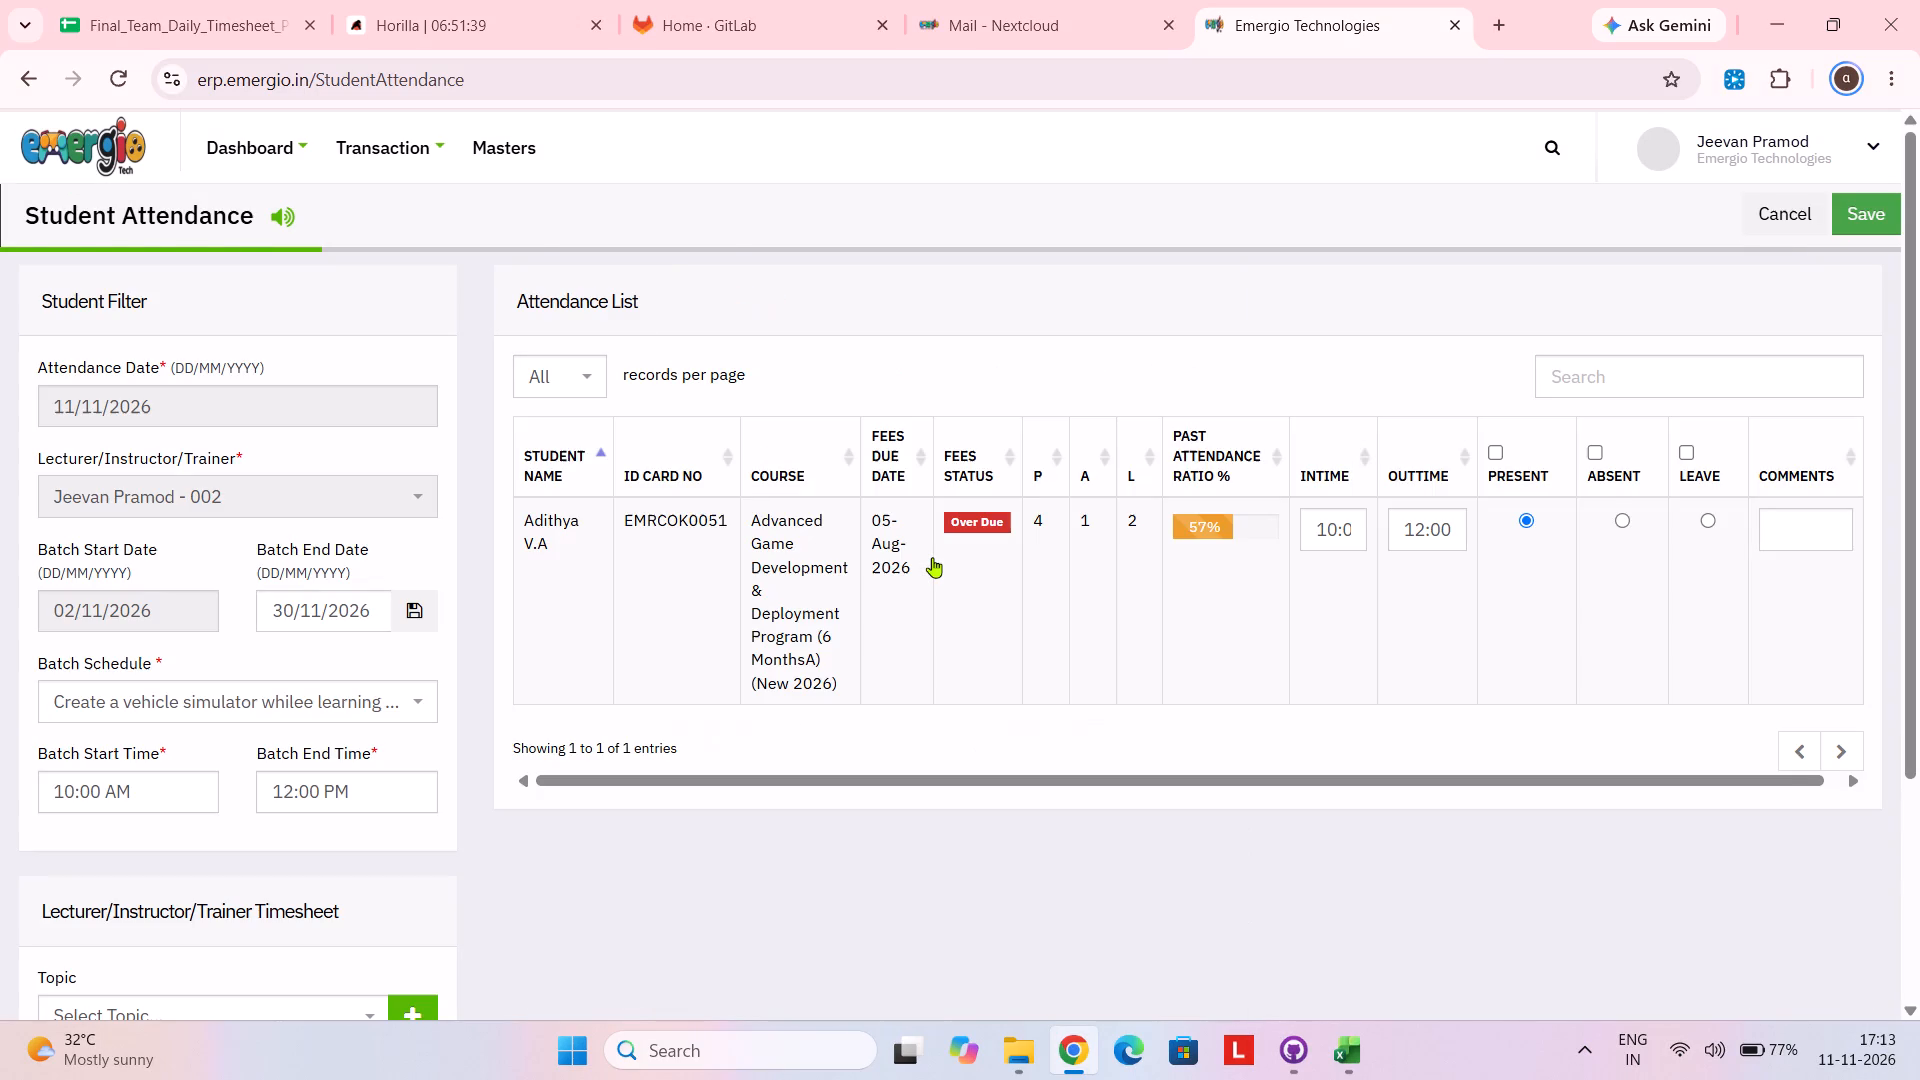
Create a 180-minute Softskill topic for module Vehicle Simulation & Performance Optimisation in Unity - Module 5, course Advanced Game Development & Deployment Program (6 MonthsA)(New 2026).
scroll(932, 557, "down", 1)
left_click(438, 887)
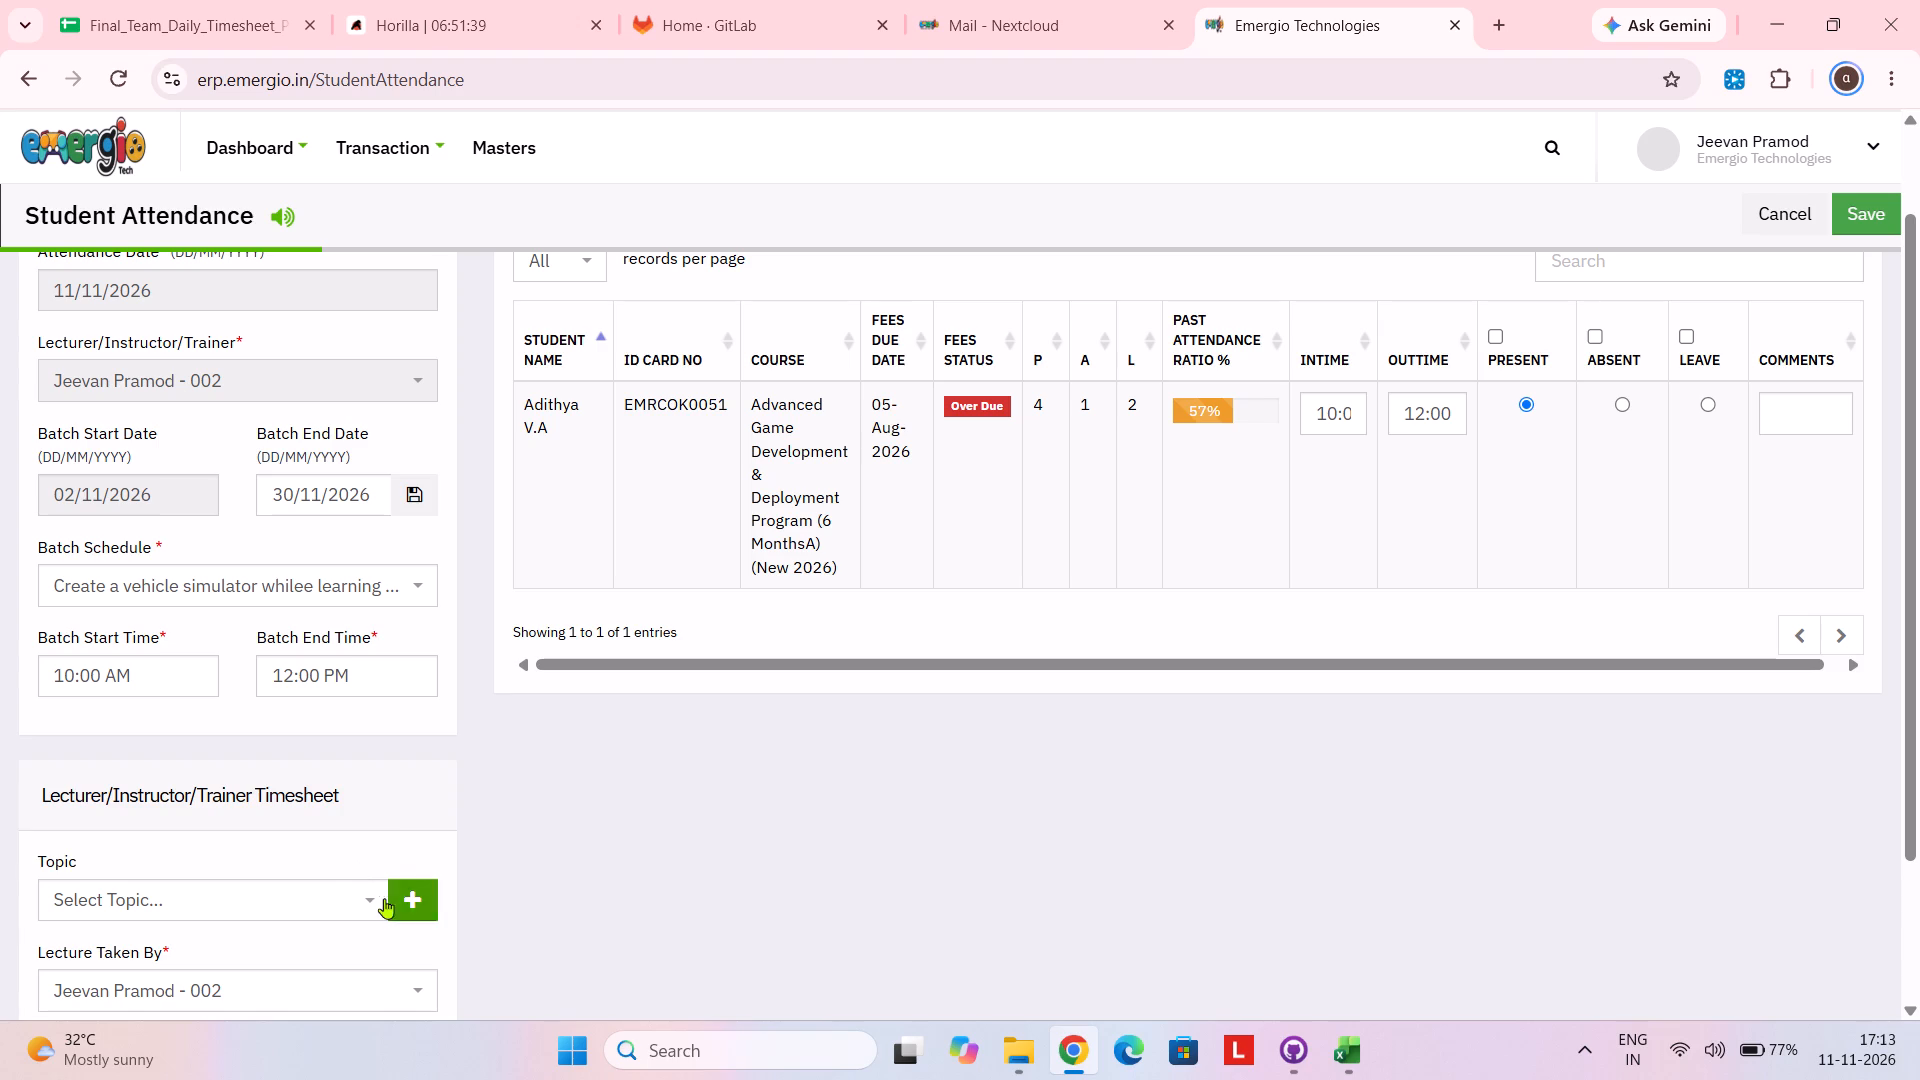
left_click(371, 903)
left_click(416, 907)
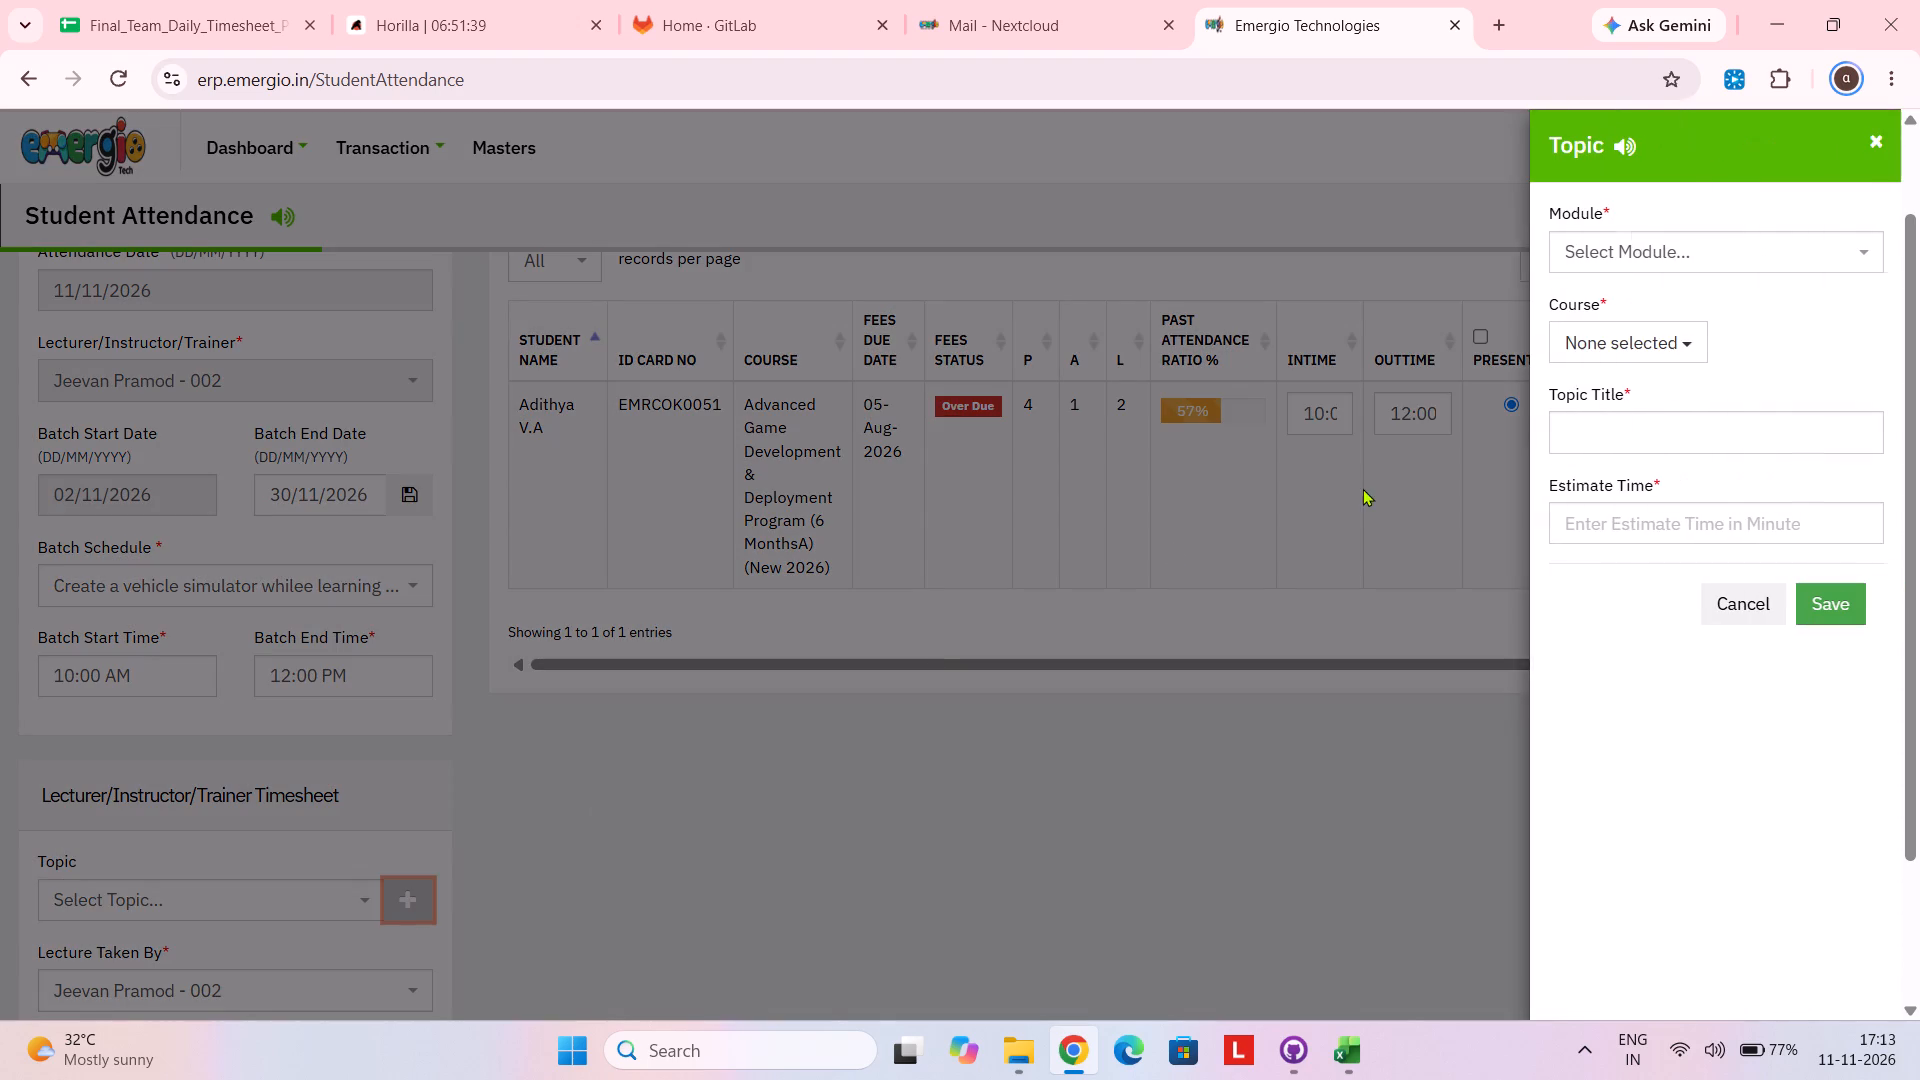
left_click(1749, 245)
left_click(1712, 382)
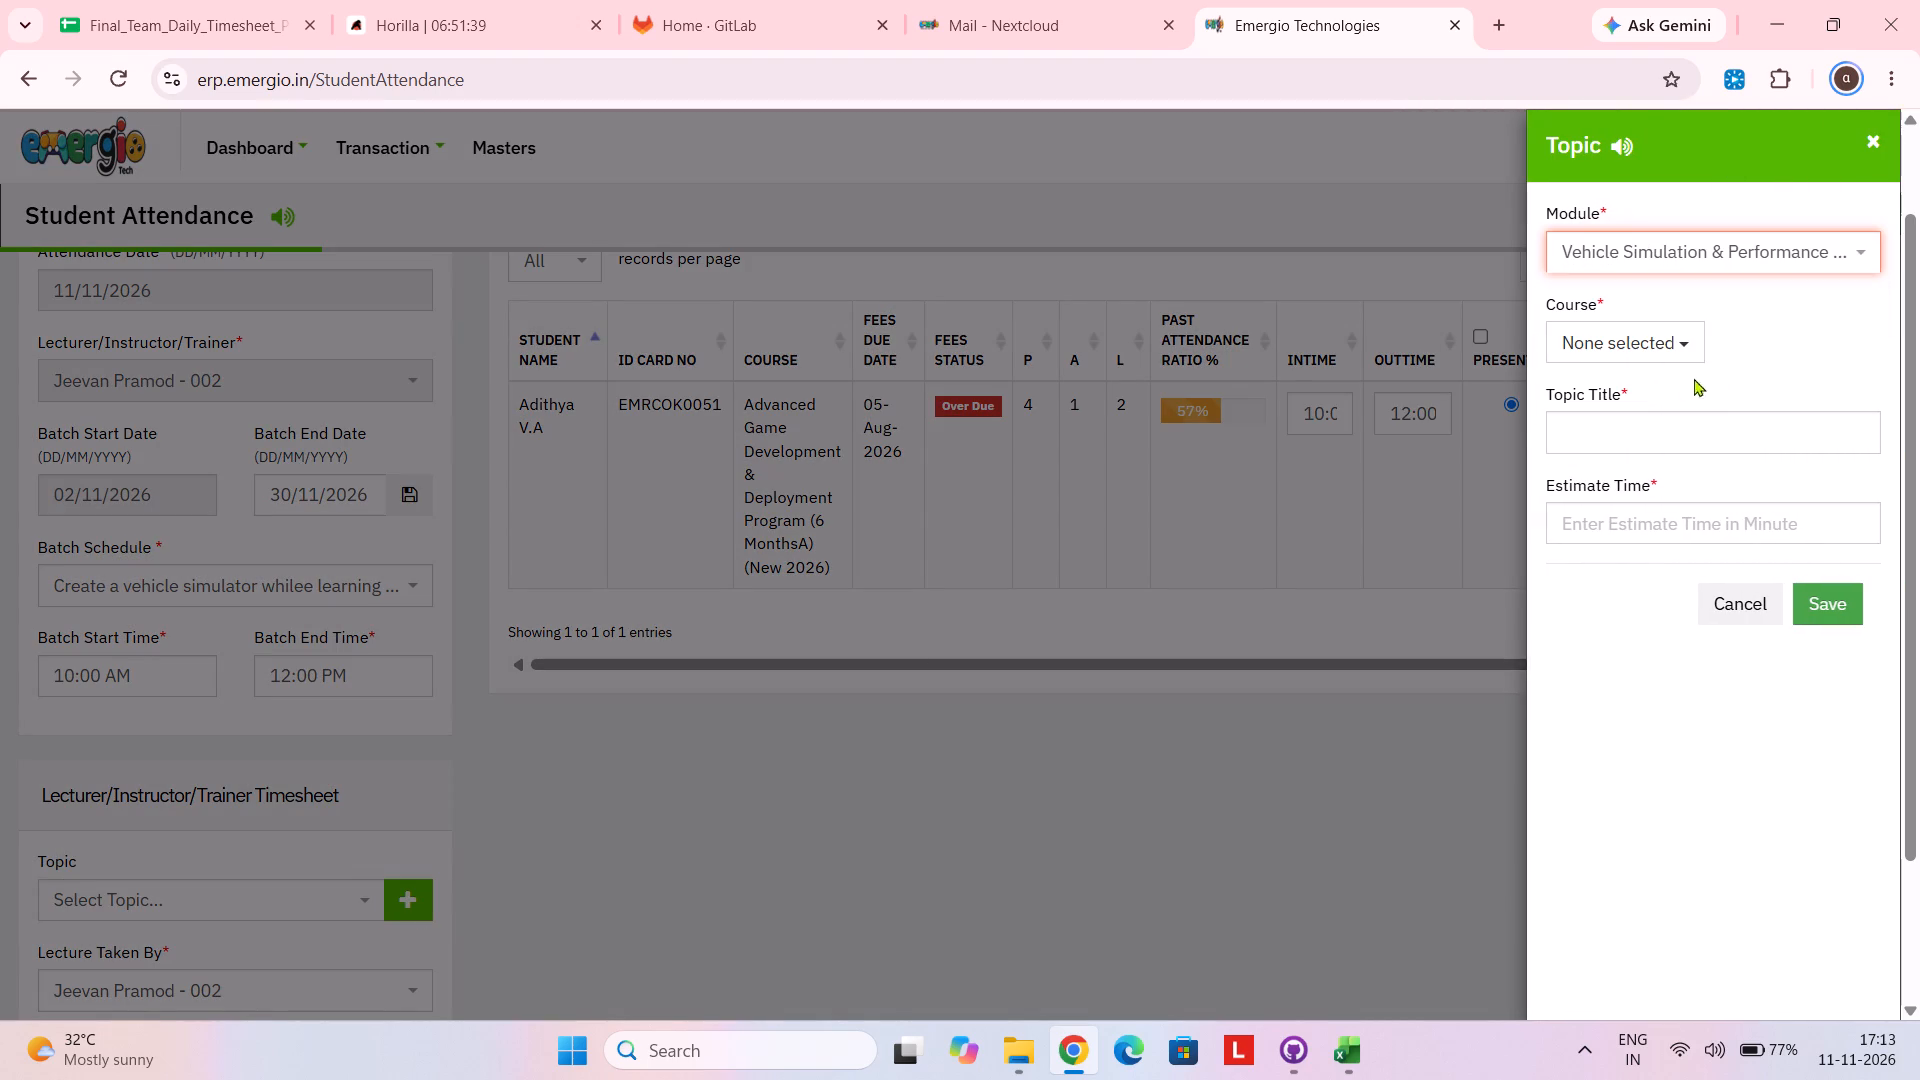
left_click(1666, 351)
left_click(1580, 474)
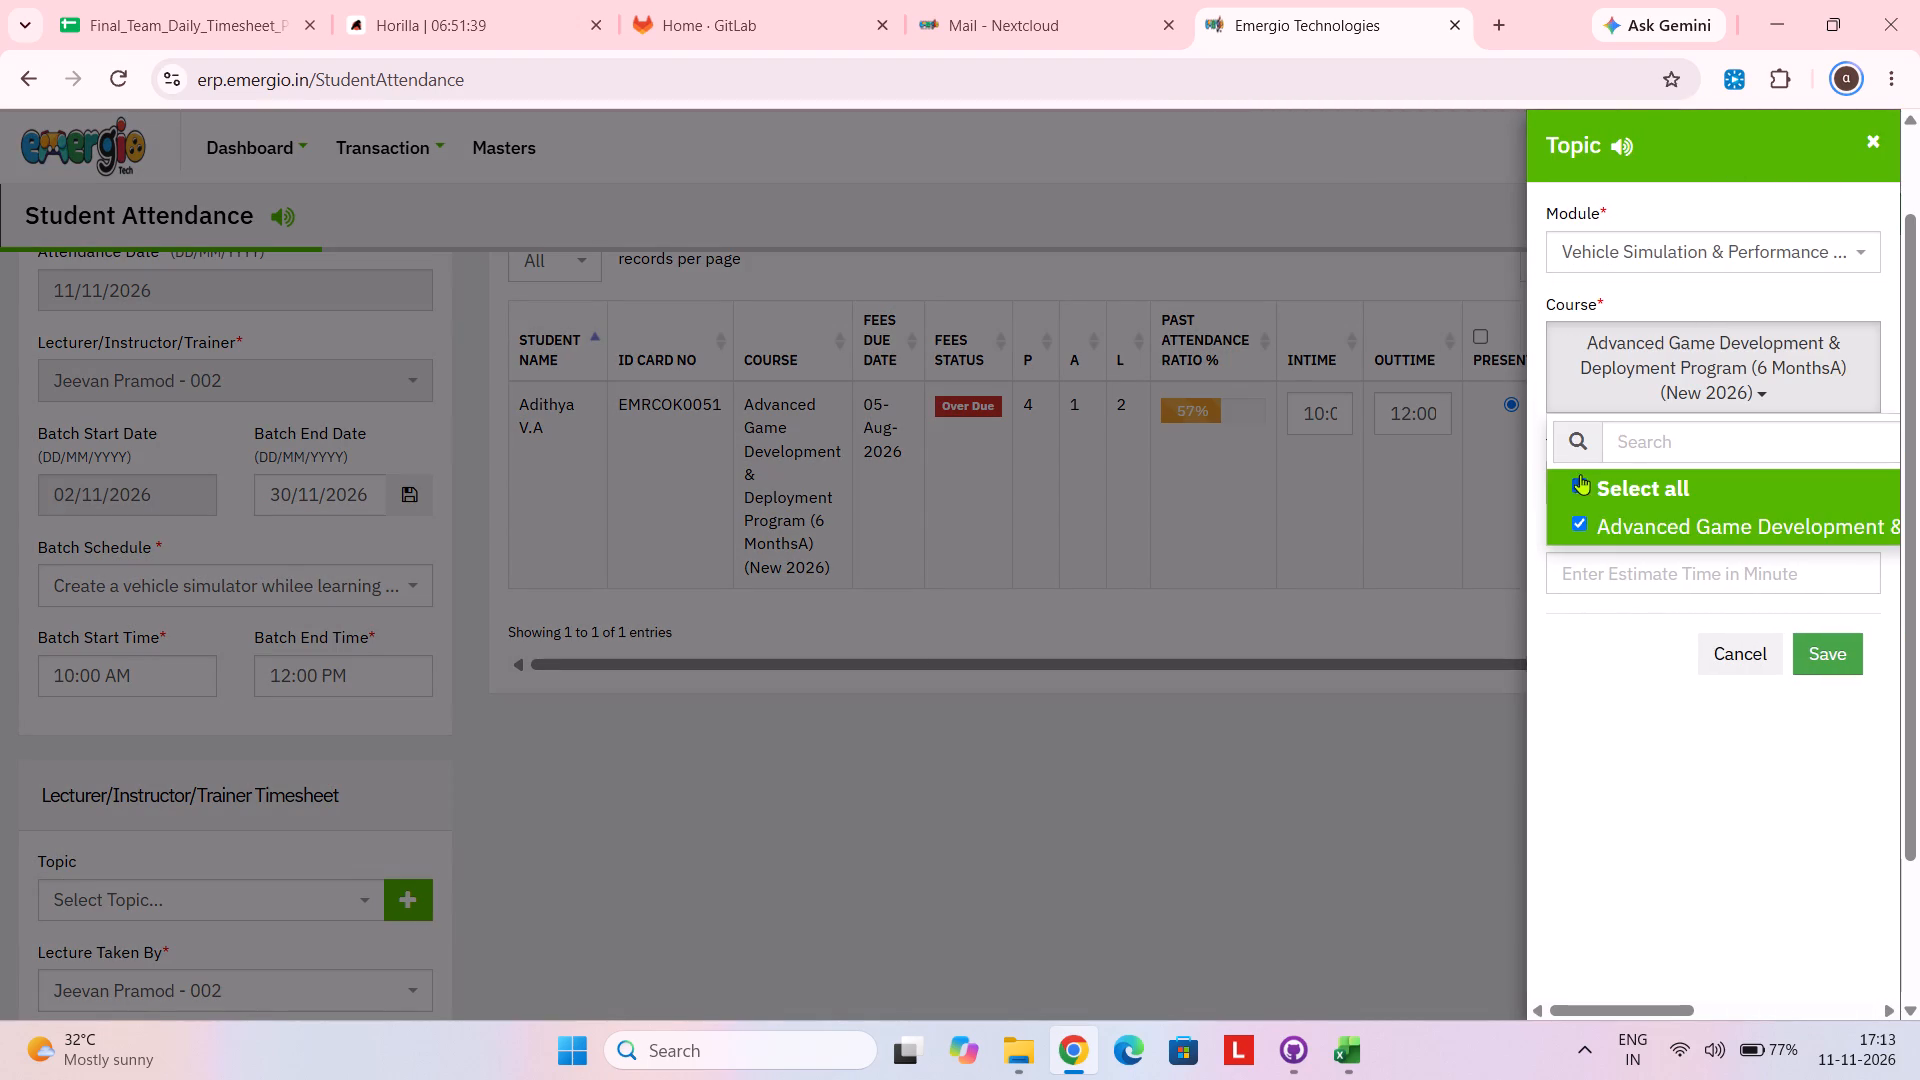
left_click(1609, 614)
left_click(1639, 483)
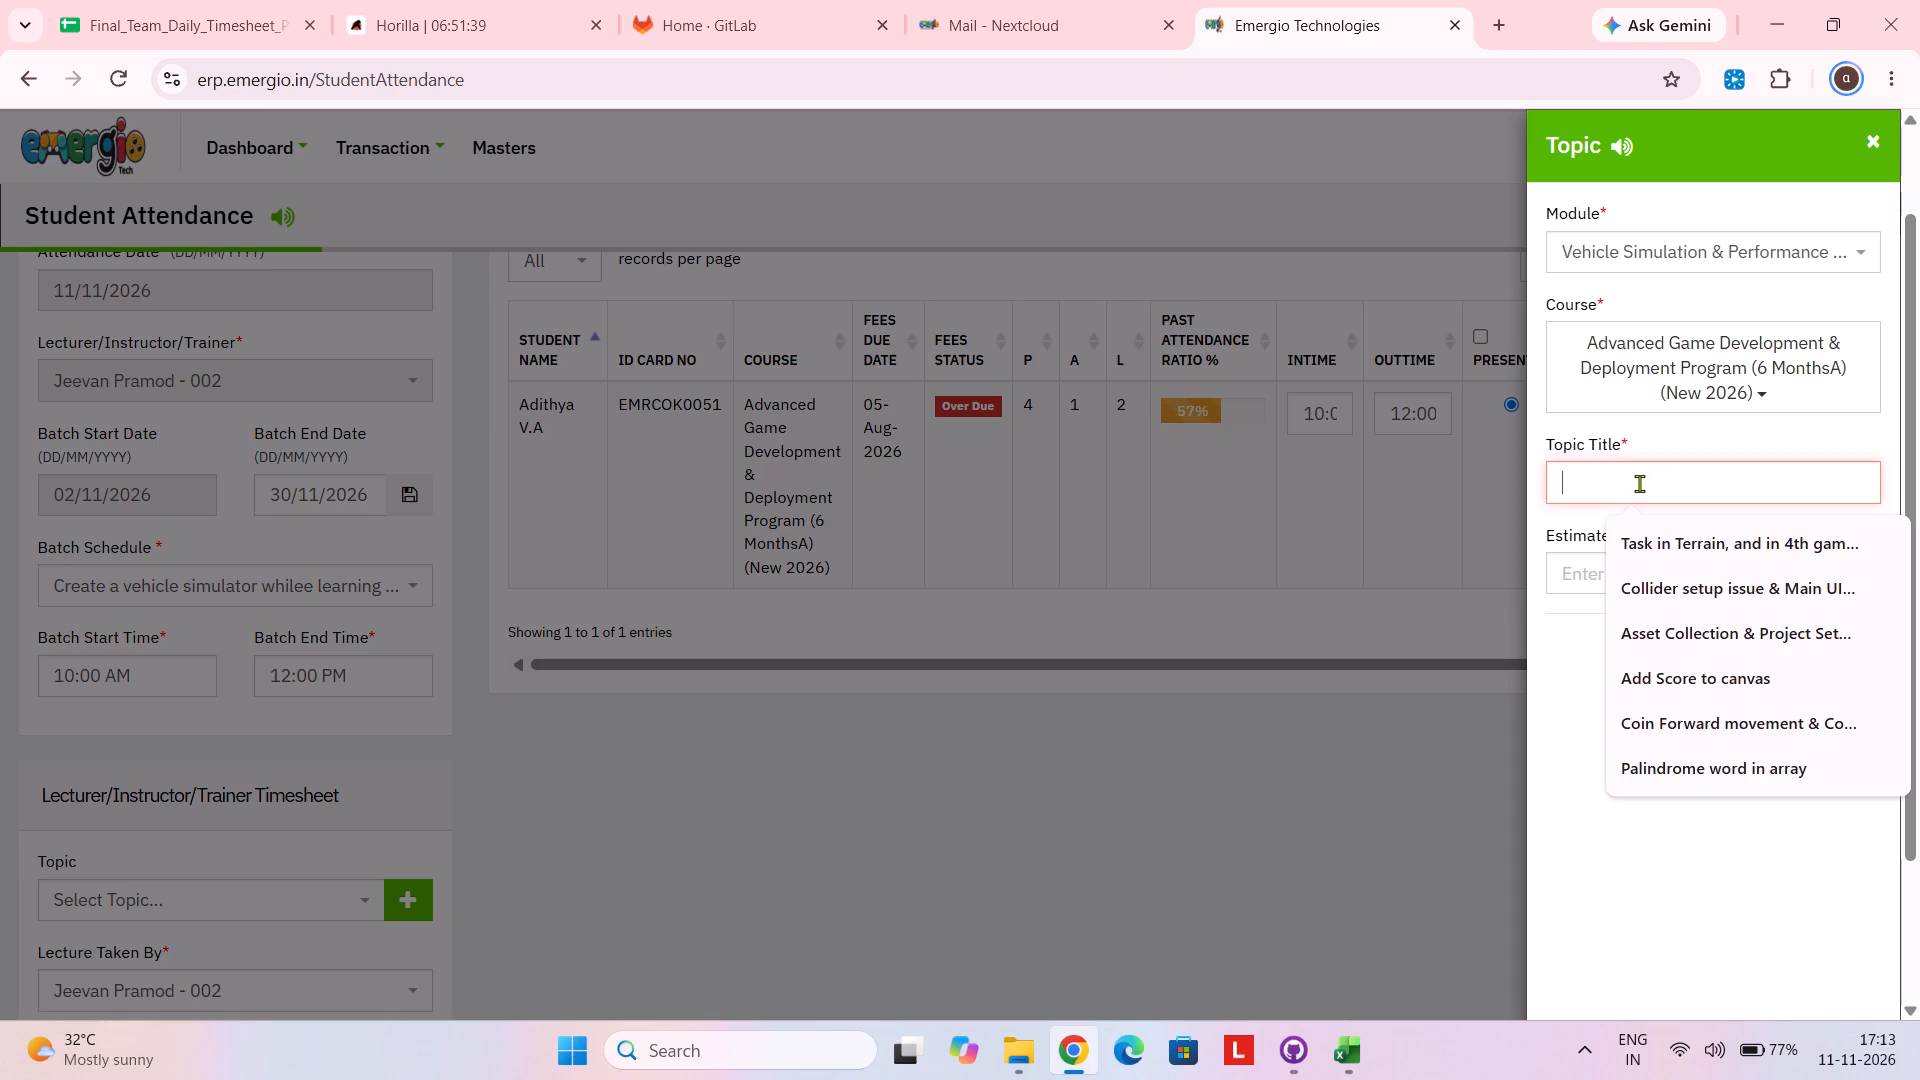
type("oftskill")
left_click(1607, 579)
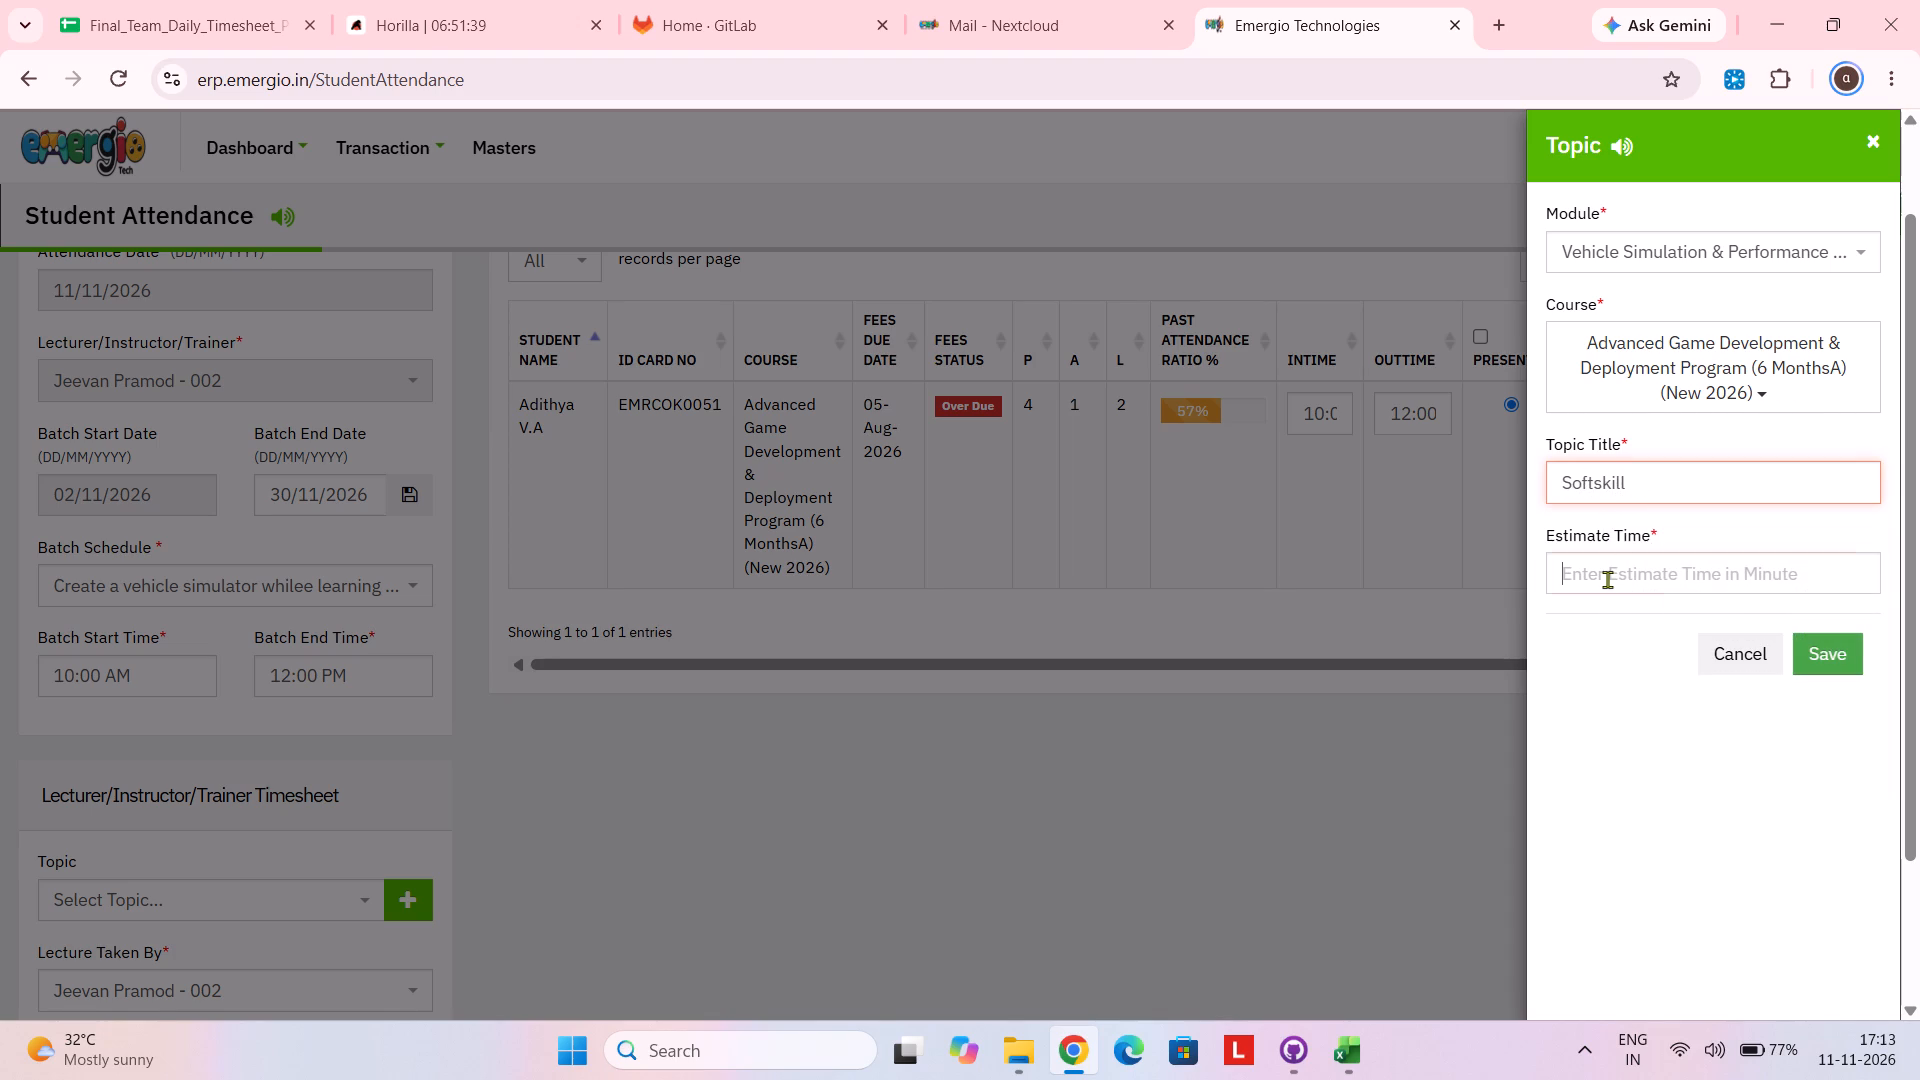
left_click(1739, 645)
left_click(1797, 658)
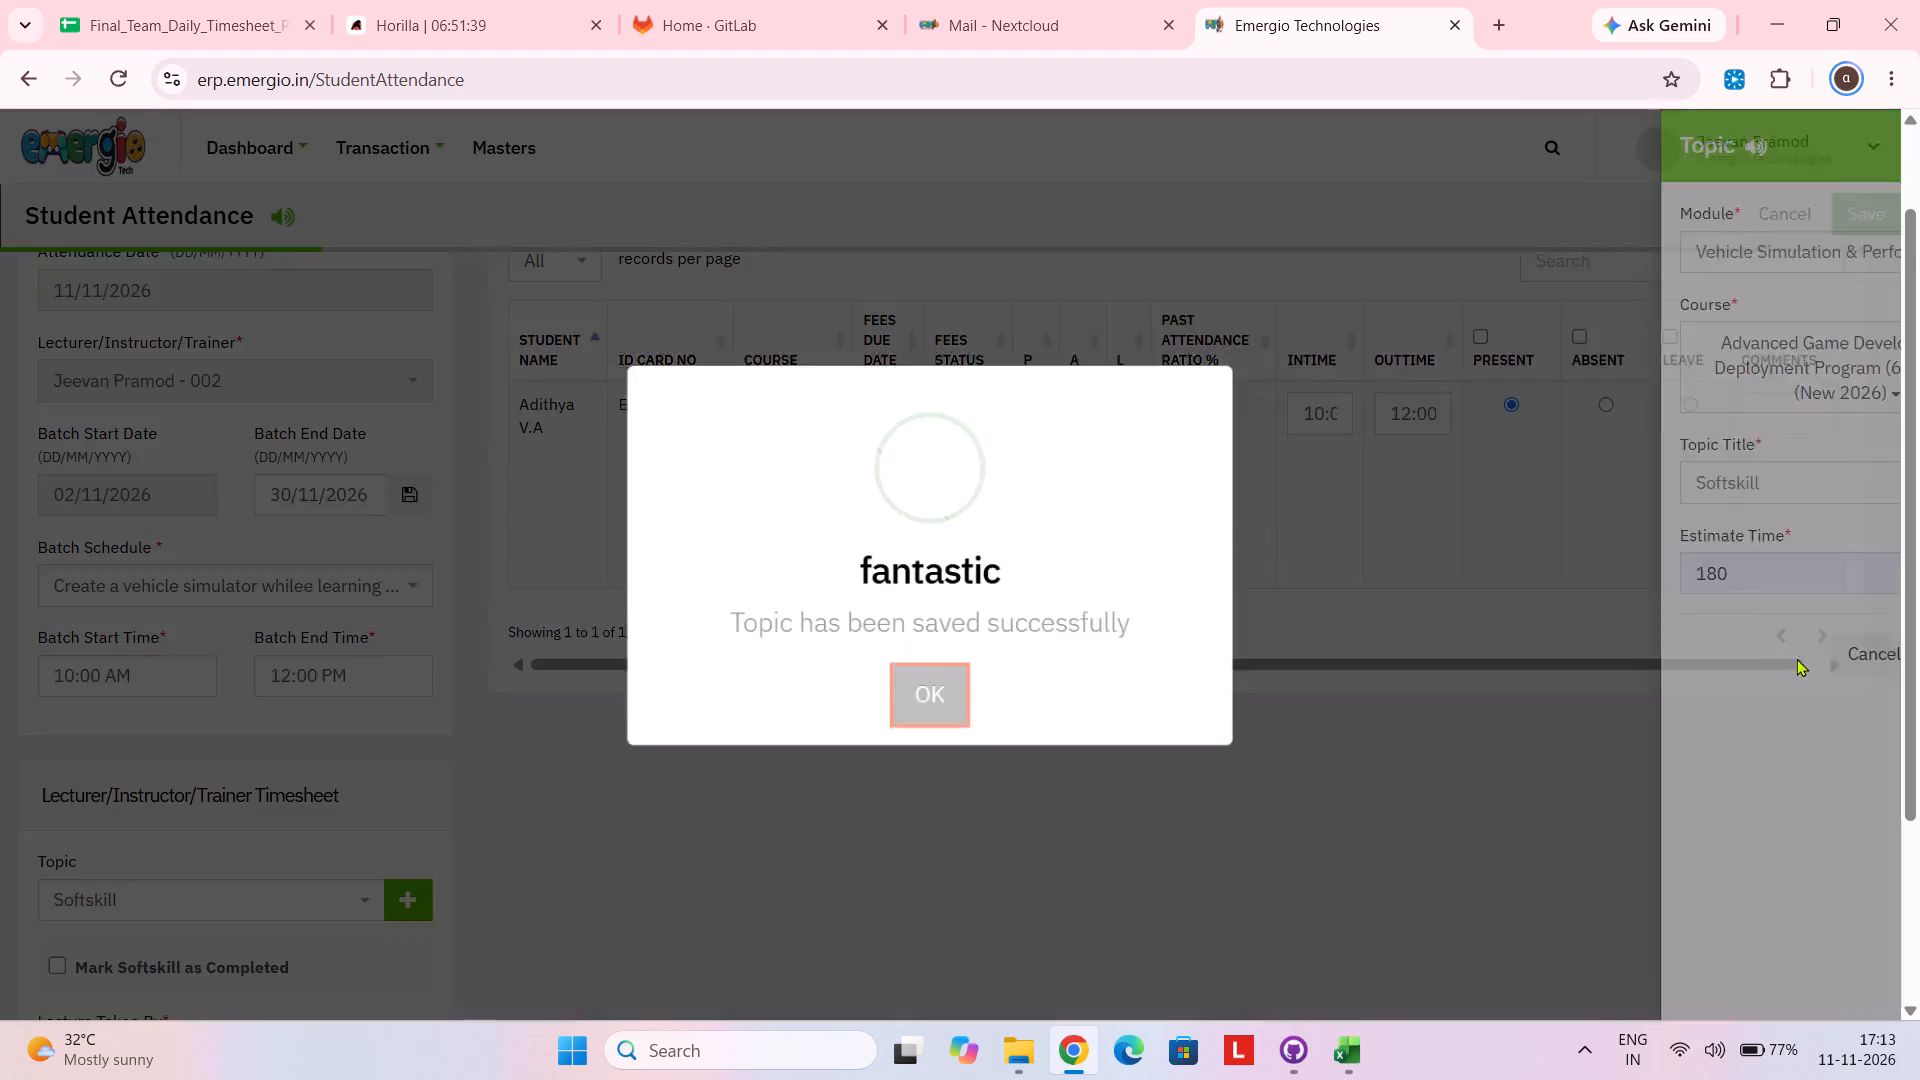
left_click(920, 696)
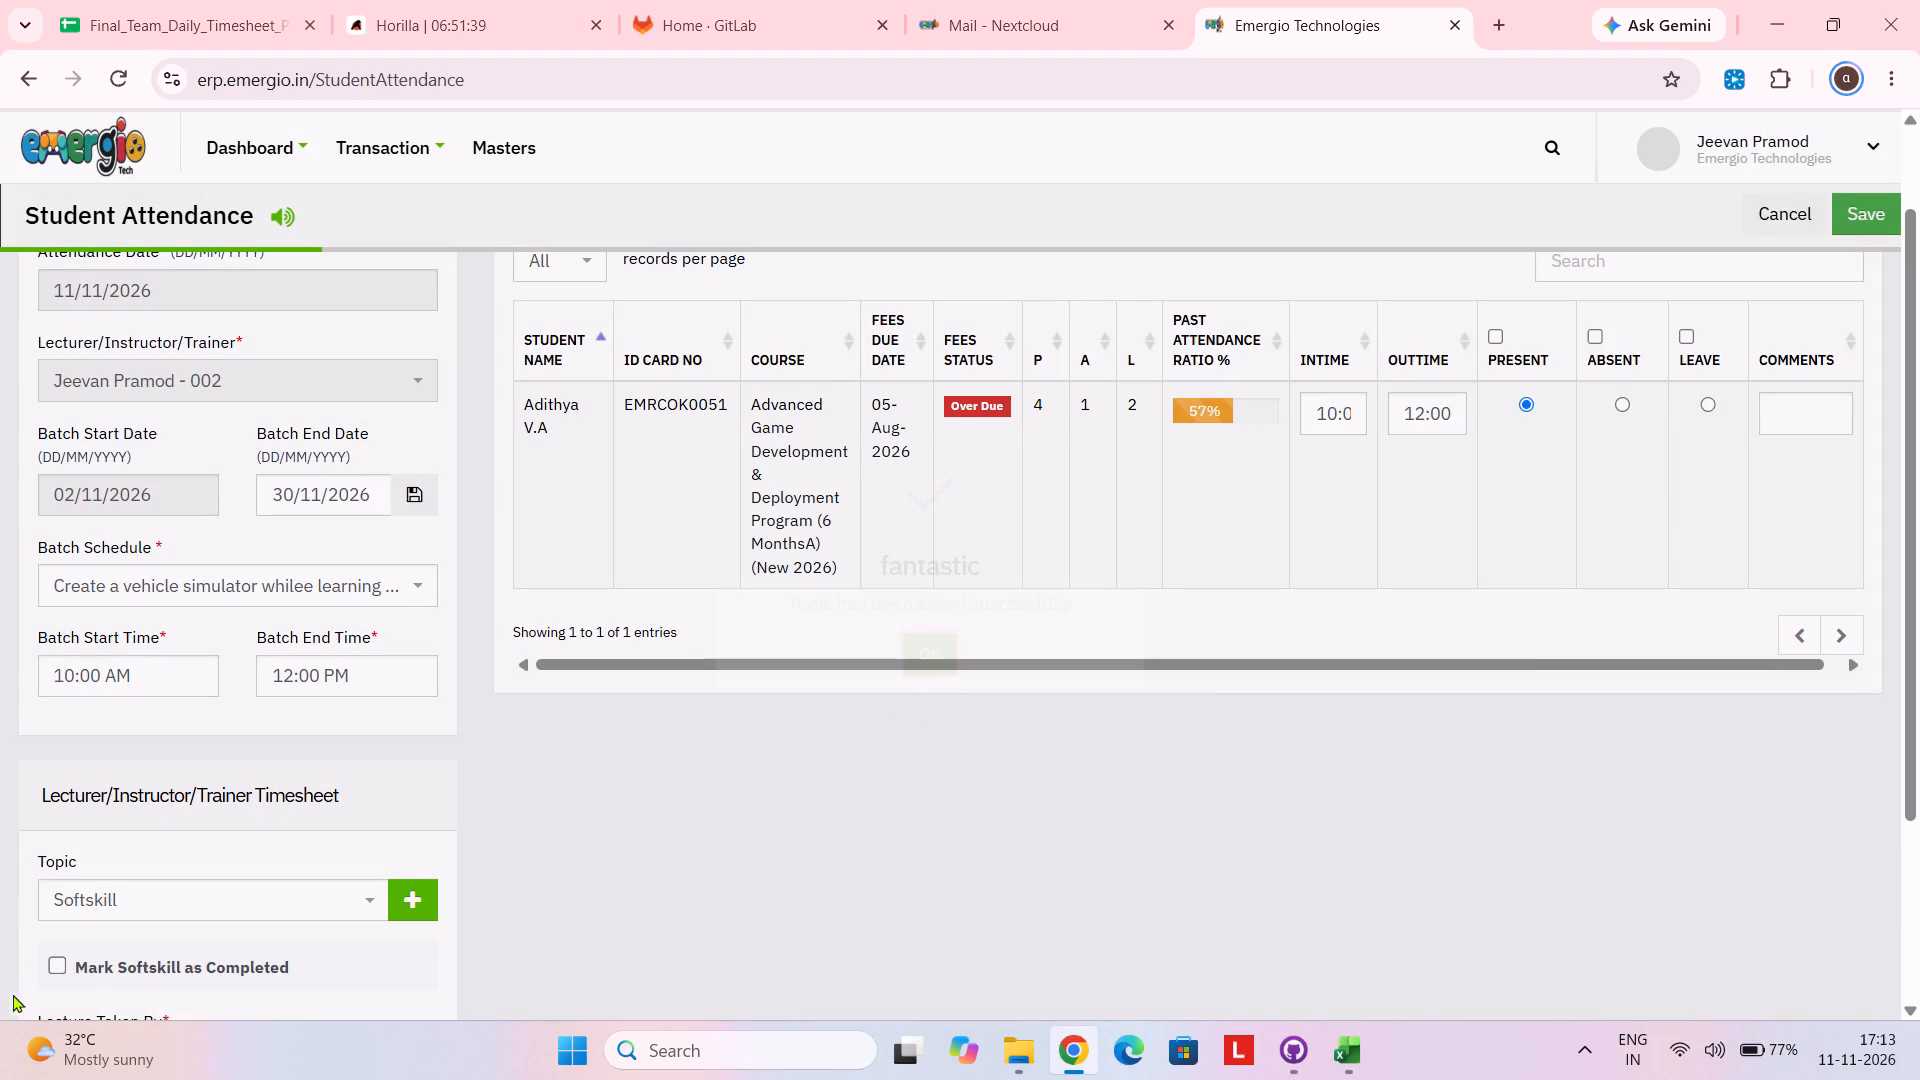
Mark the Softskill topic as completed and save the vehicle simulator batch's 11/11/2026 attendance record with its student present.
left_click(57, 958)
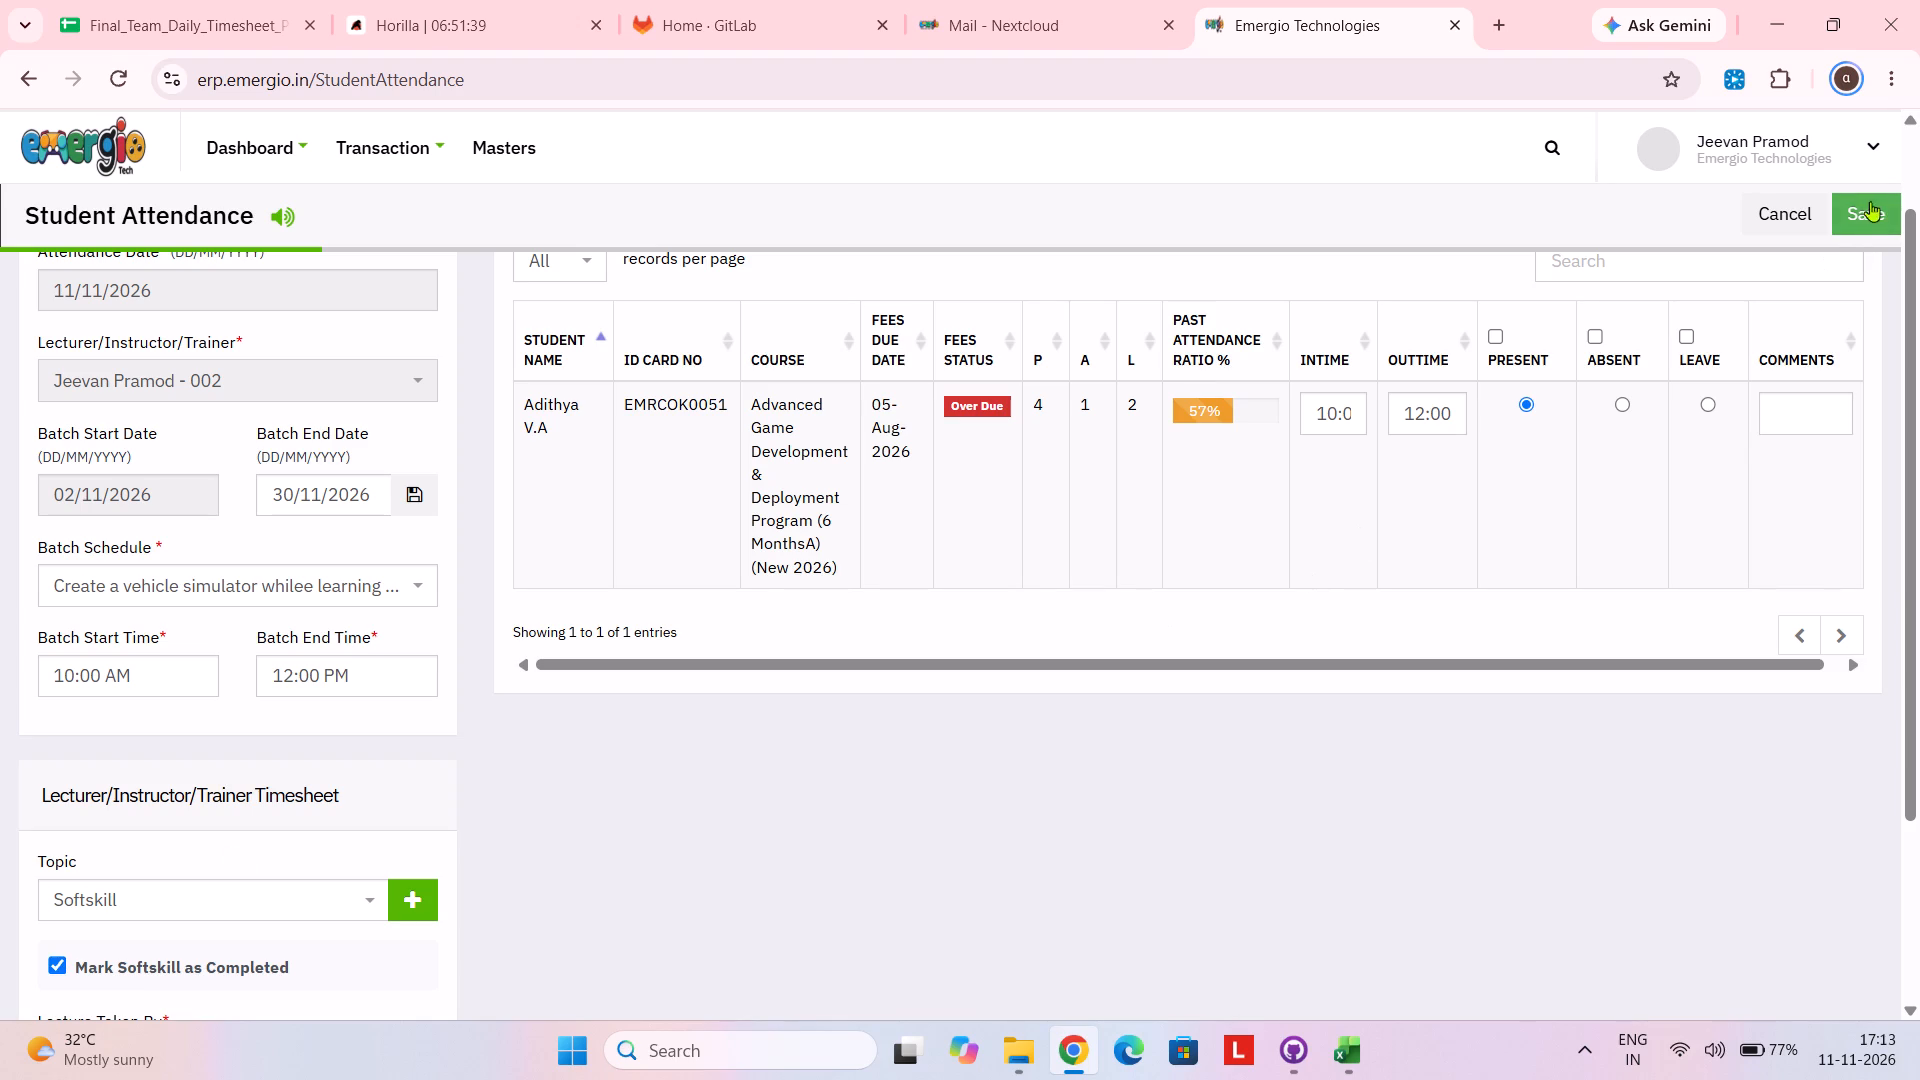
left_click(1870, 201)
left_click(926, 724)
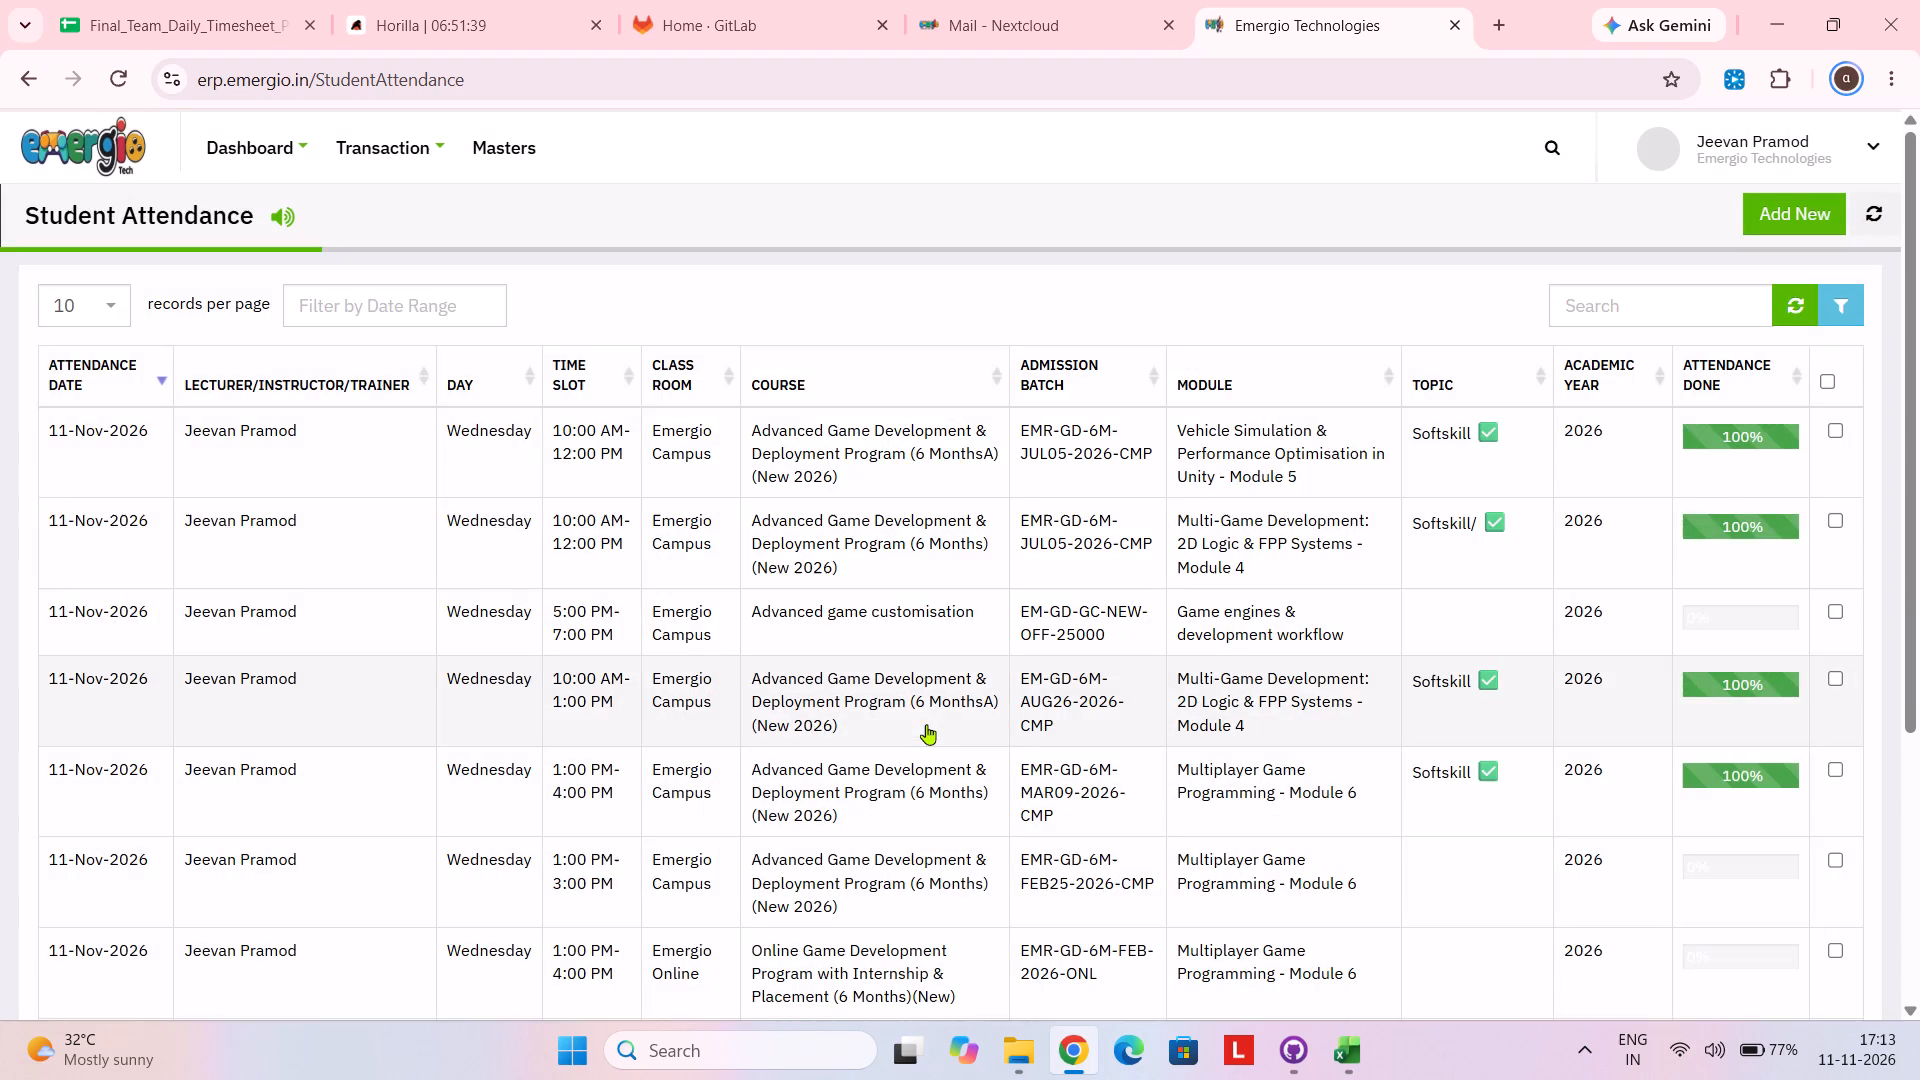
Review the saved attendance records and check for batch schedules still available for a new record on 10/11/2026 and 11/11/2026.
scroll(926, 724, "down", 4)
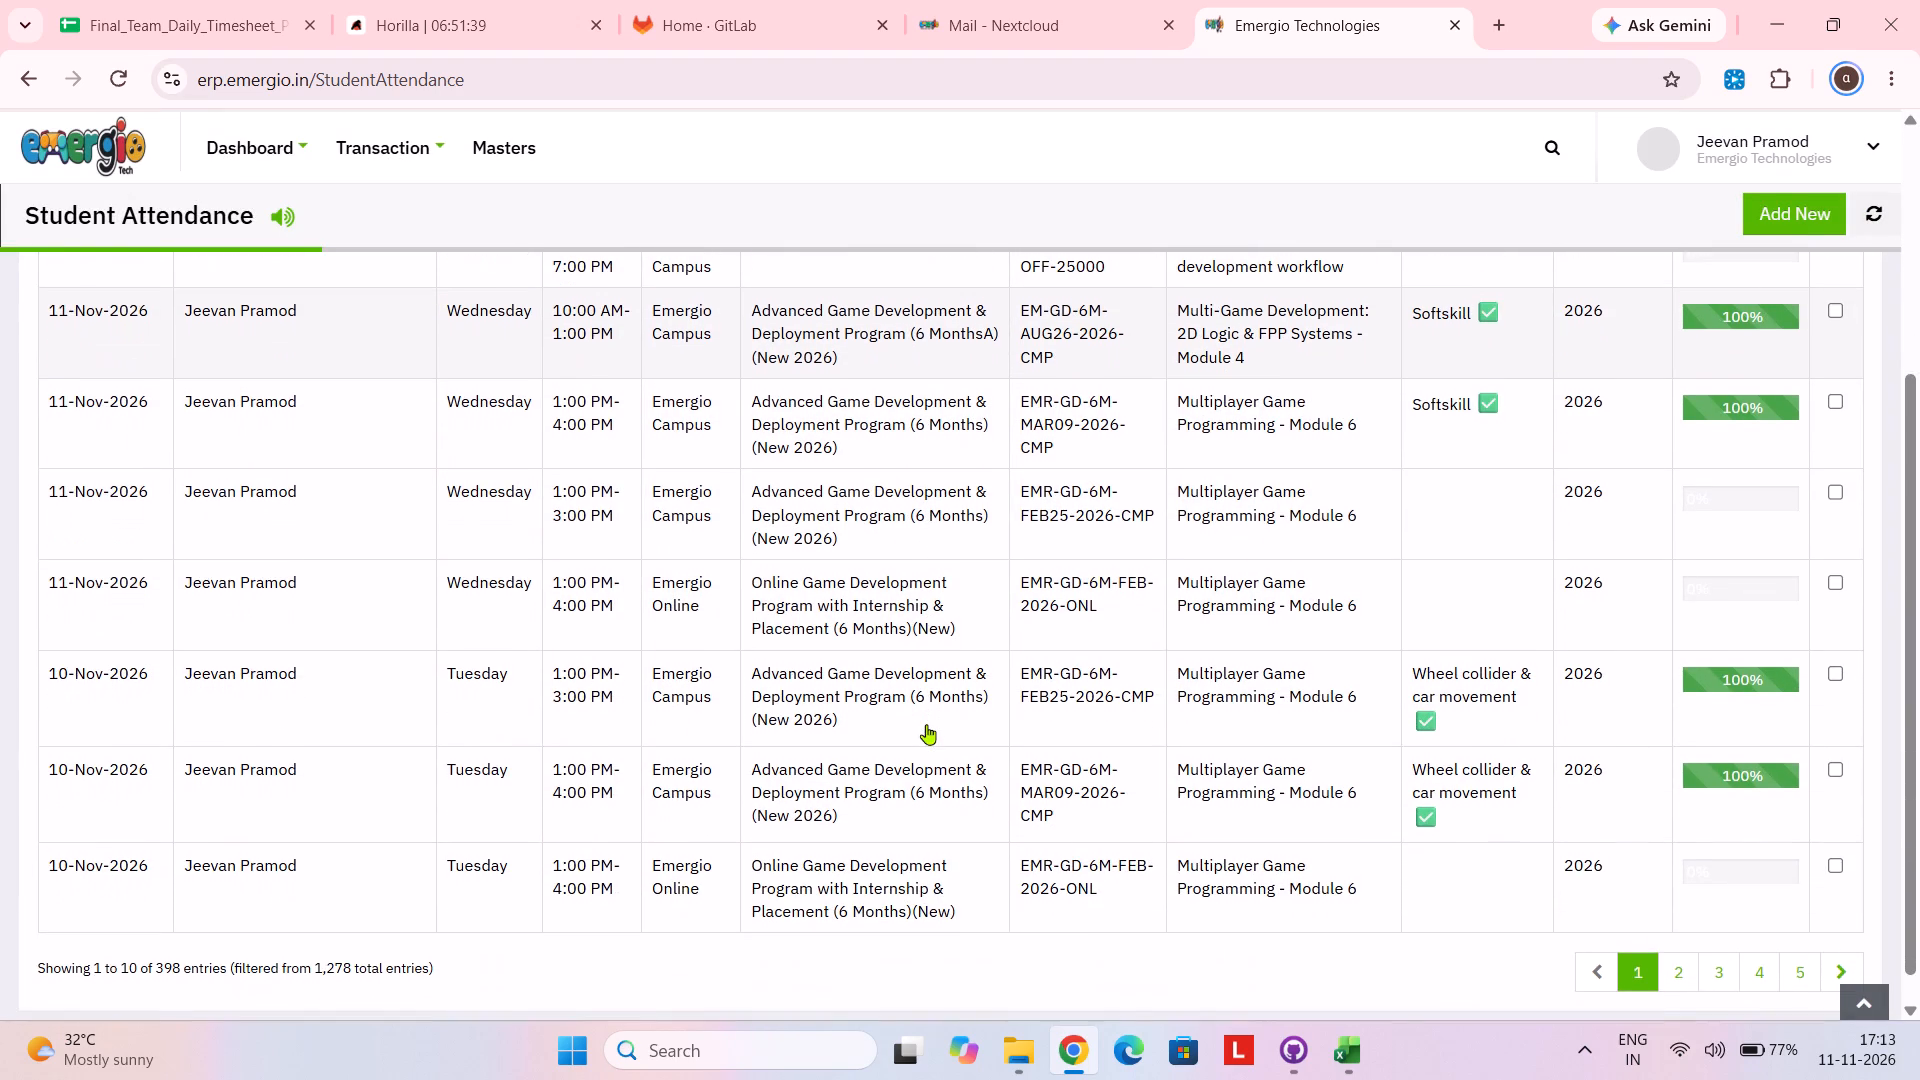
scroll(926, 724, "down", 1)
scroll(637, 602, "up", 2)
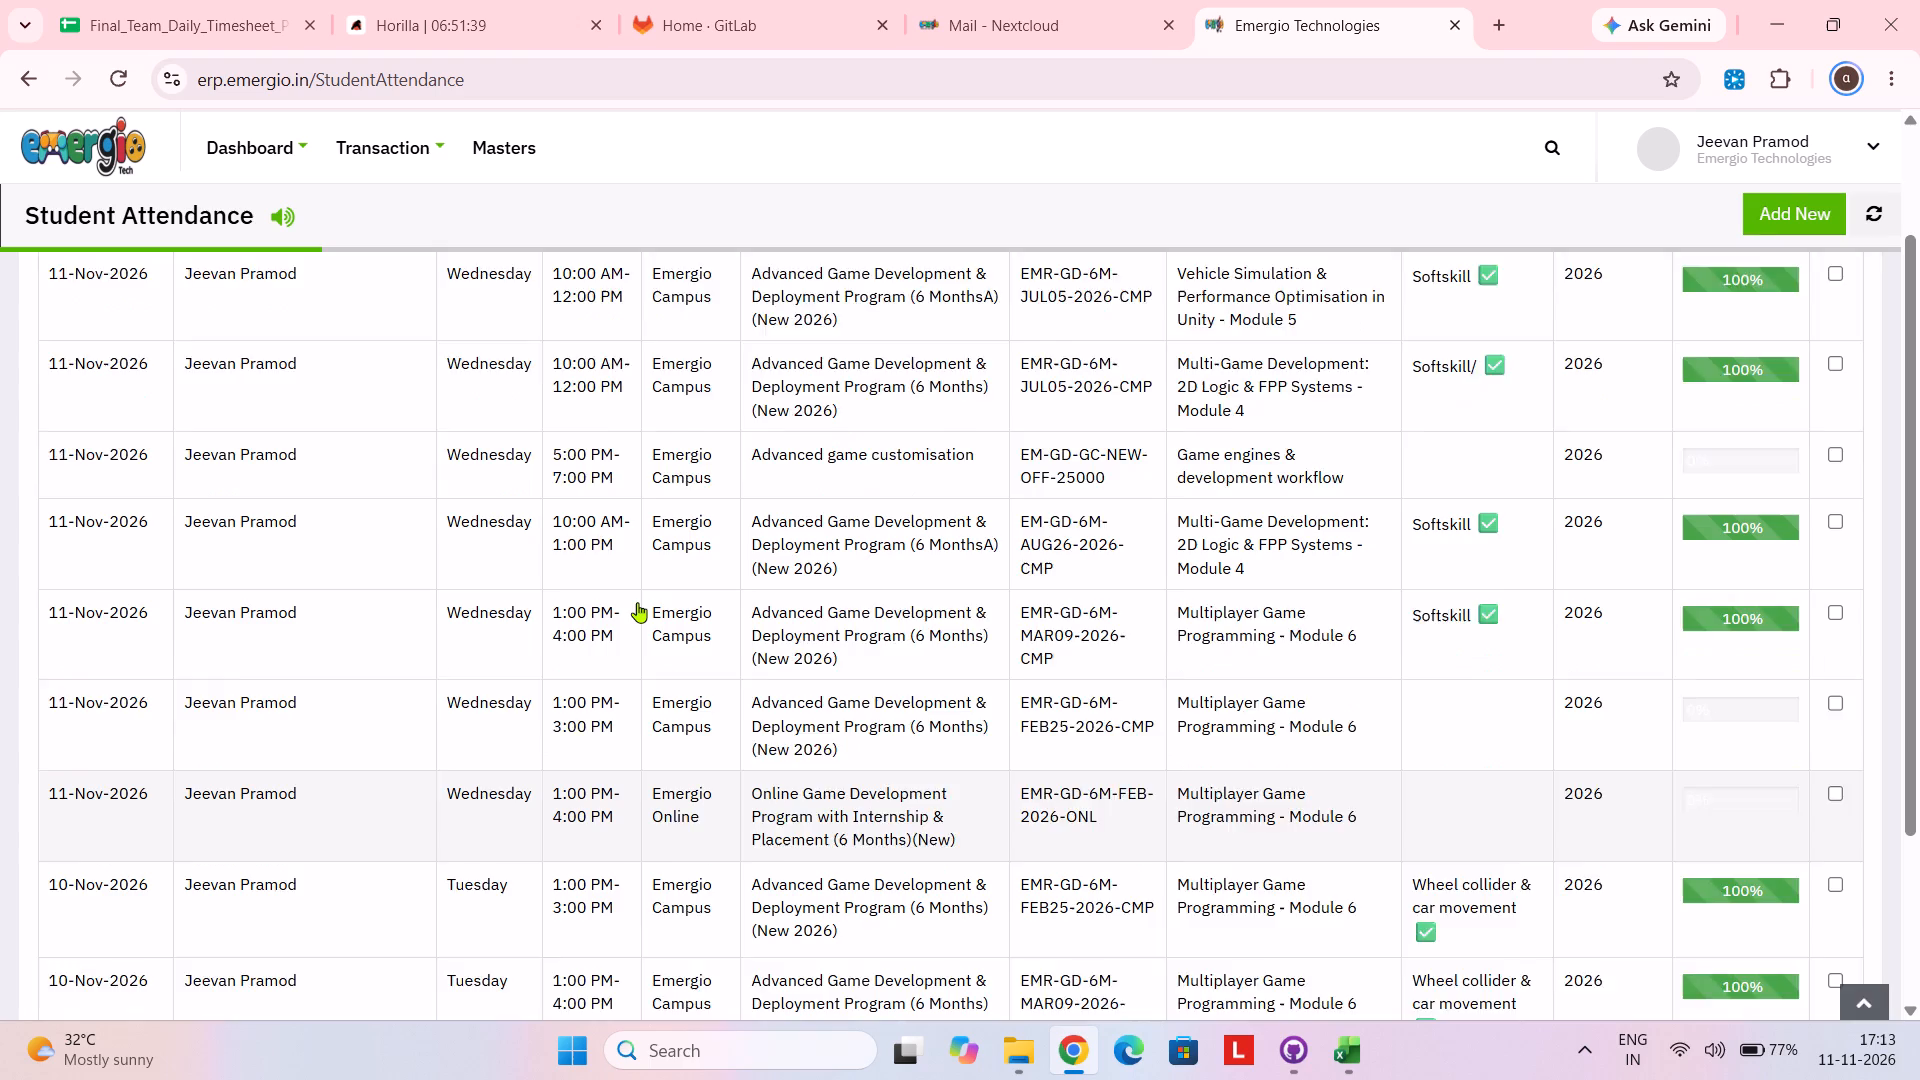
scroll(637, 602, "up", 2)
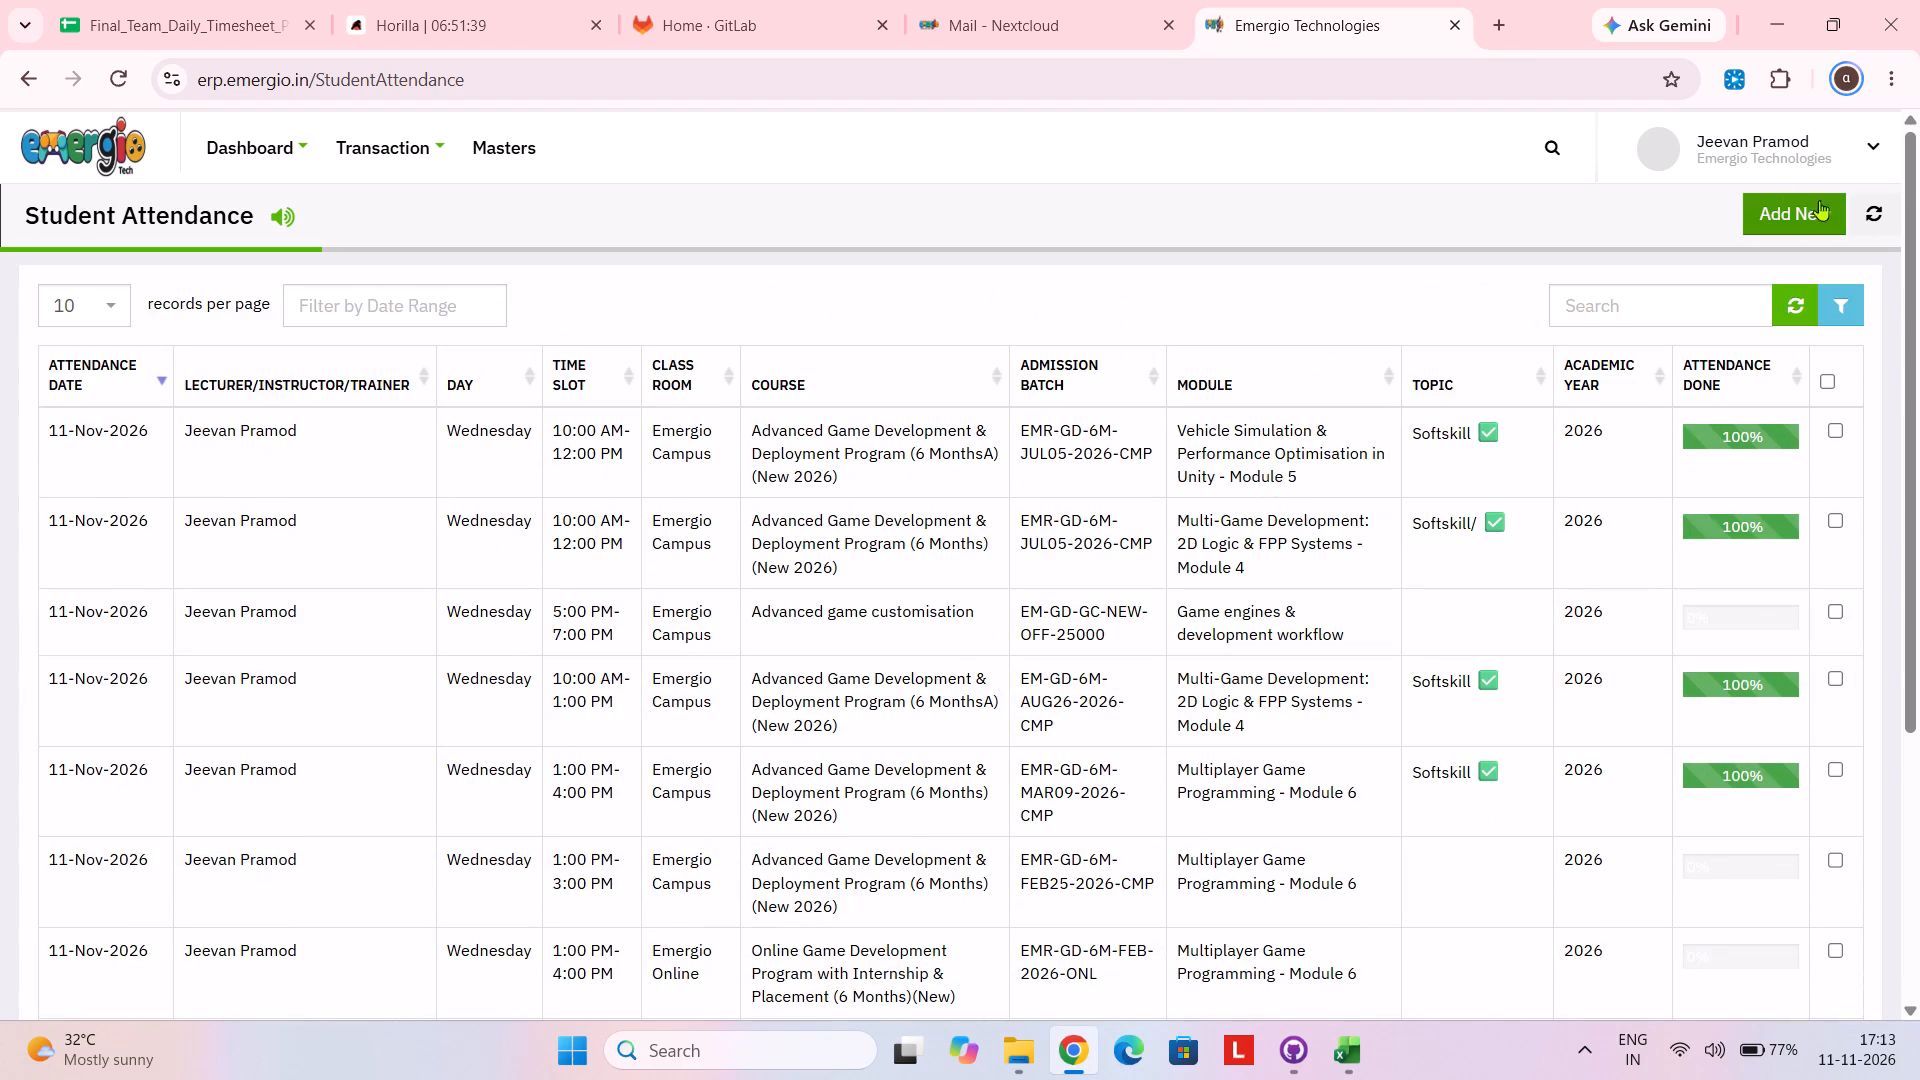
left_click(1799, 197)
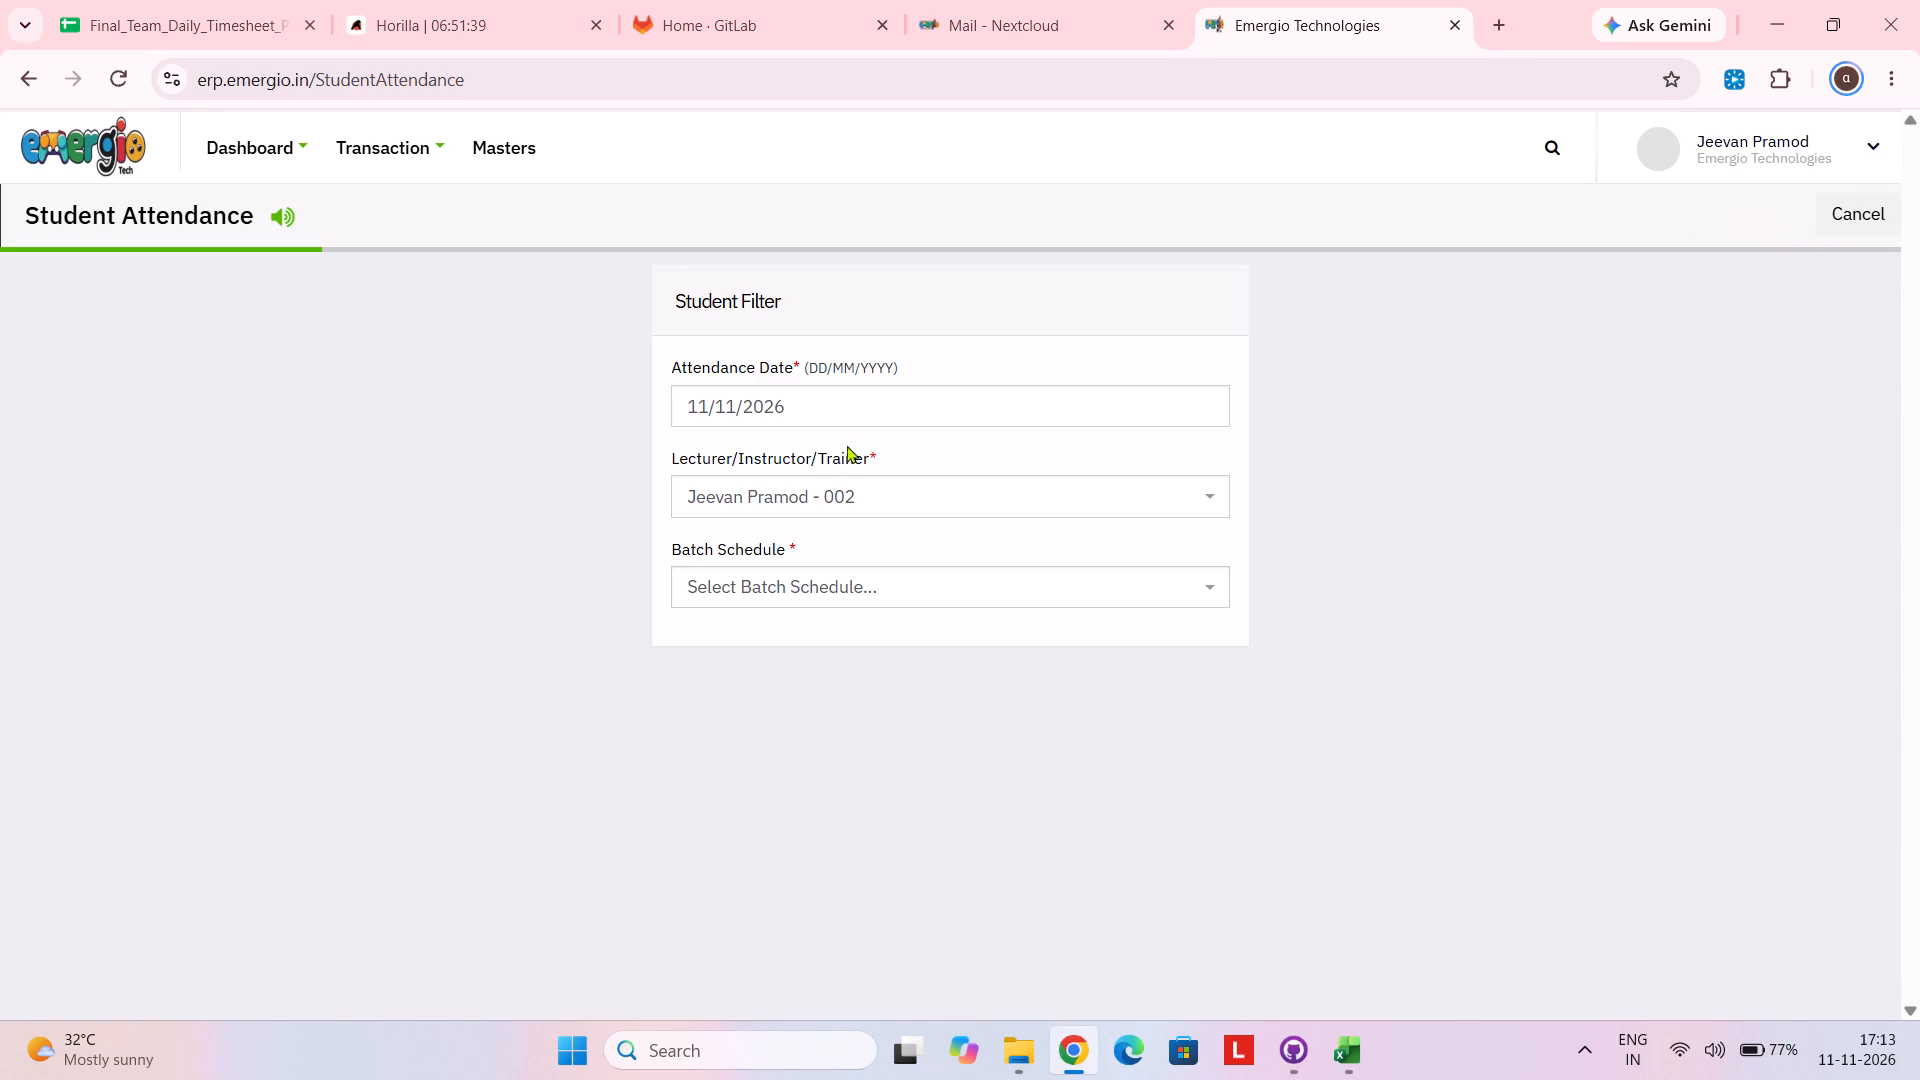
left_click(855, 416)
left_click(781, 548)
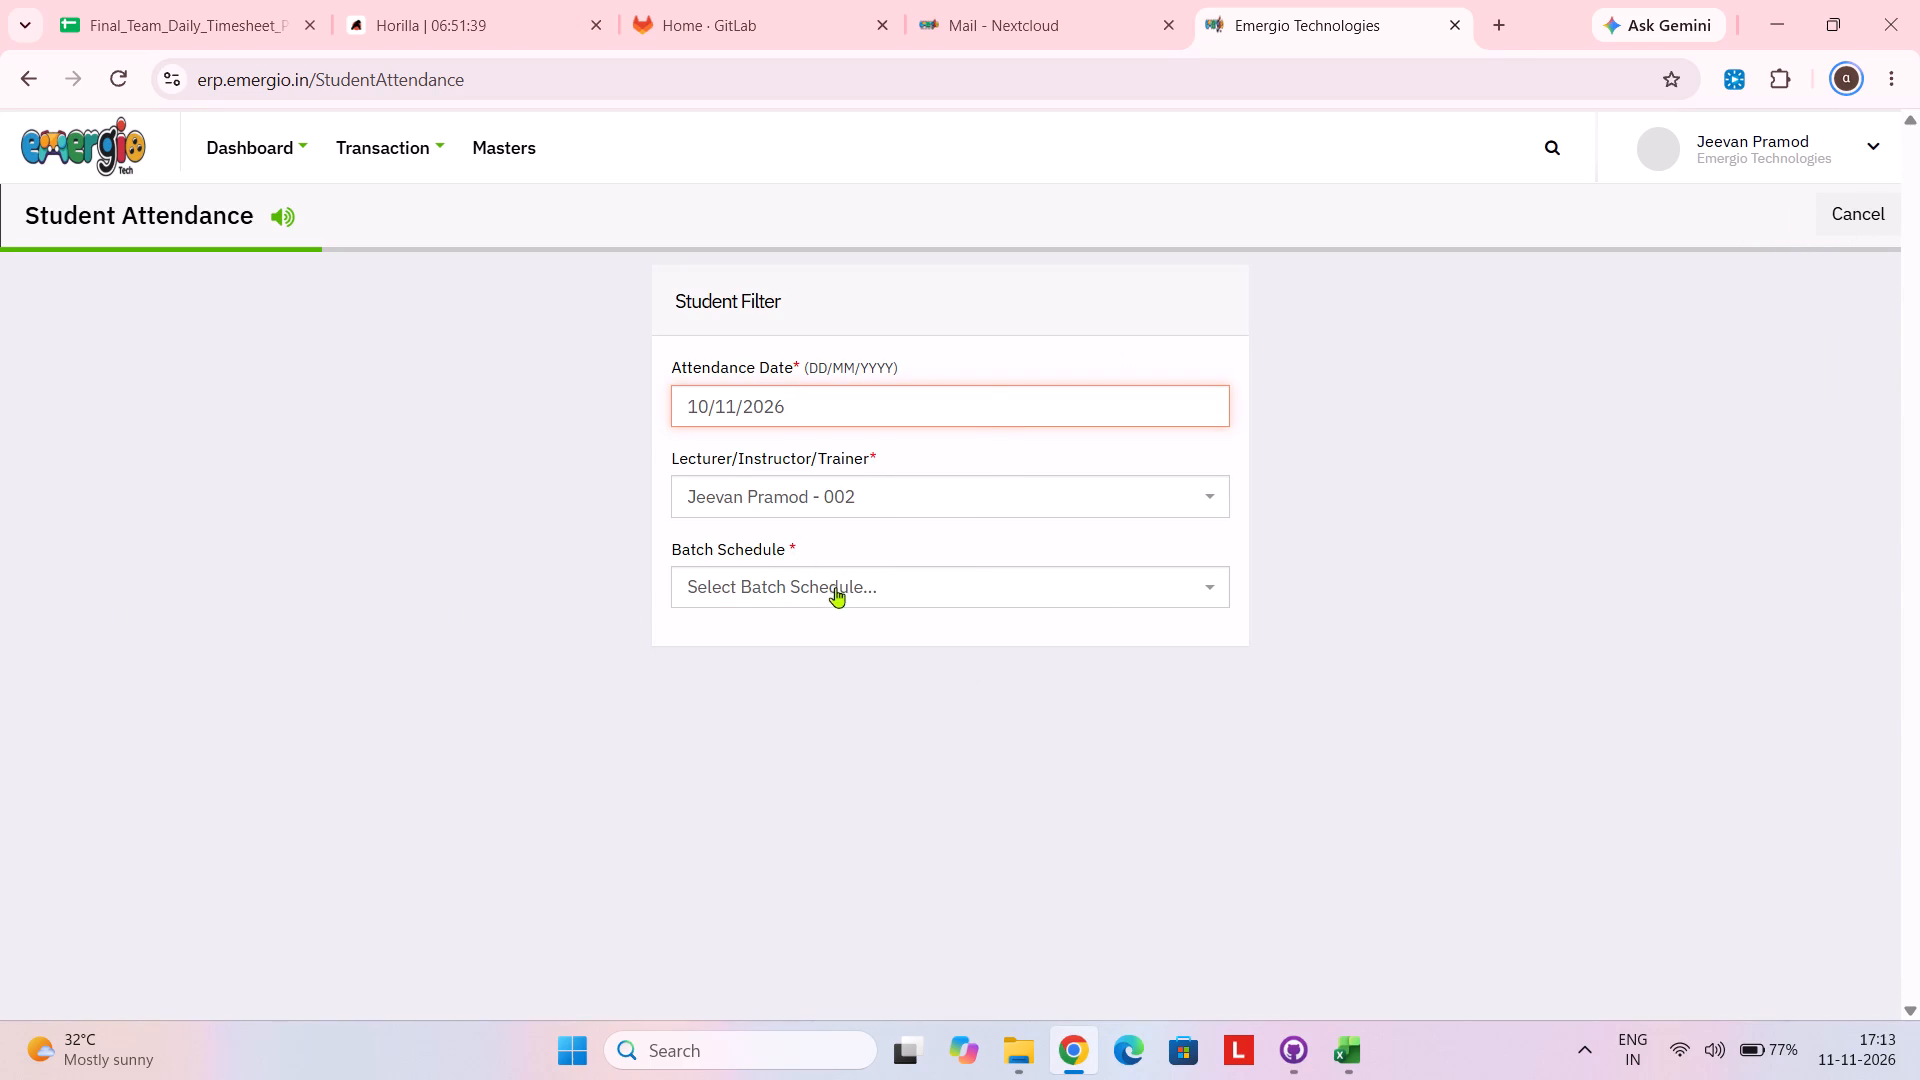
left_click(834, 593)
left_click(840, 737)
left_click(912, 410)
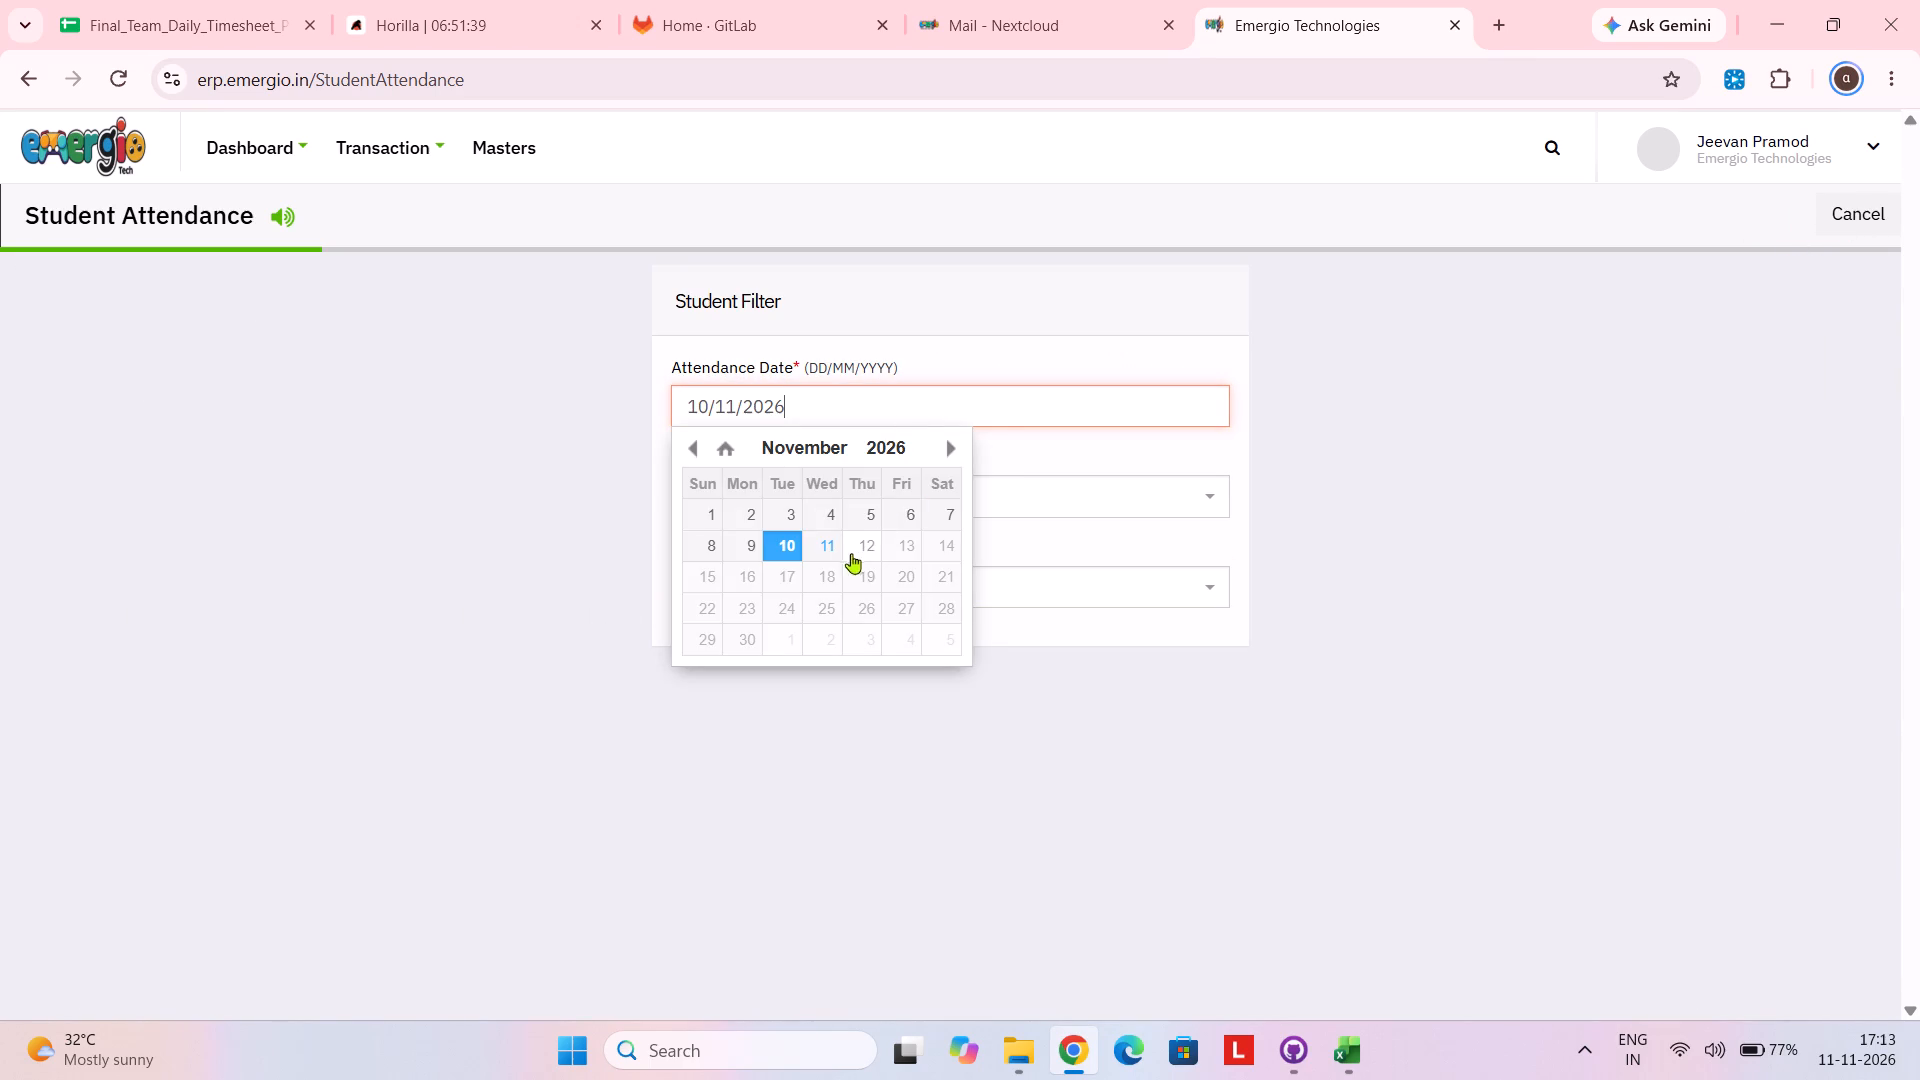
left_click(830, 548)
left_click(878, 596)
left_click(854, 705)
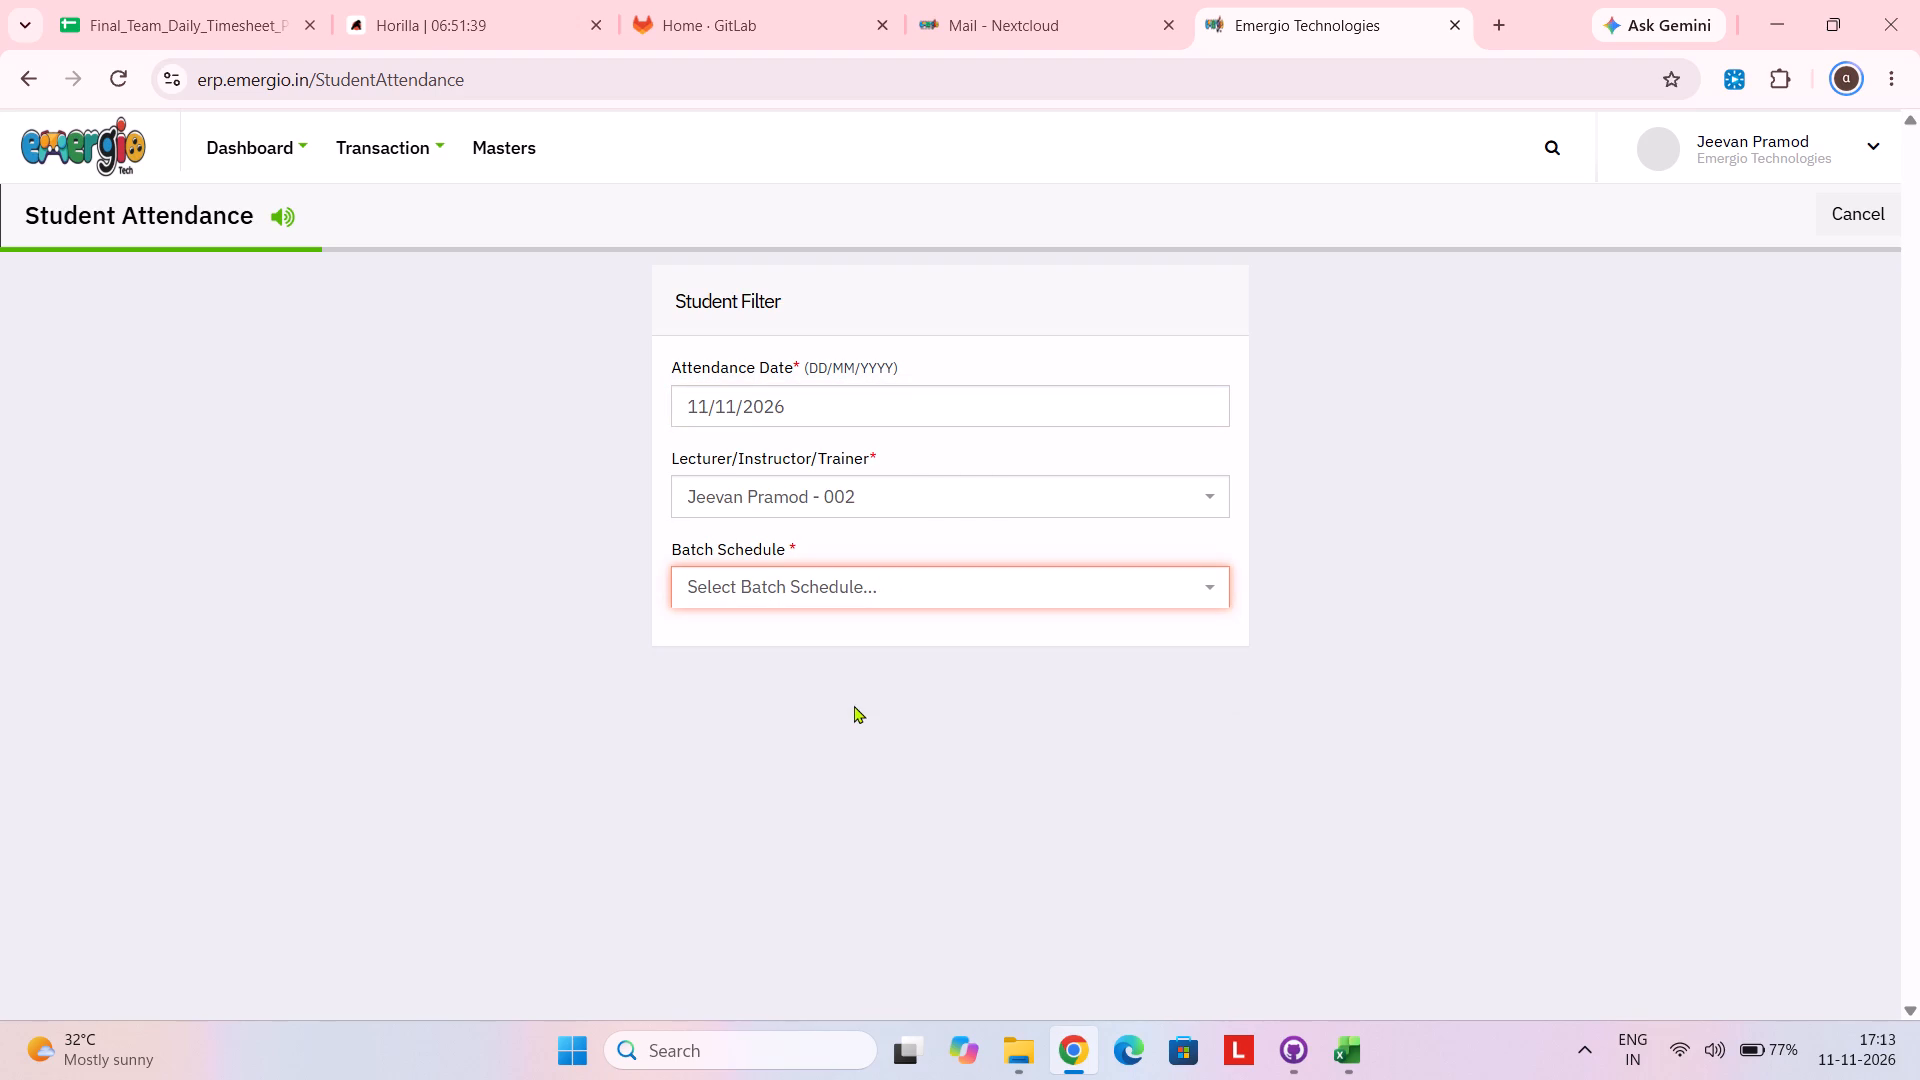
Examine the Academic Dashboard's weekly timetable of batches for Nov 8 – 14, 2026 and the following week.
left_click(261, 200)
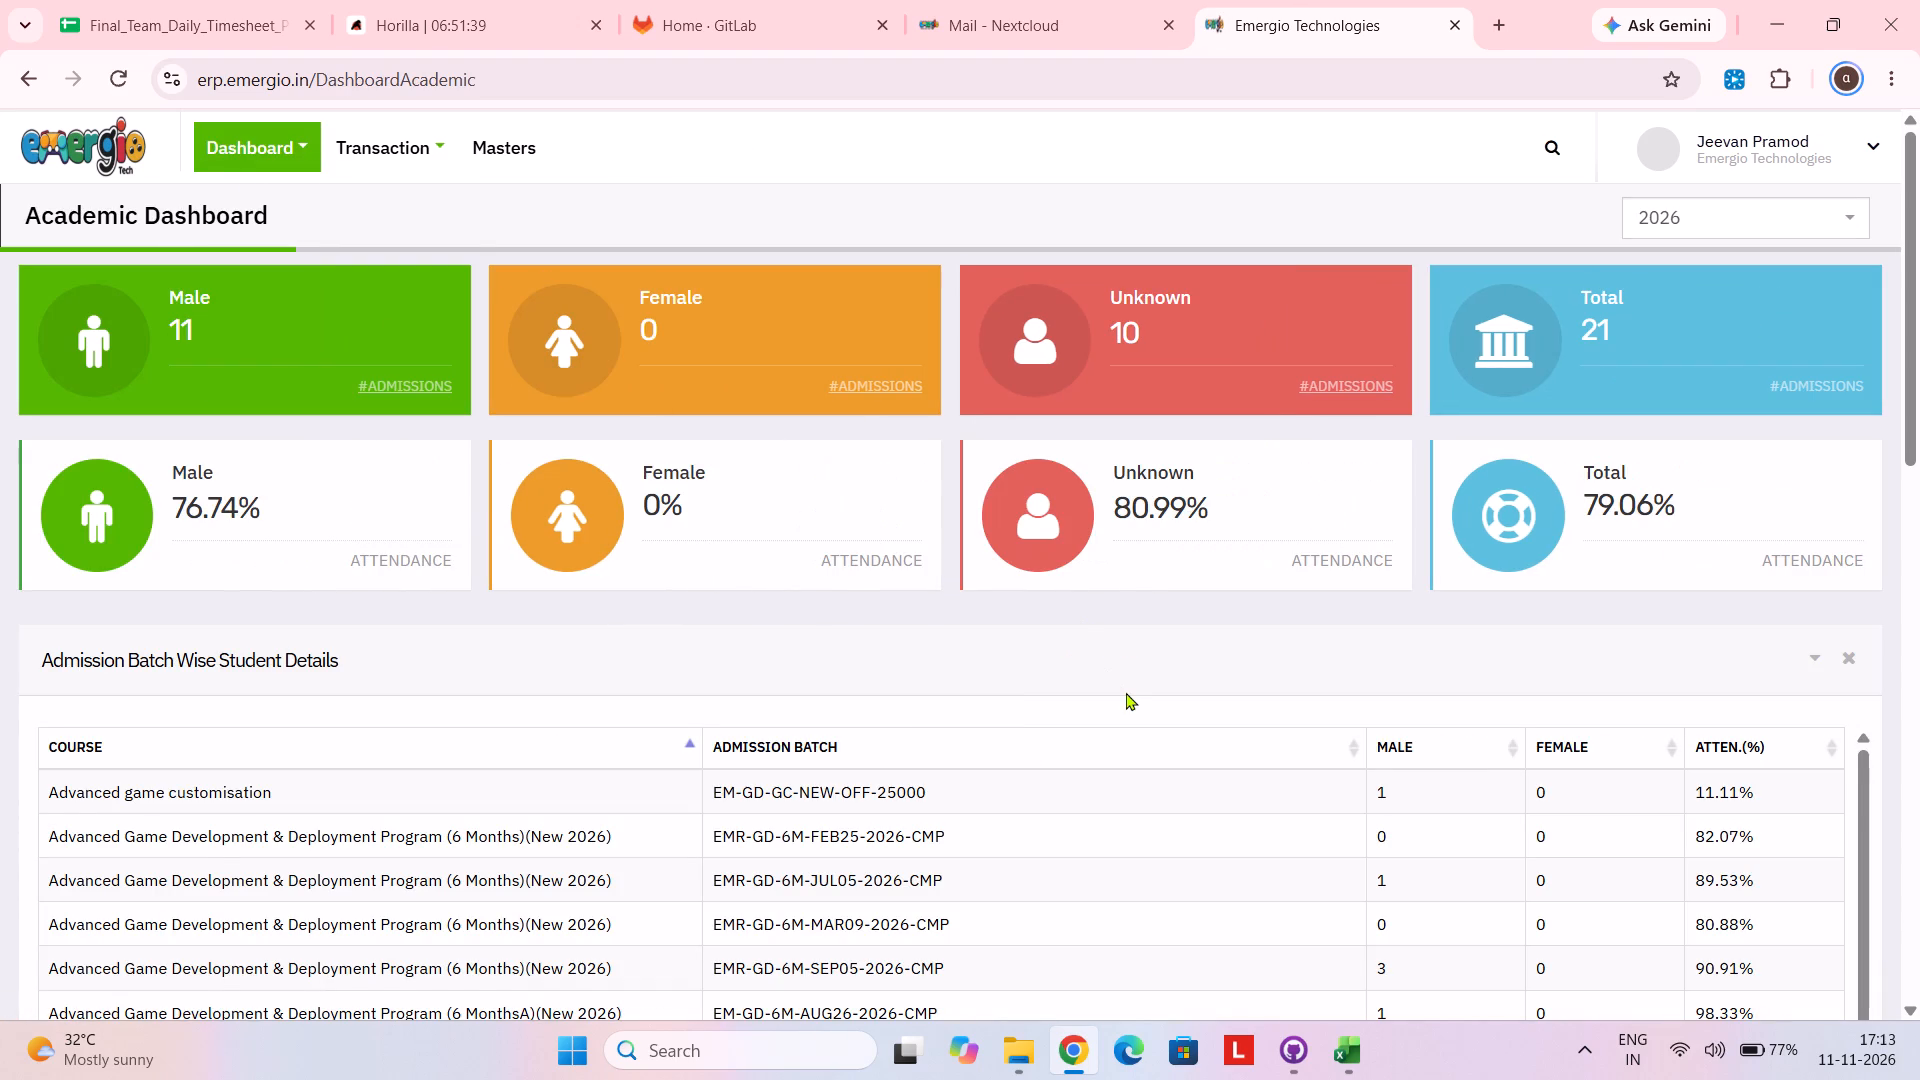
scroll(1126, 692, "down", 9)
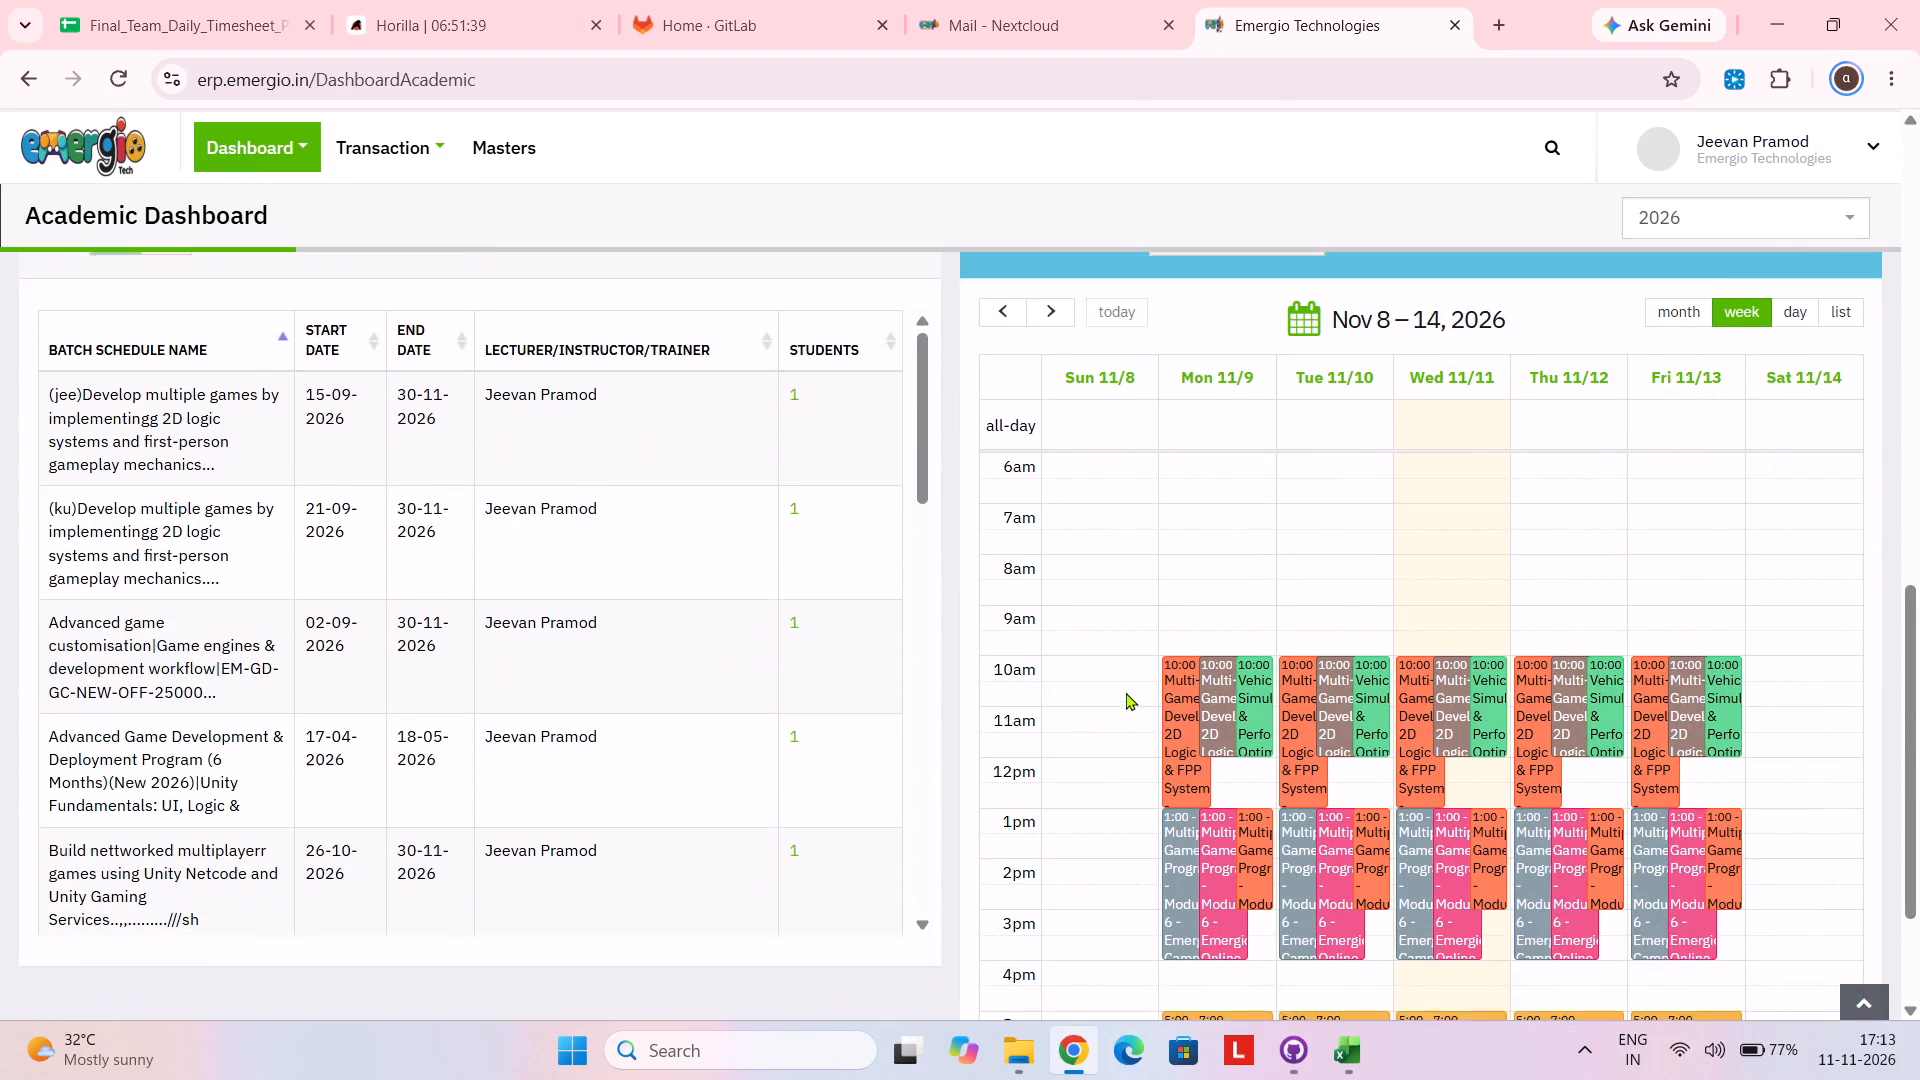
scroll(1126, 692, "down", 2)
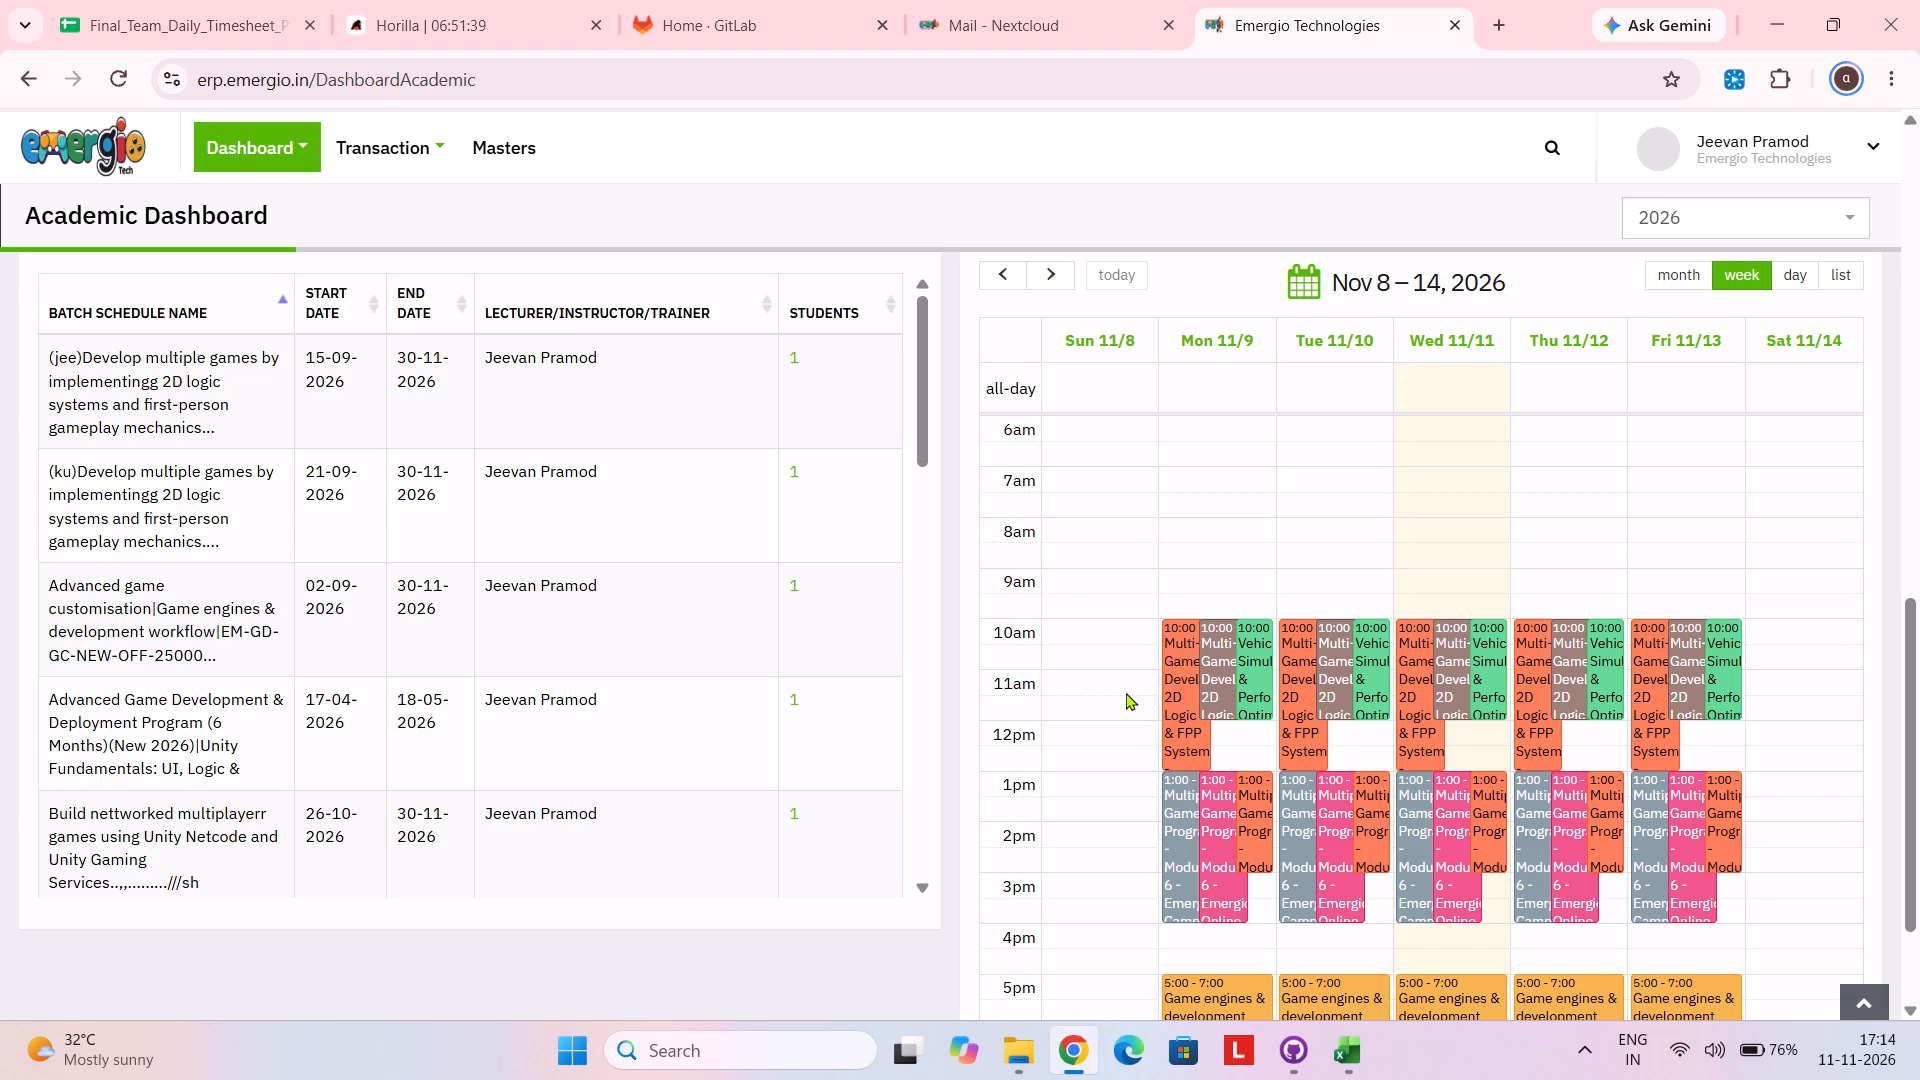
scroll(1126, 692, "left", 1)
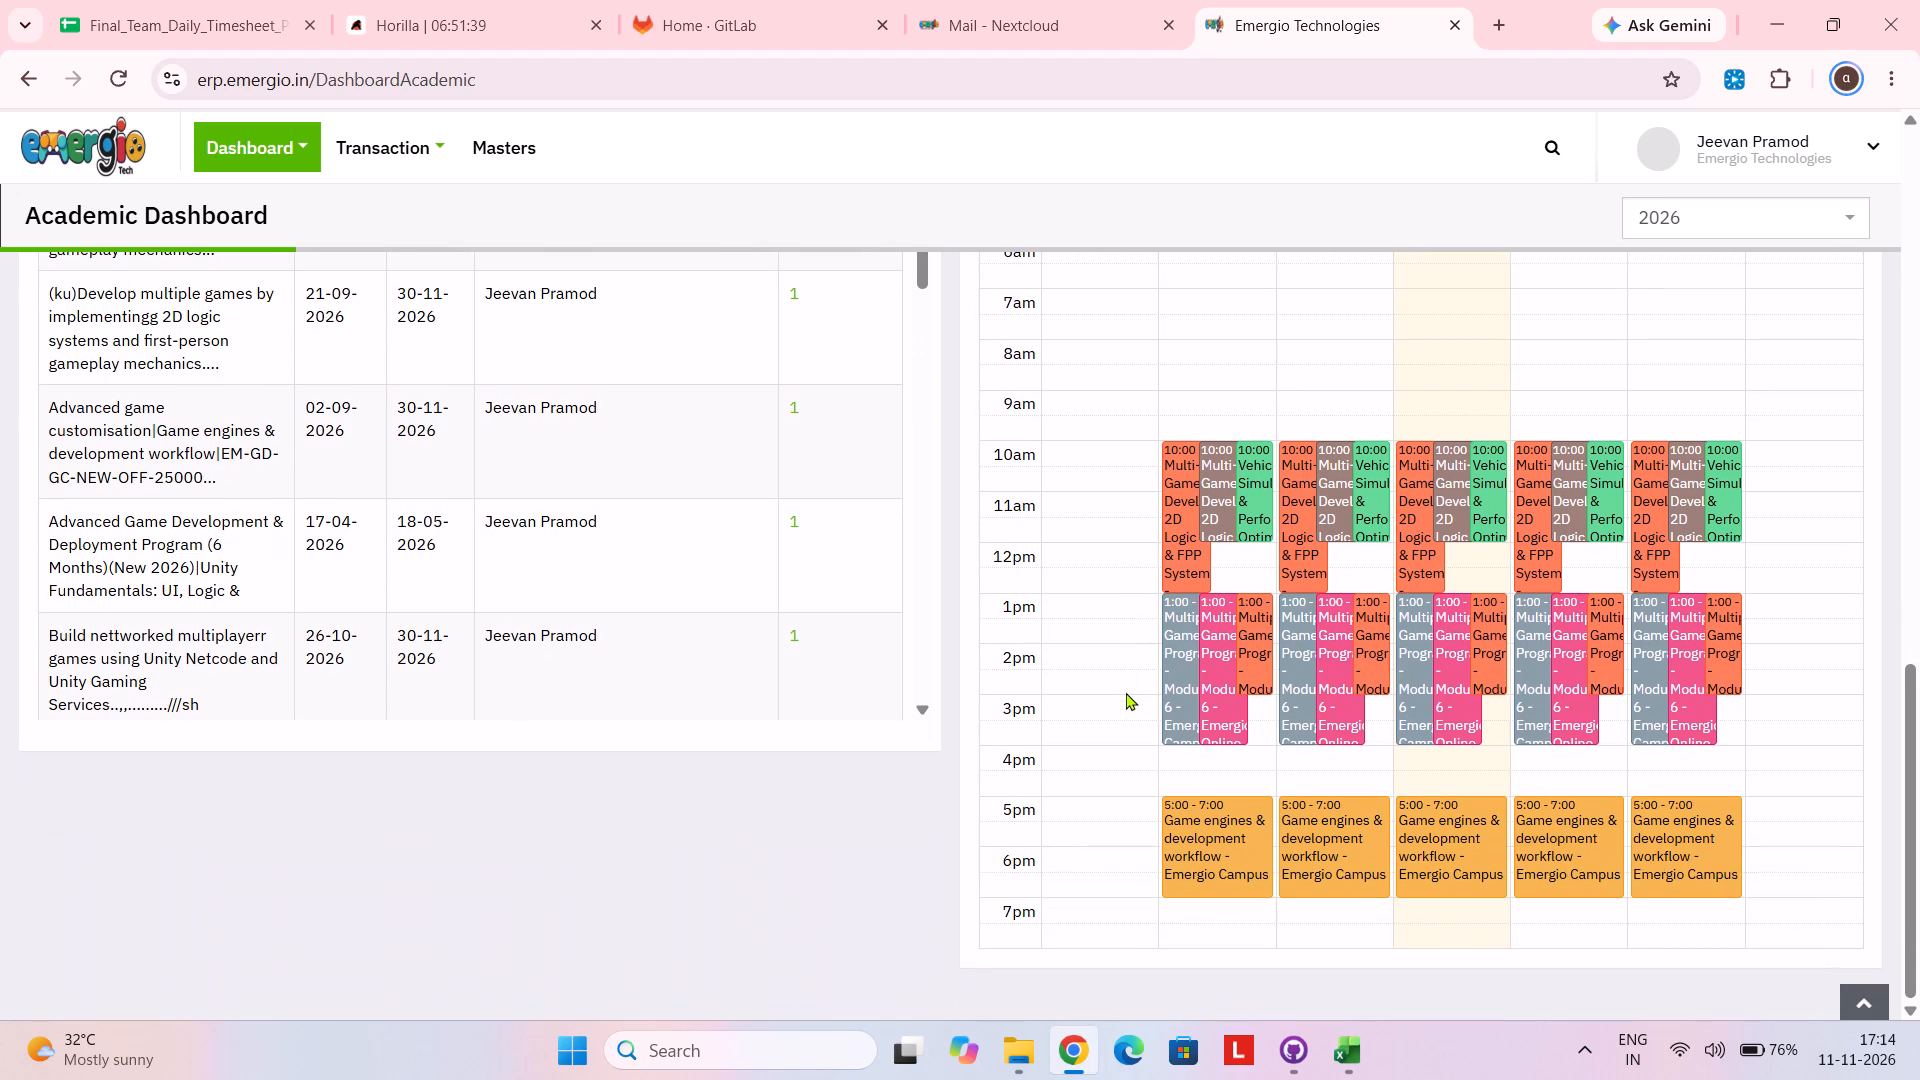
scroll(1126, 692, "left", 1)
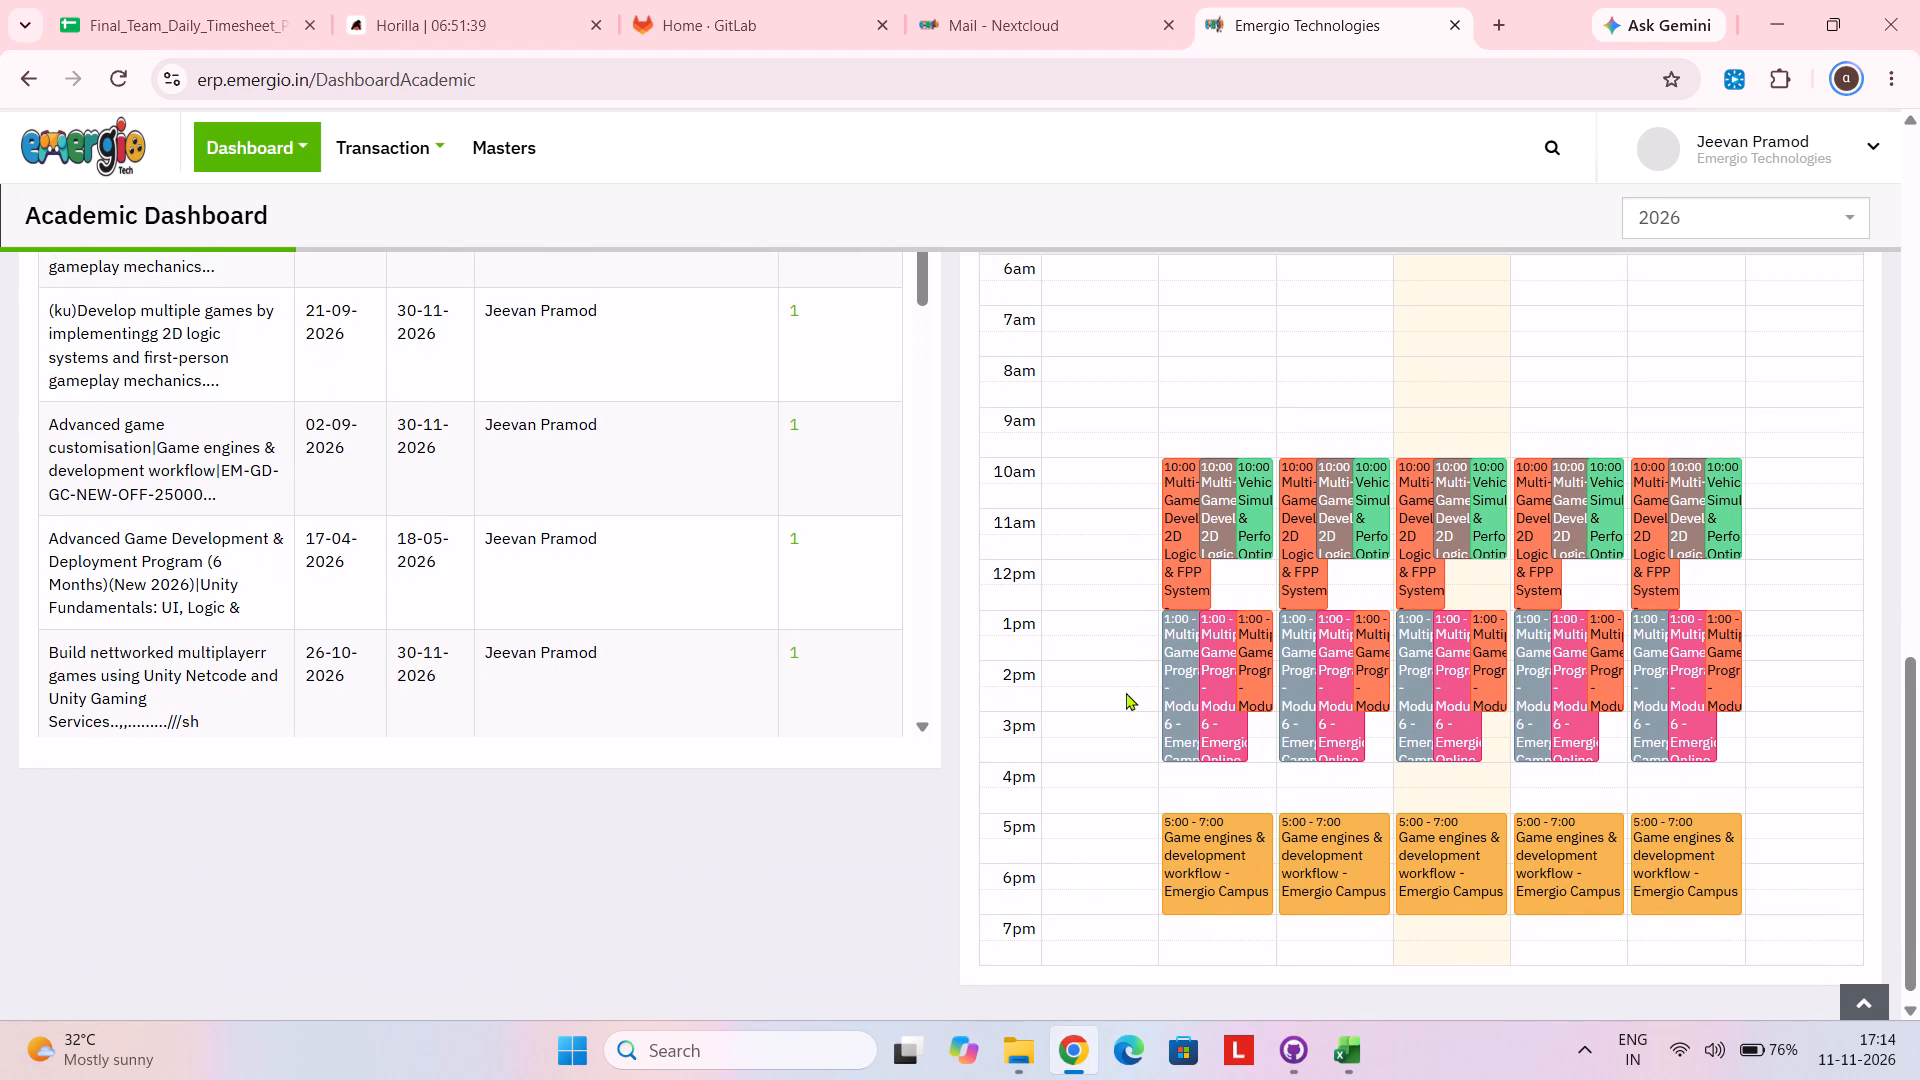
scroll(1126, 692, "left", 1)
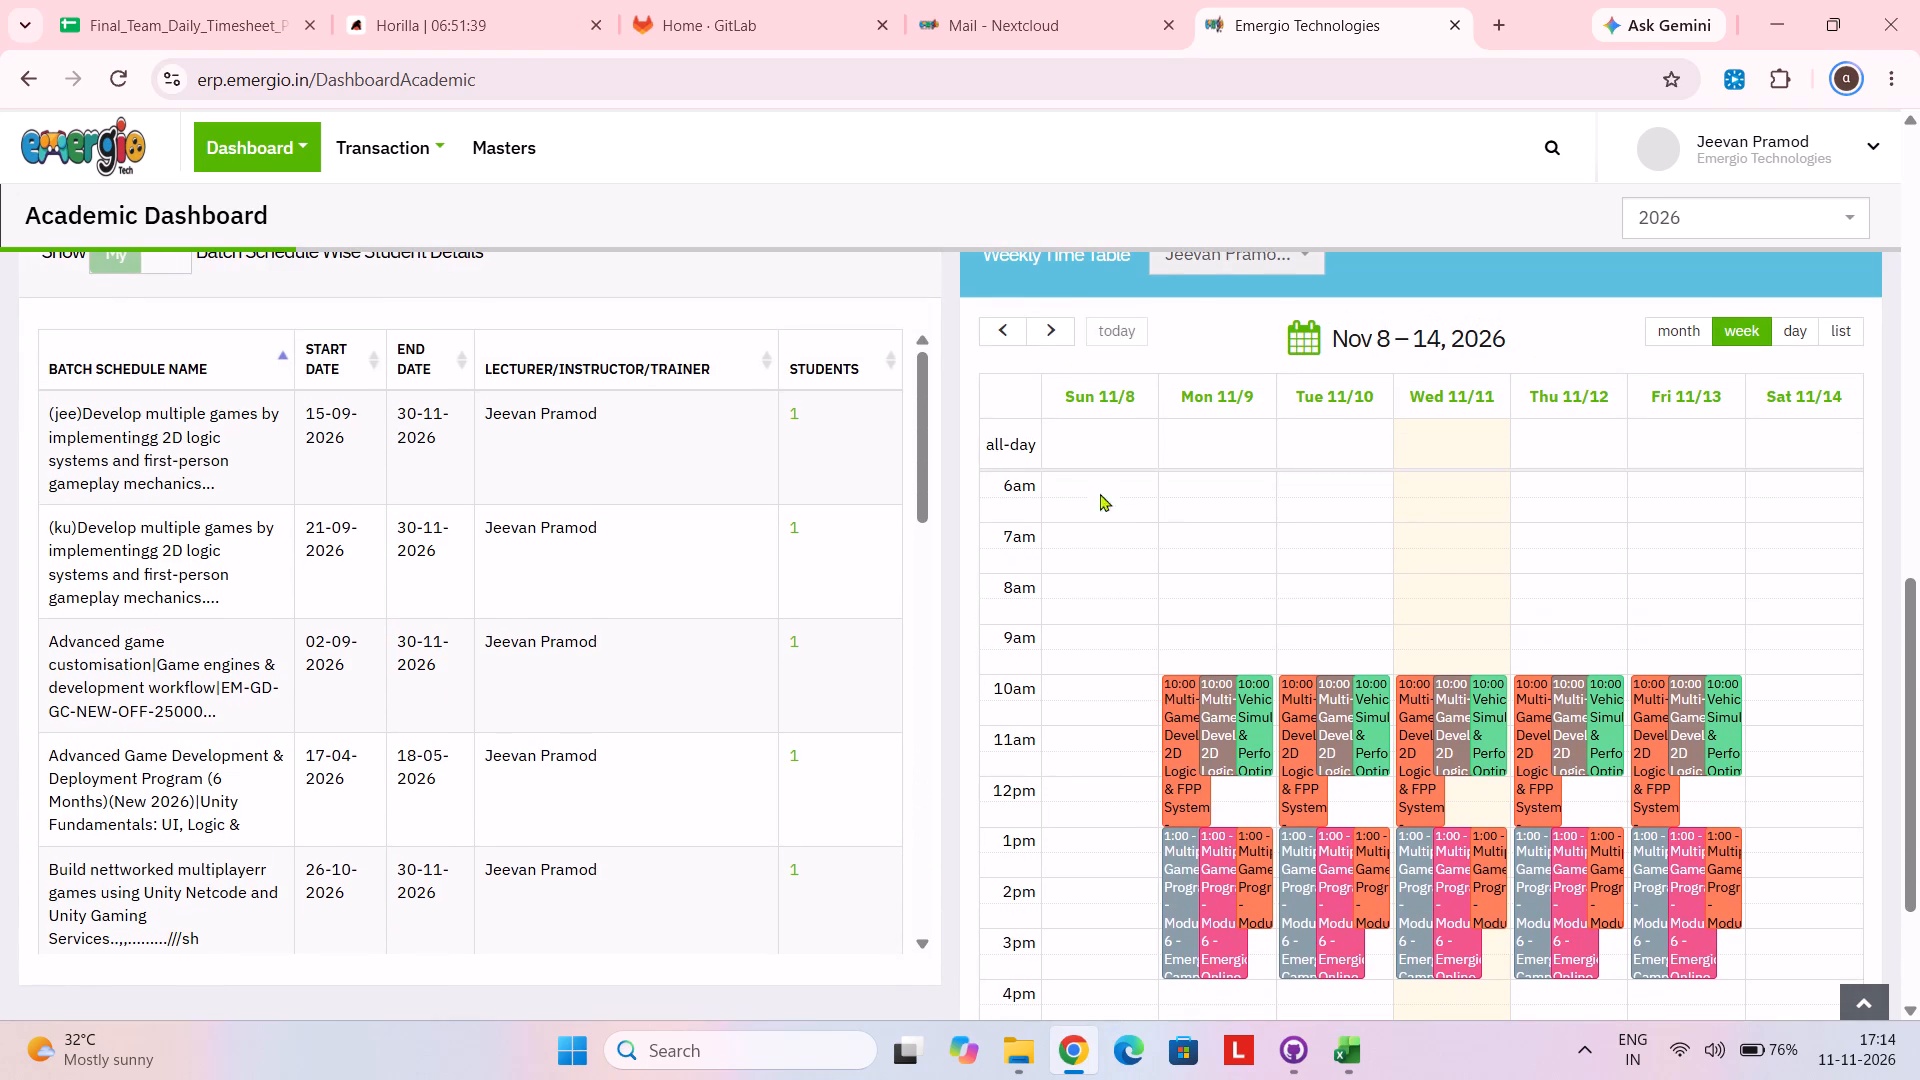
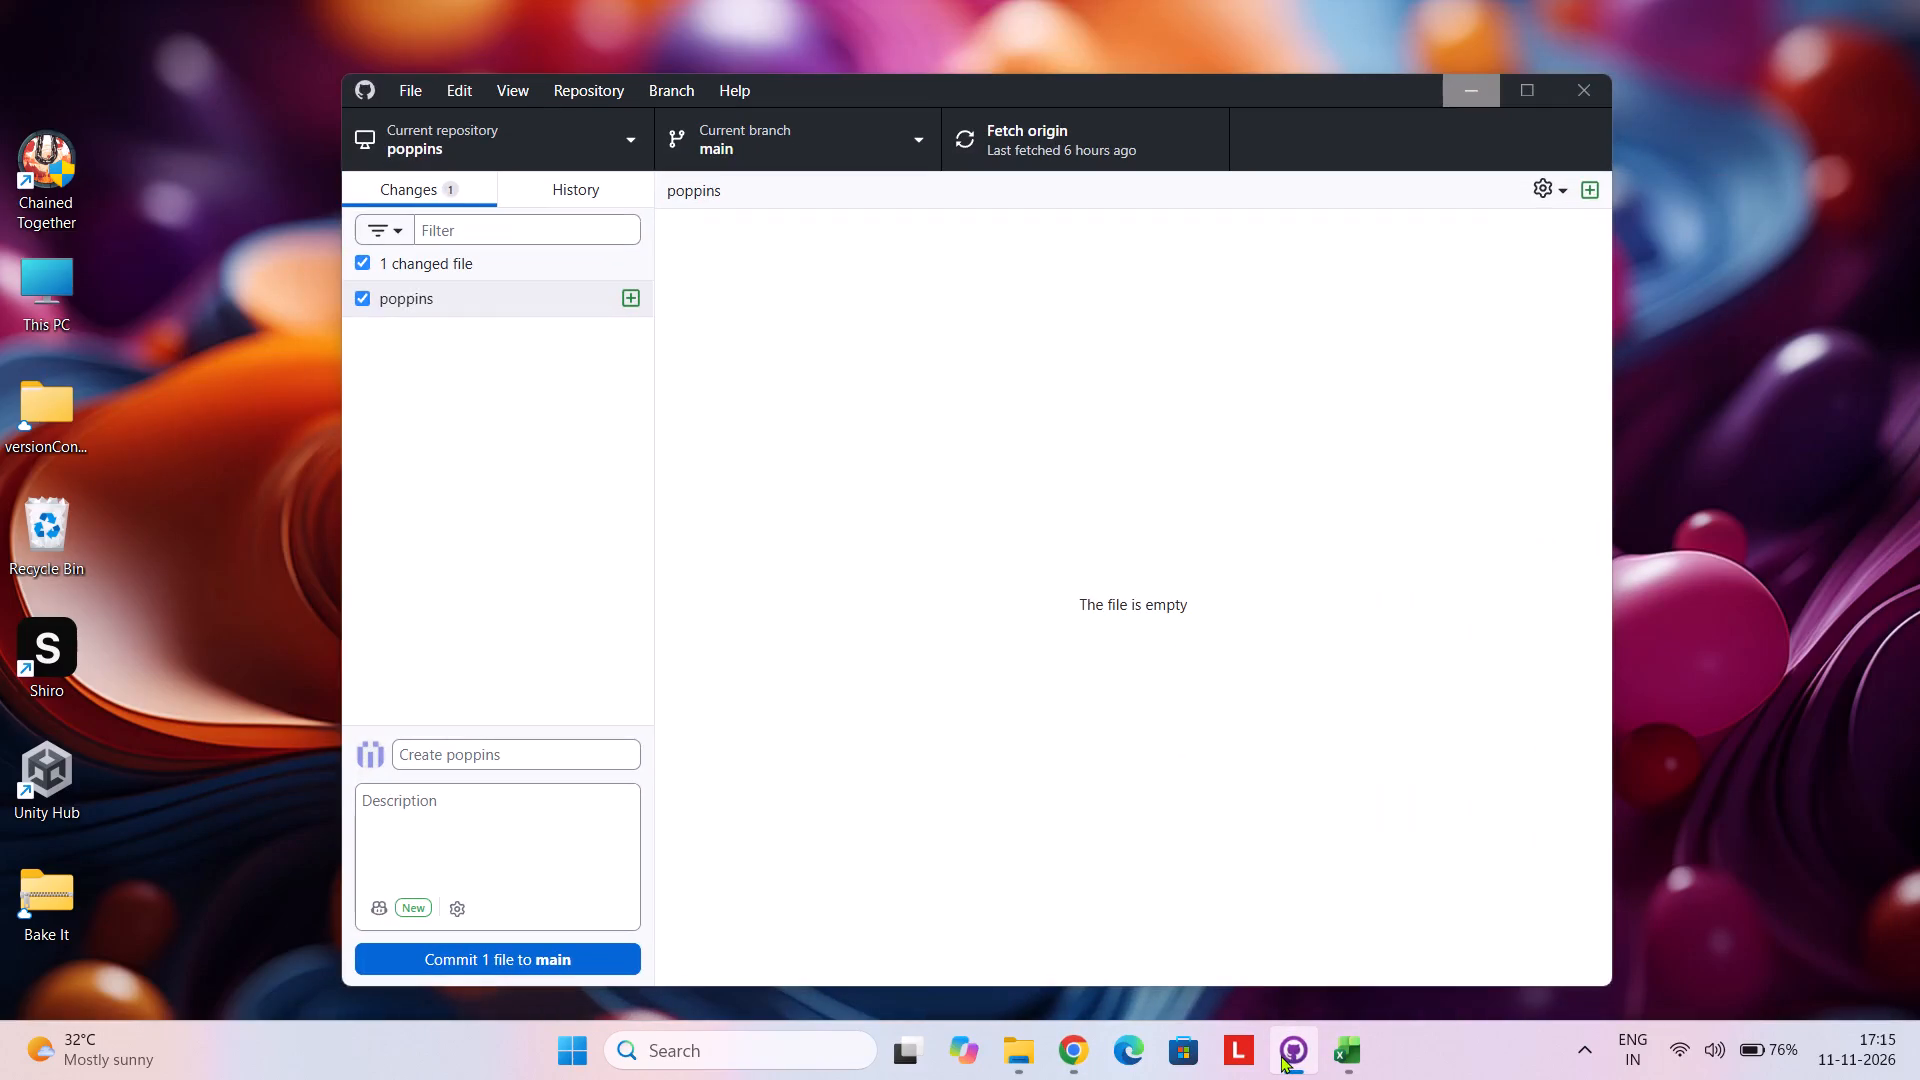
Switch to the ASSESSMENT MARKS workbook in Excel and examine the Assessment Tracker's student marks across the monthly assessment dates.
left_click(1281, 1055)
left_click(1341, 1043)
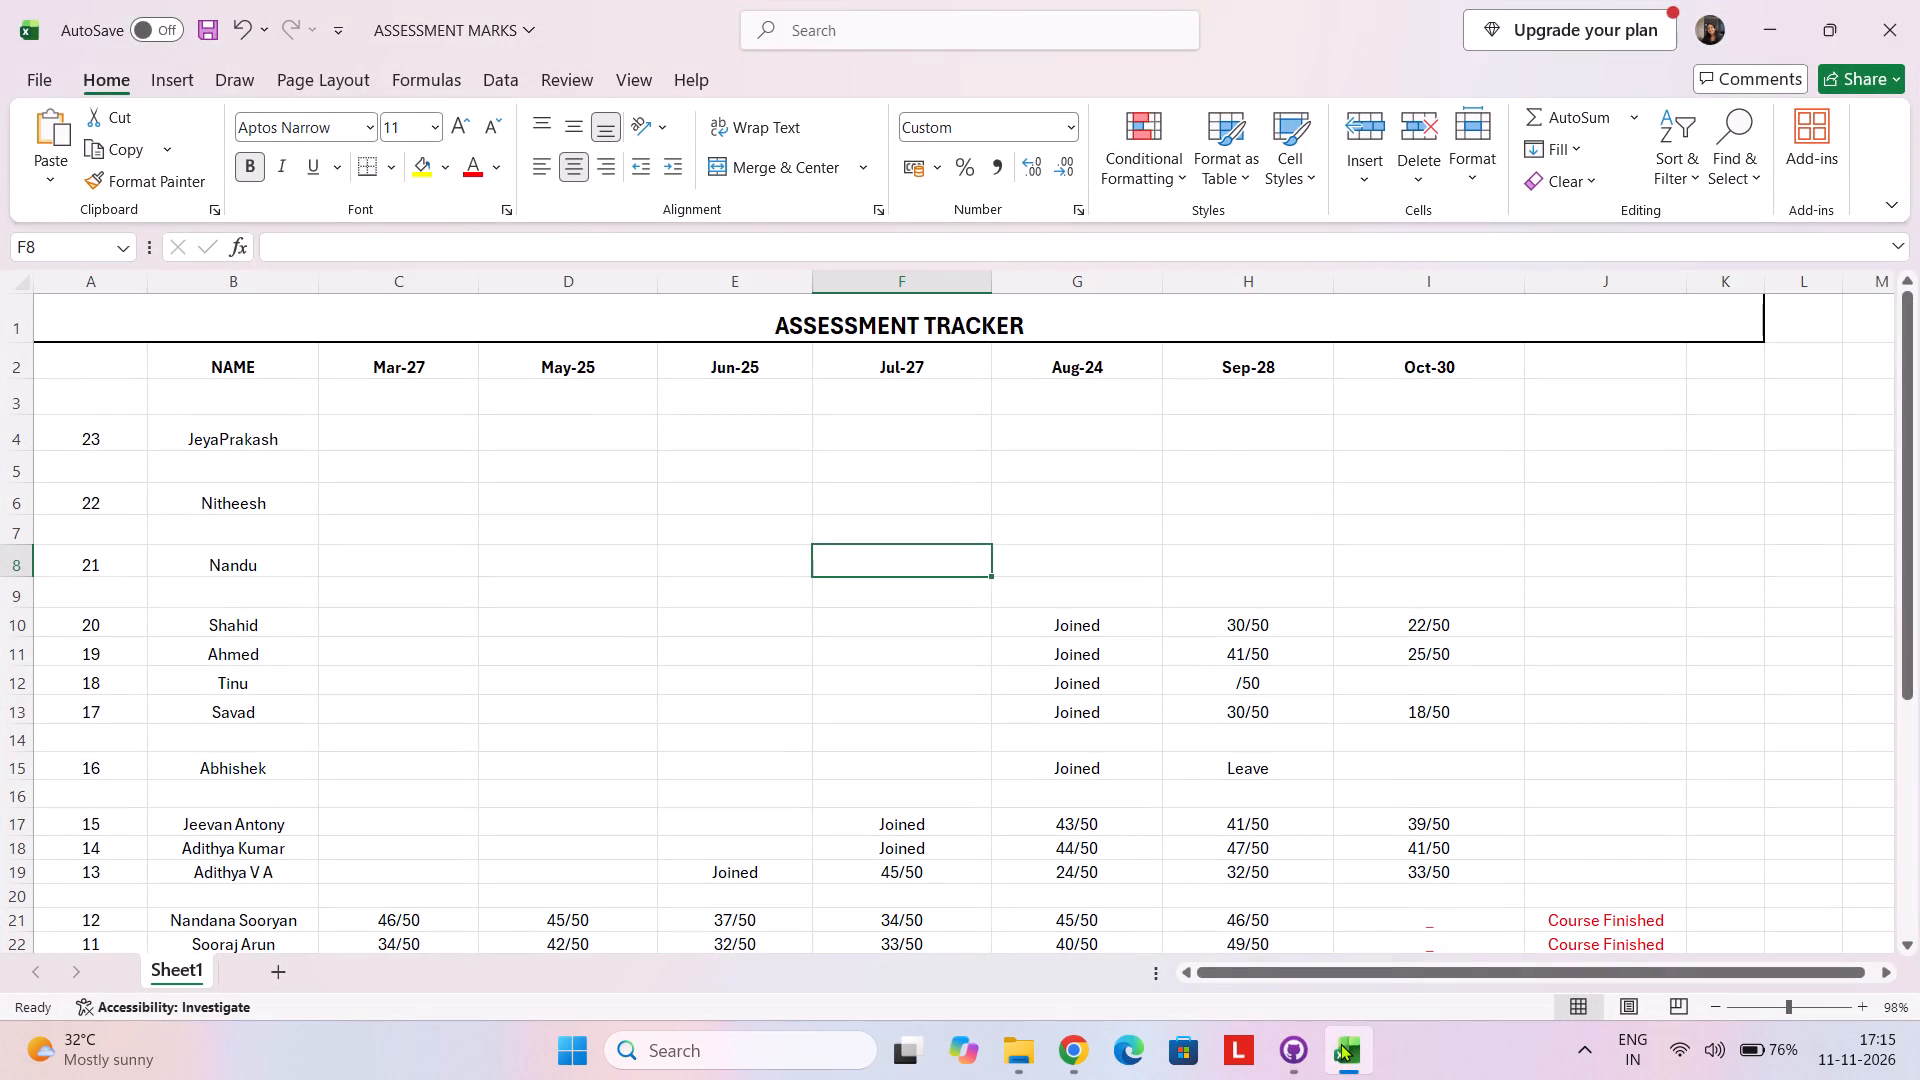
scroll(1019, 863, "left", 1)
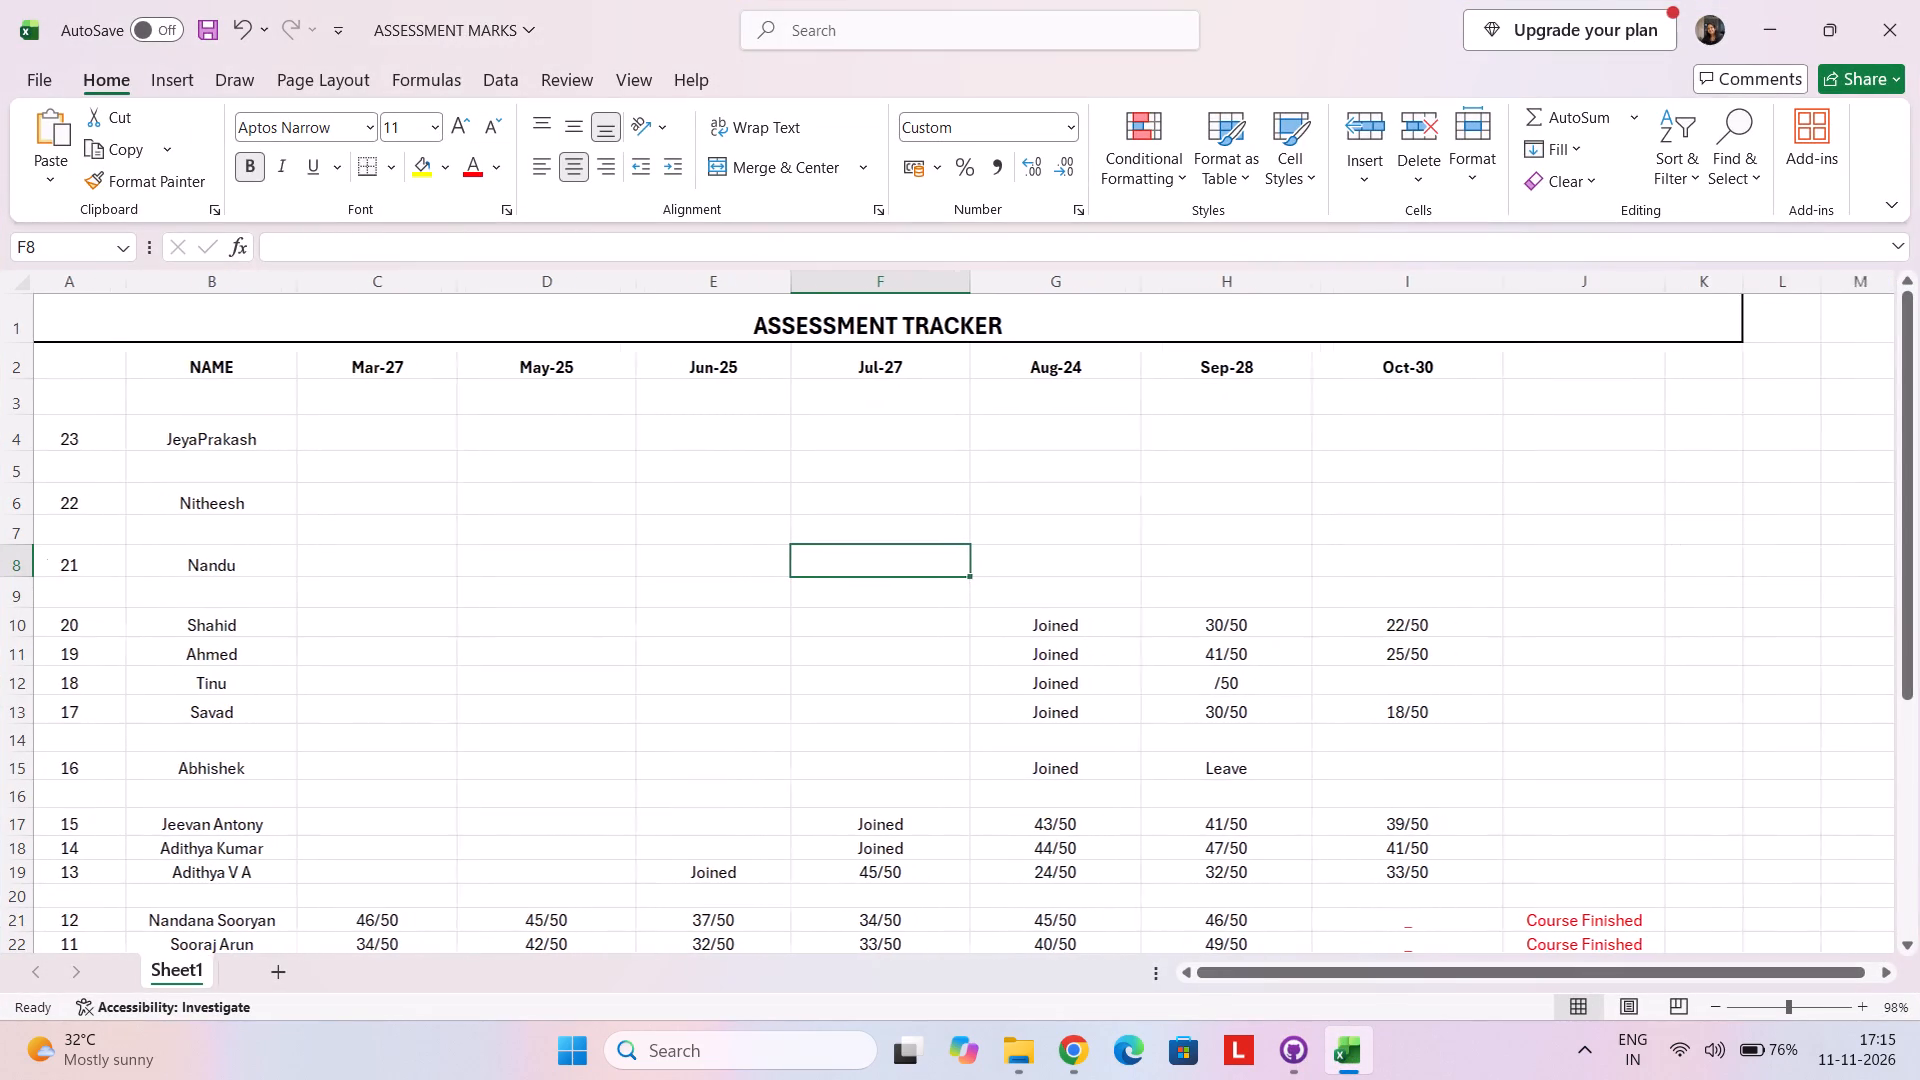
scroll(1019, 863, "left", 1)
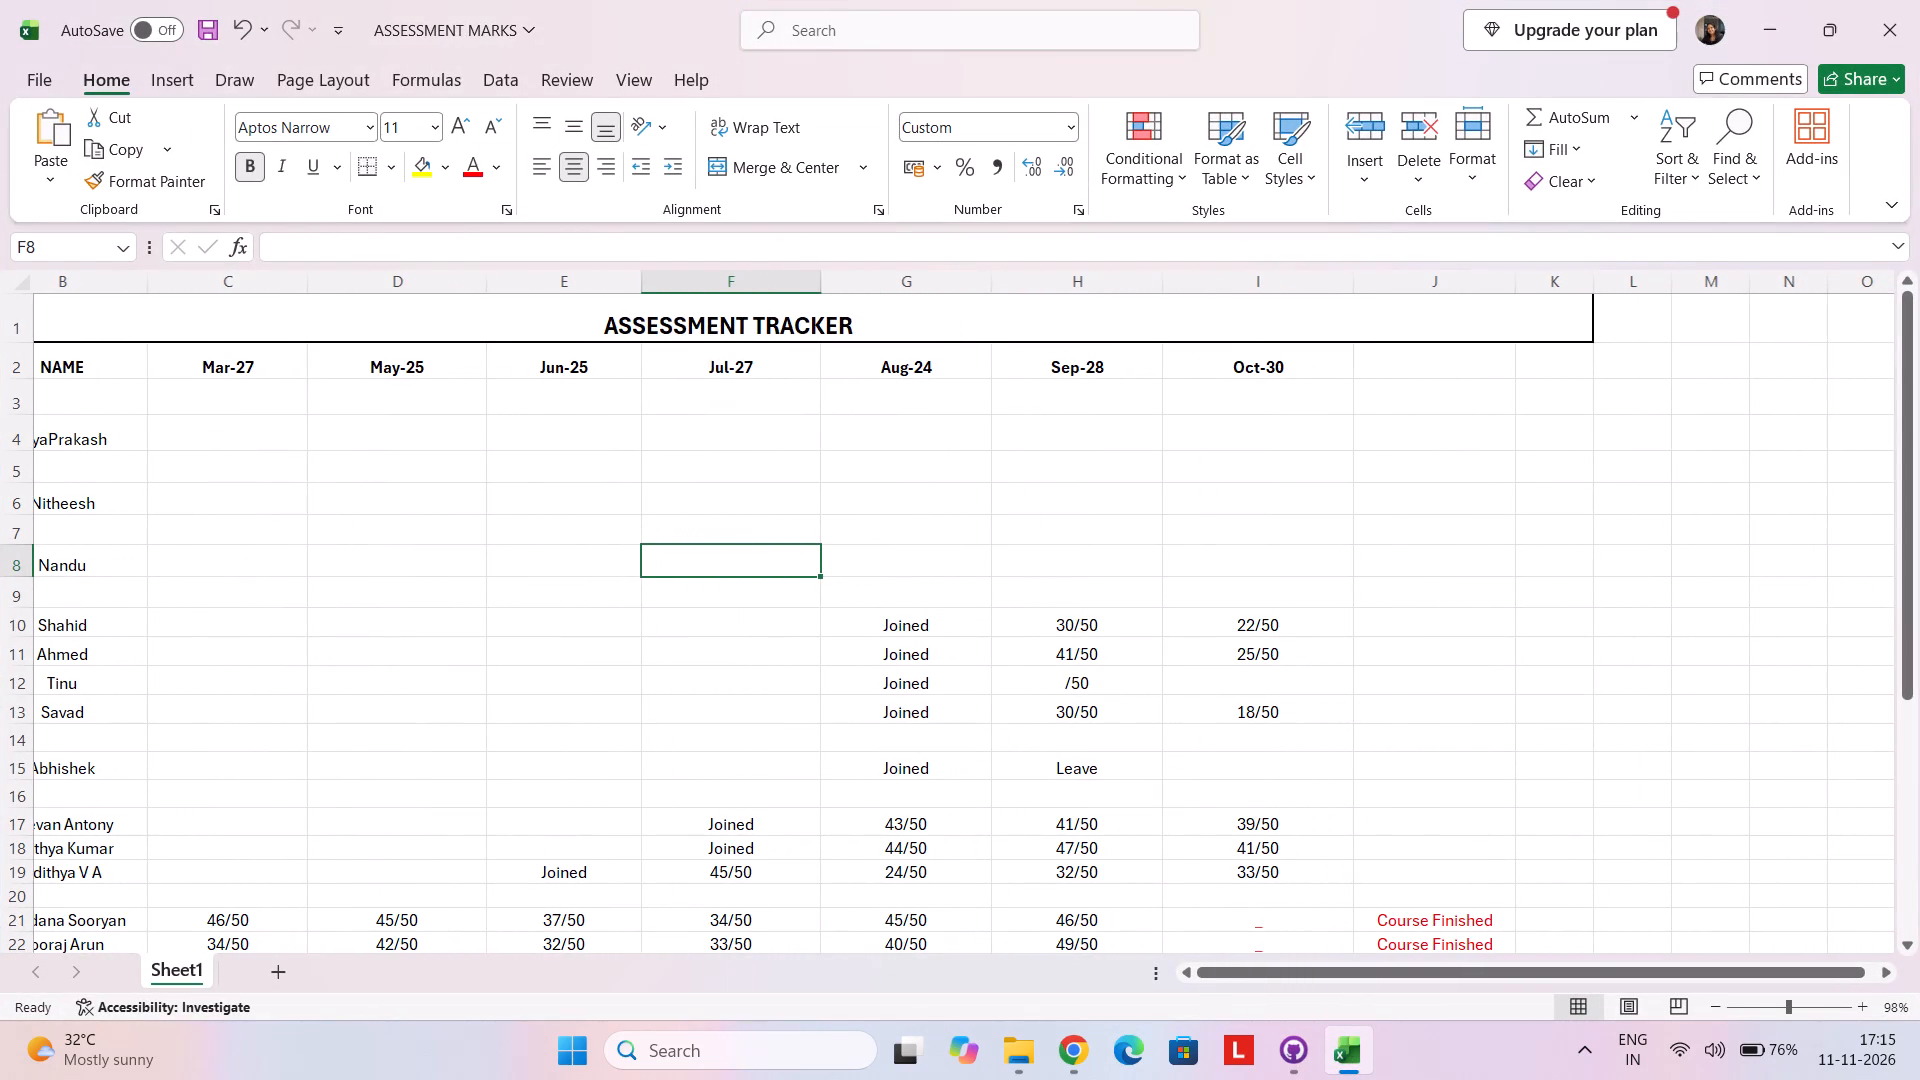
scroll(1019, 863, "left", 2)
scroll(1019, 863, "down", 1)
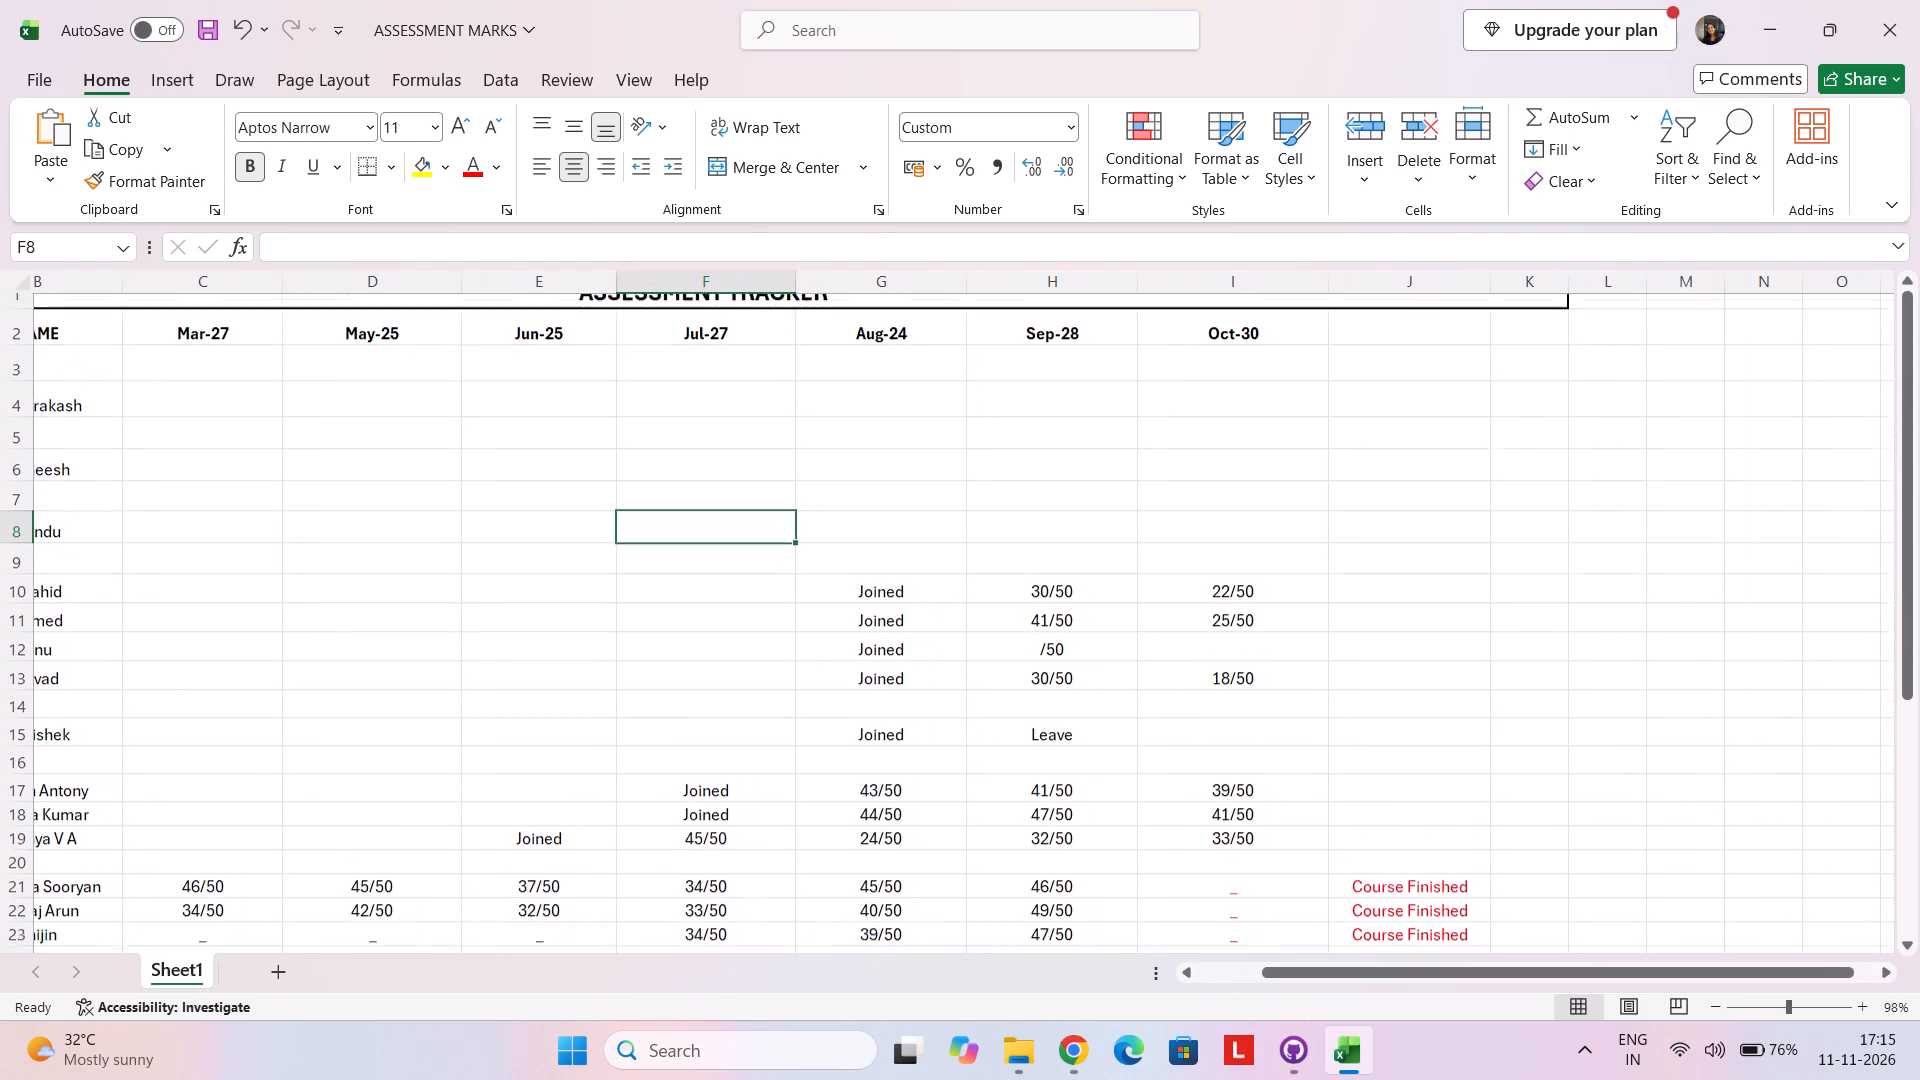
scroll(1019, 863, "down", 2)
scroll(1019, 863, "right", 1)
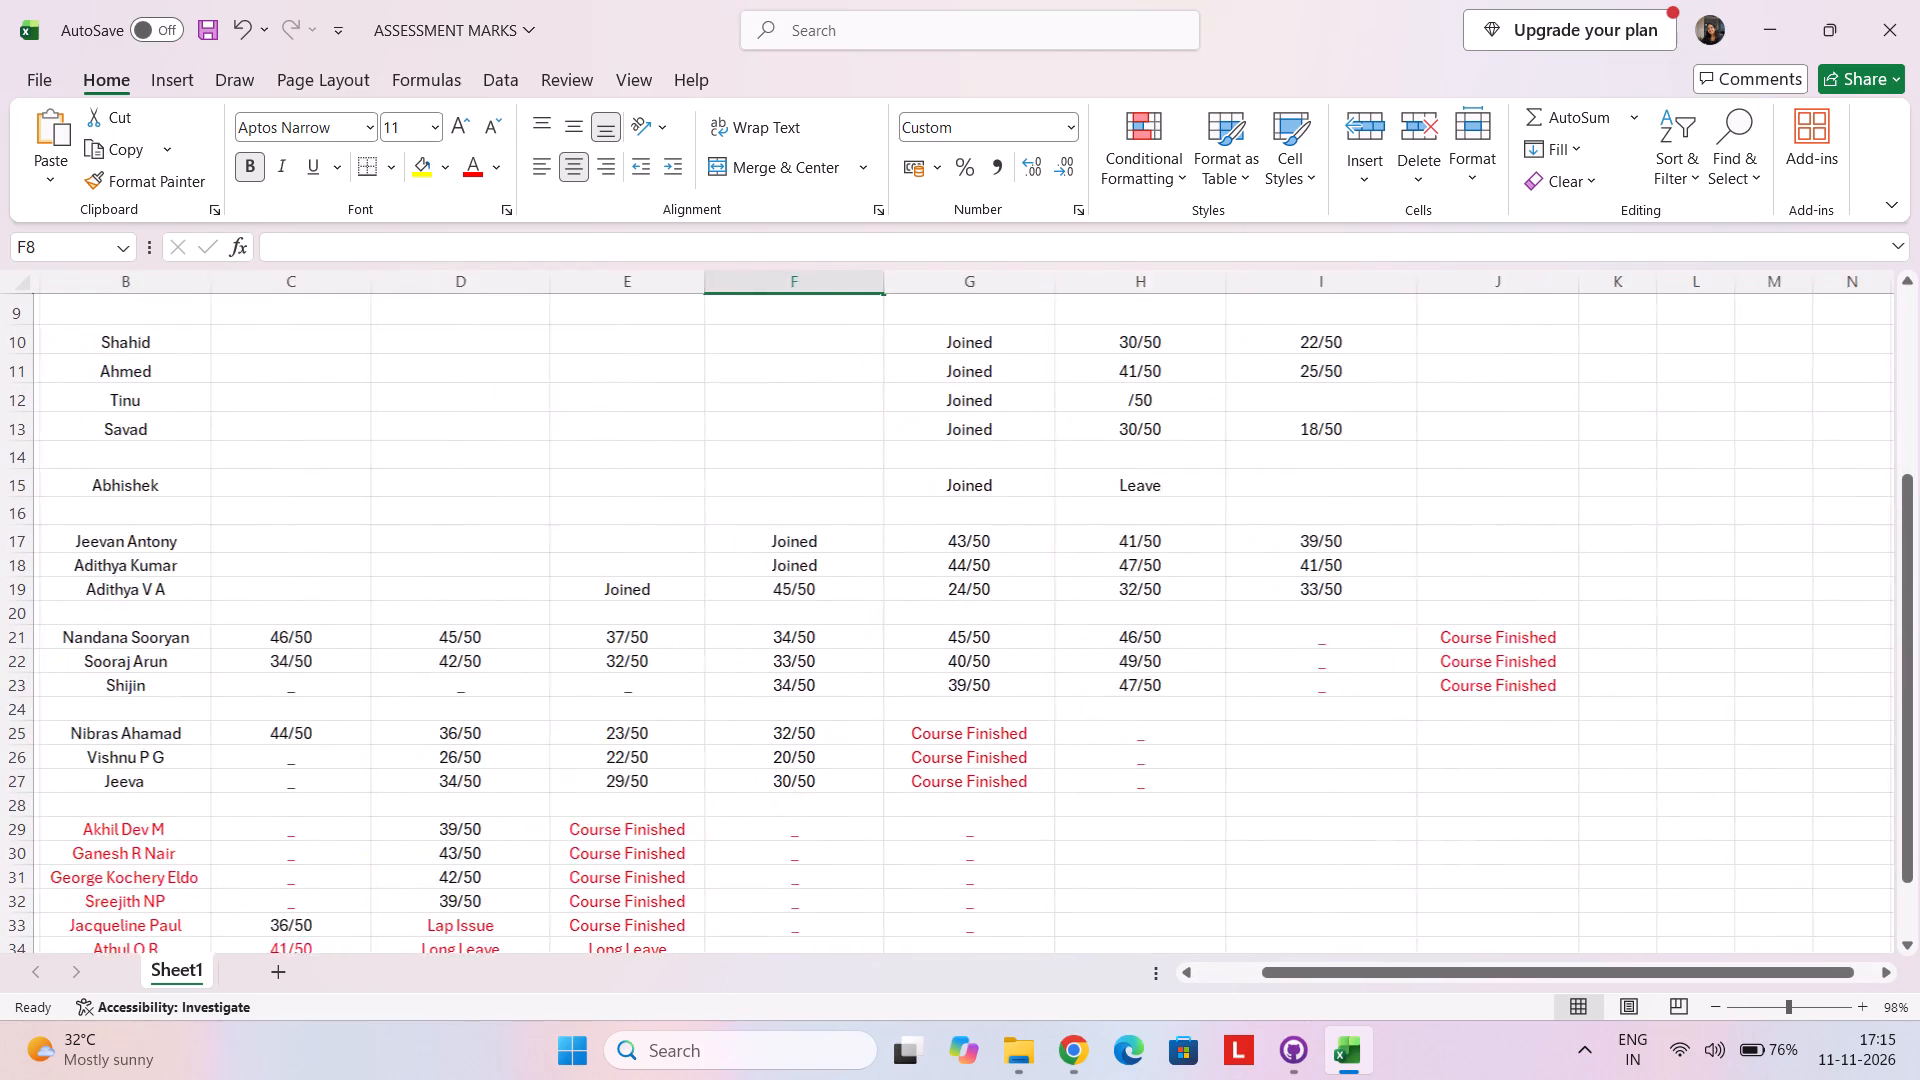
scroll(1019, 863, "right", 2)
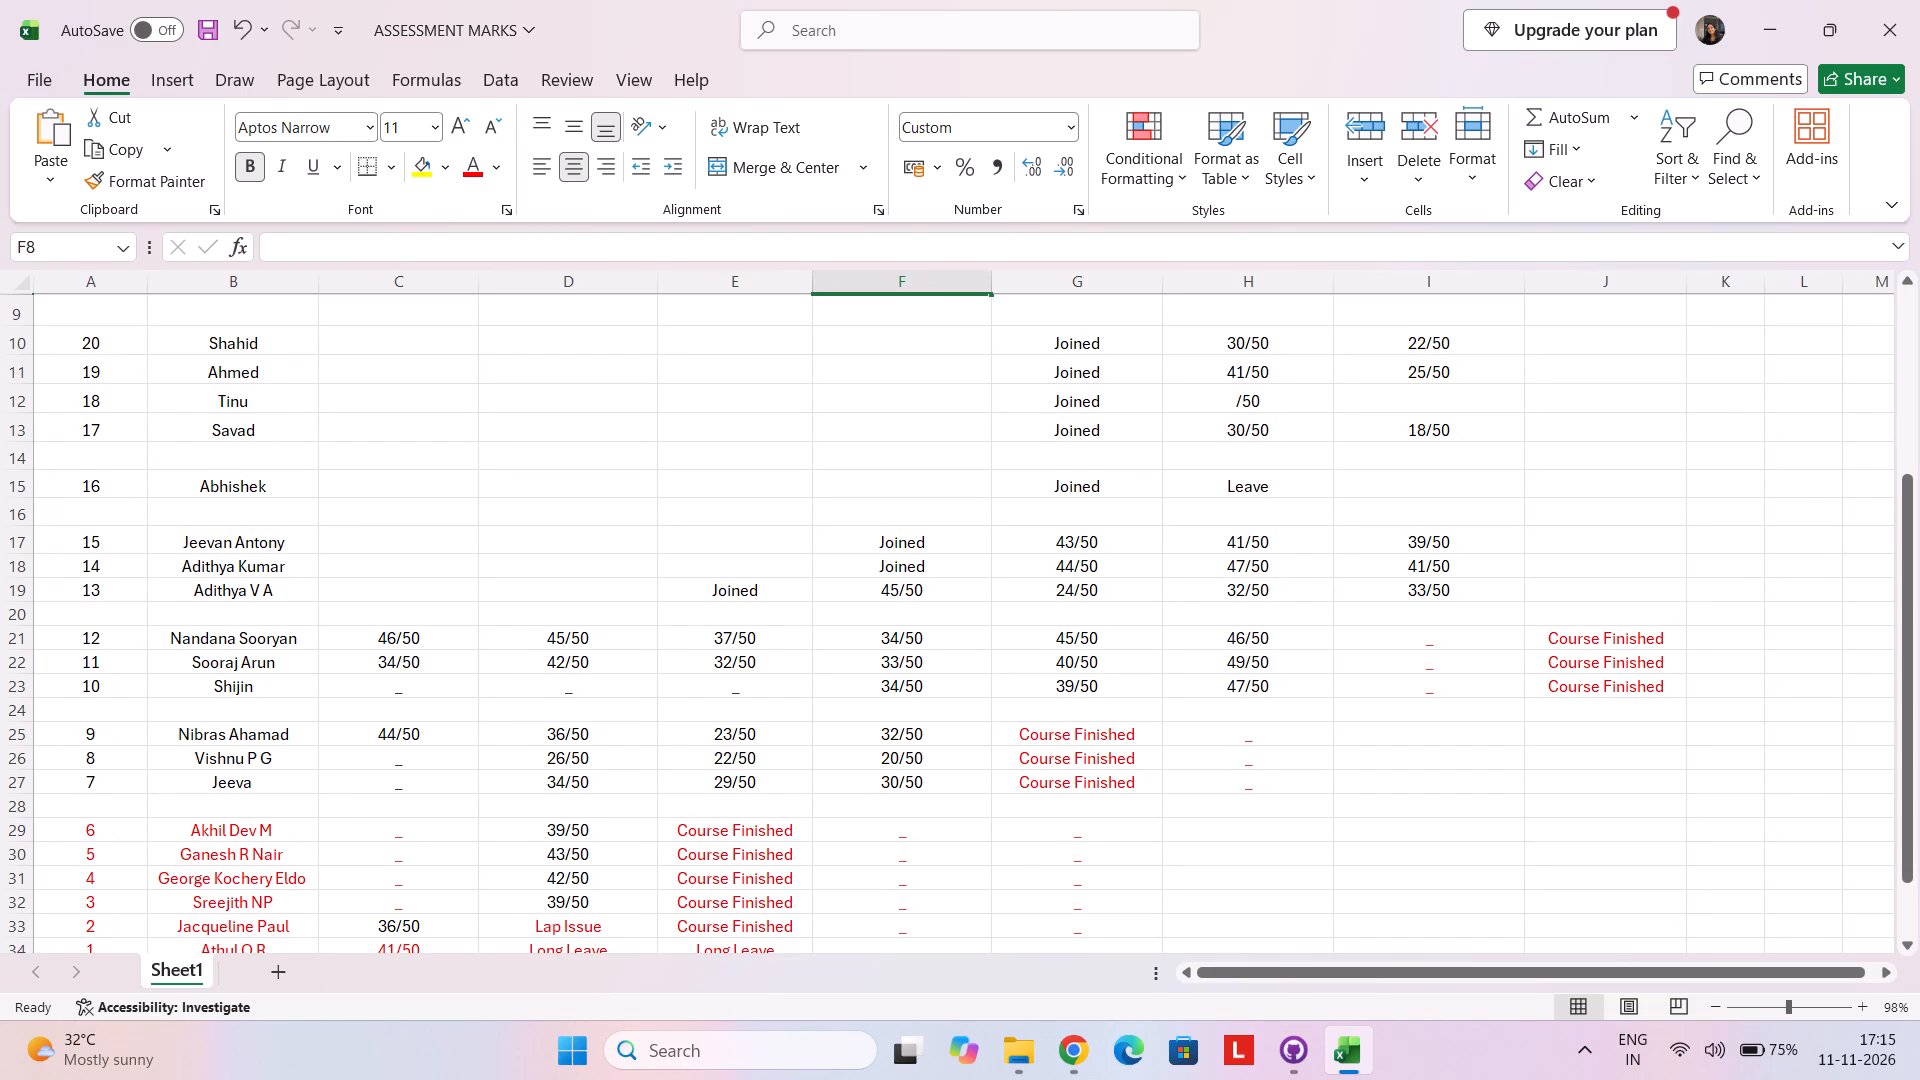
scroll(1245, 780, "up", 2)
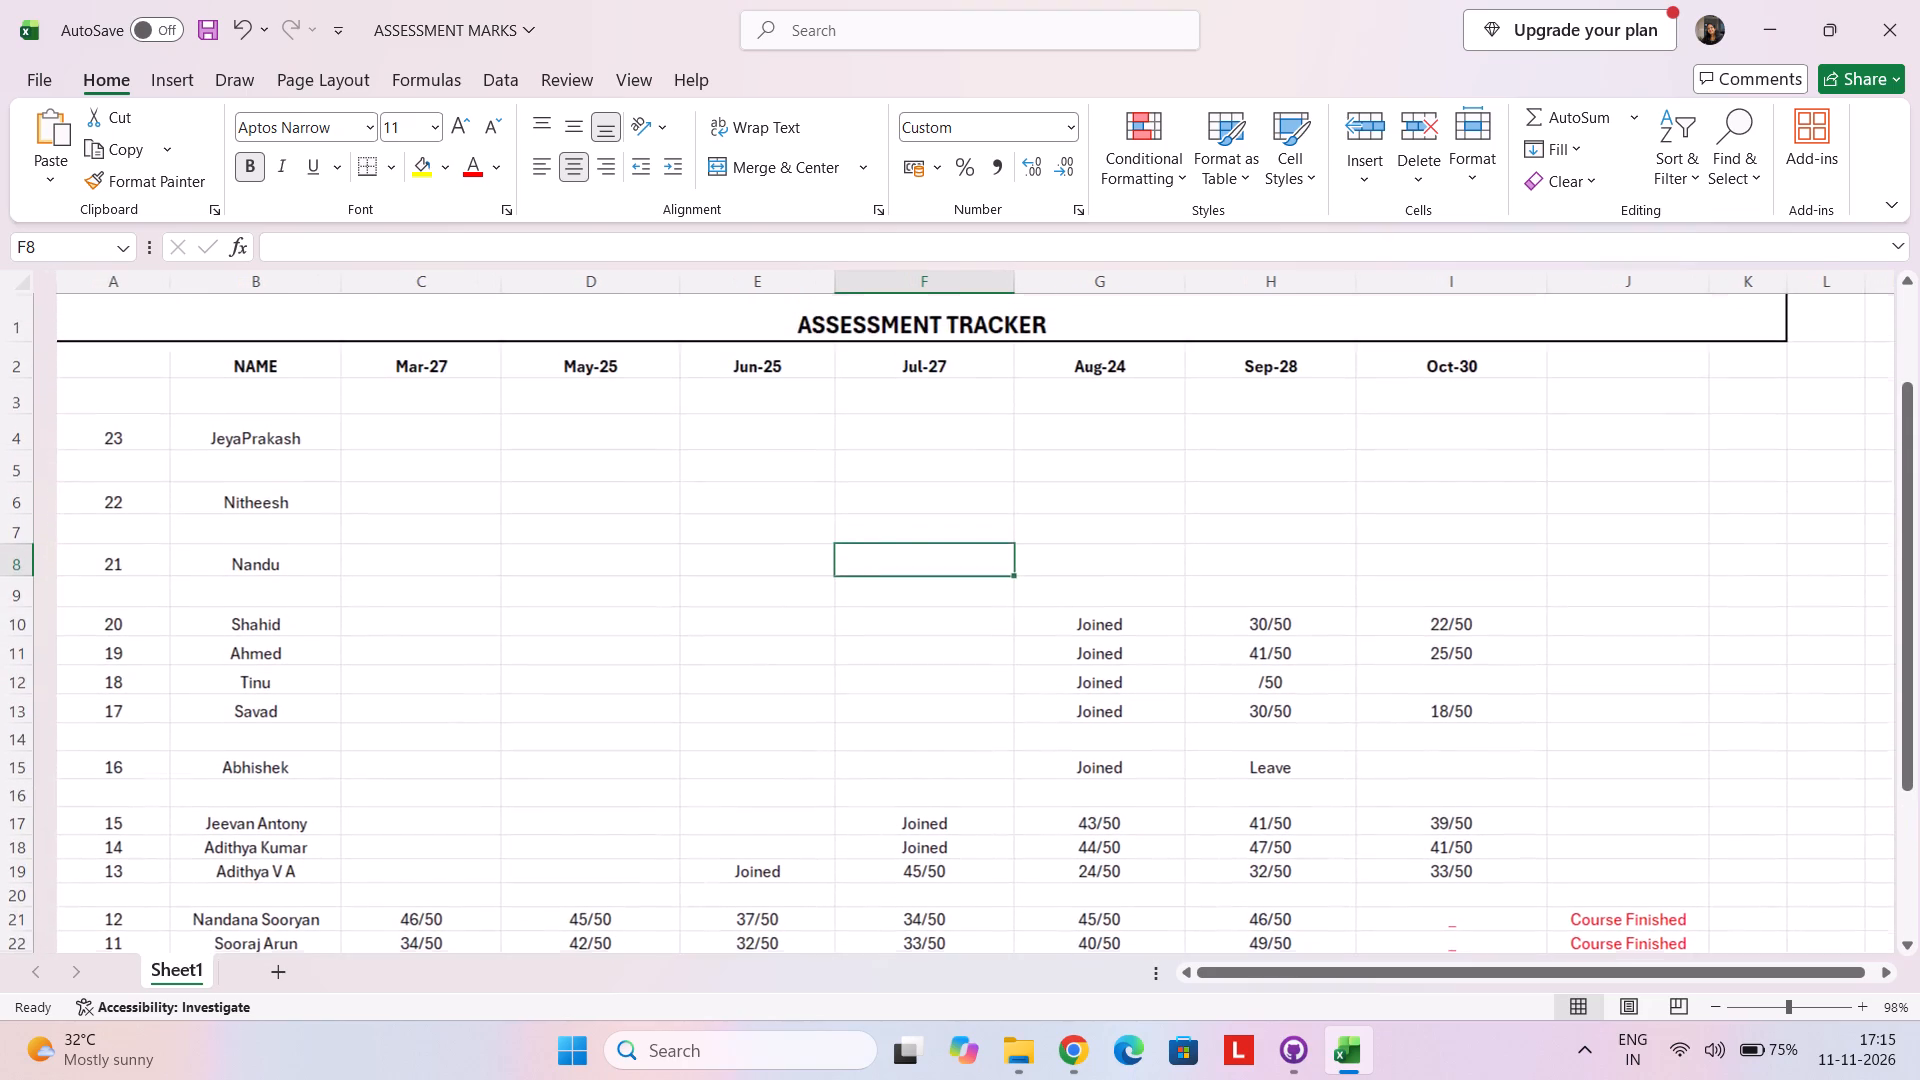
scroll(1245, 780, "down", 1)
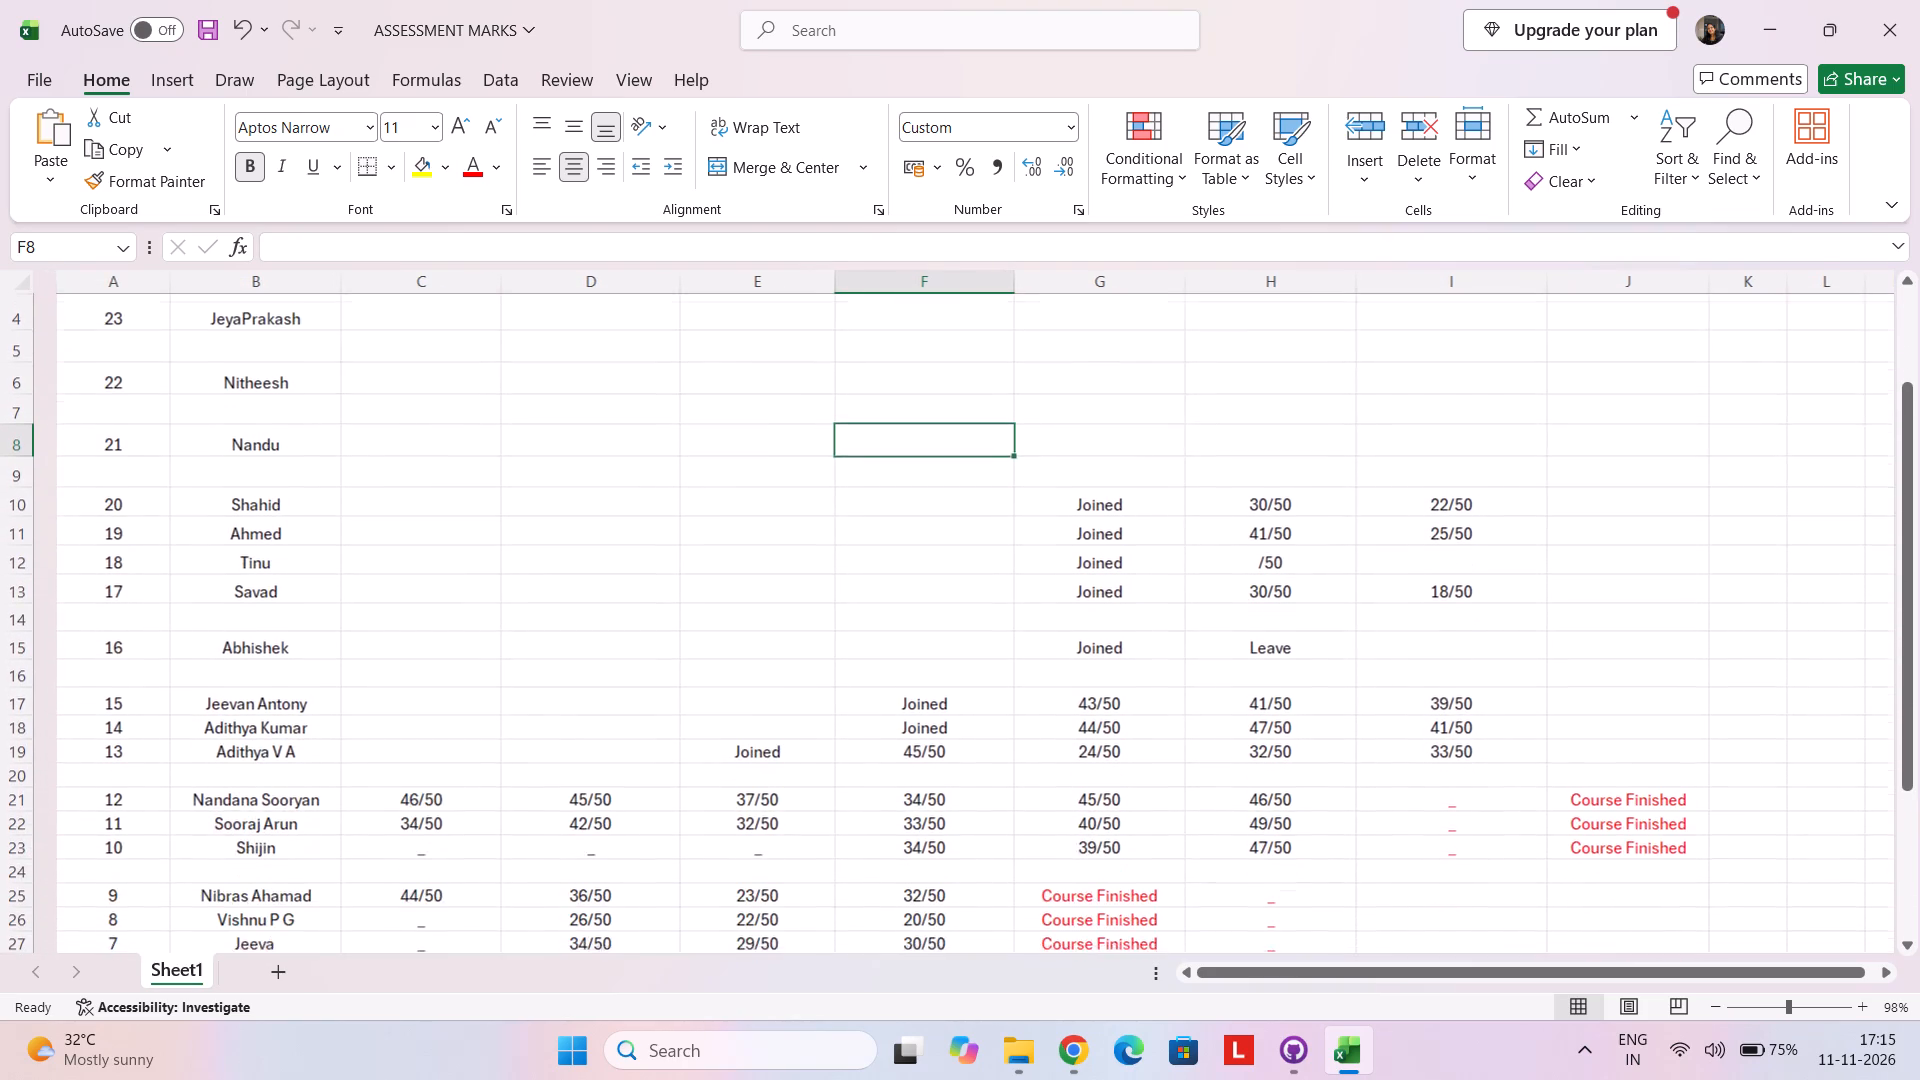
scroll(1245, 780, "down", 1)
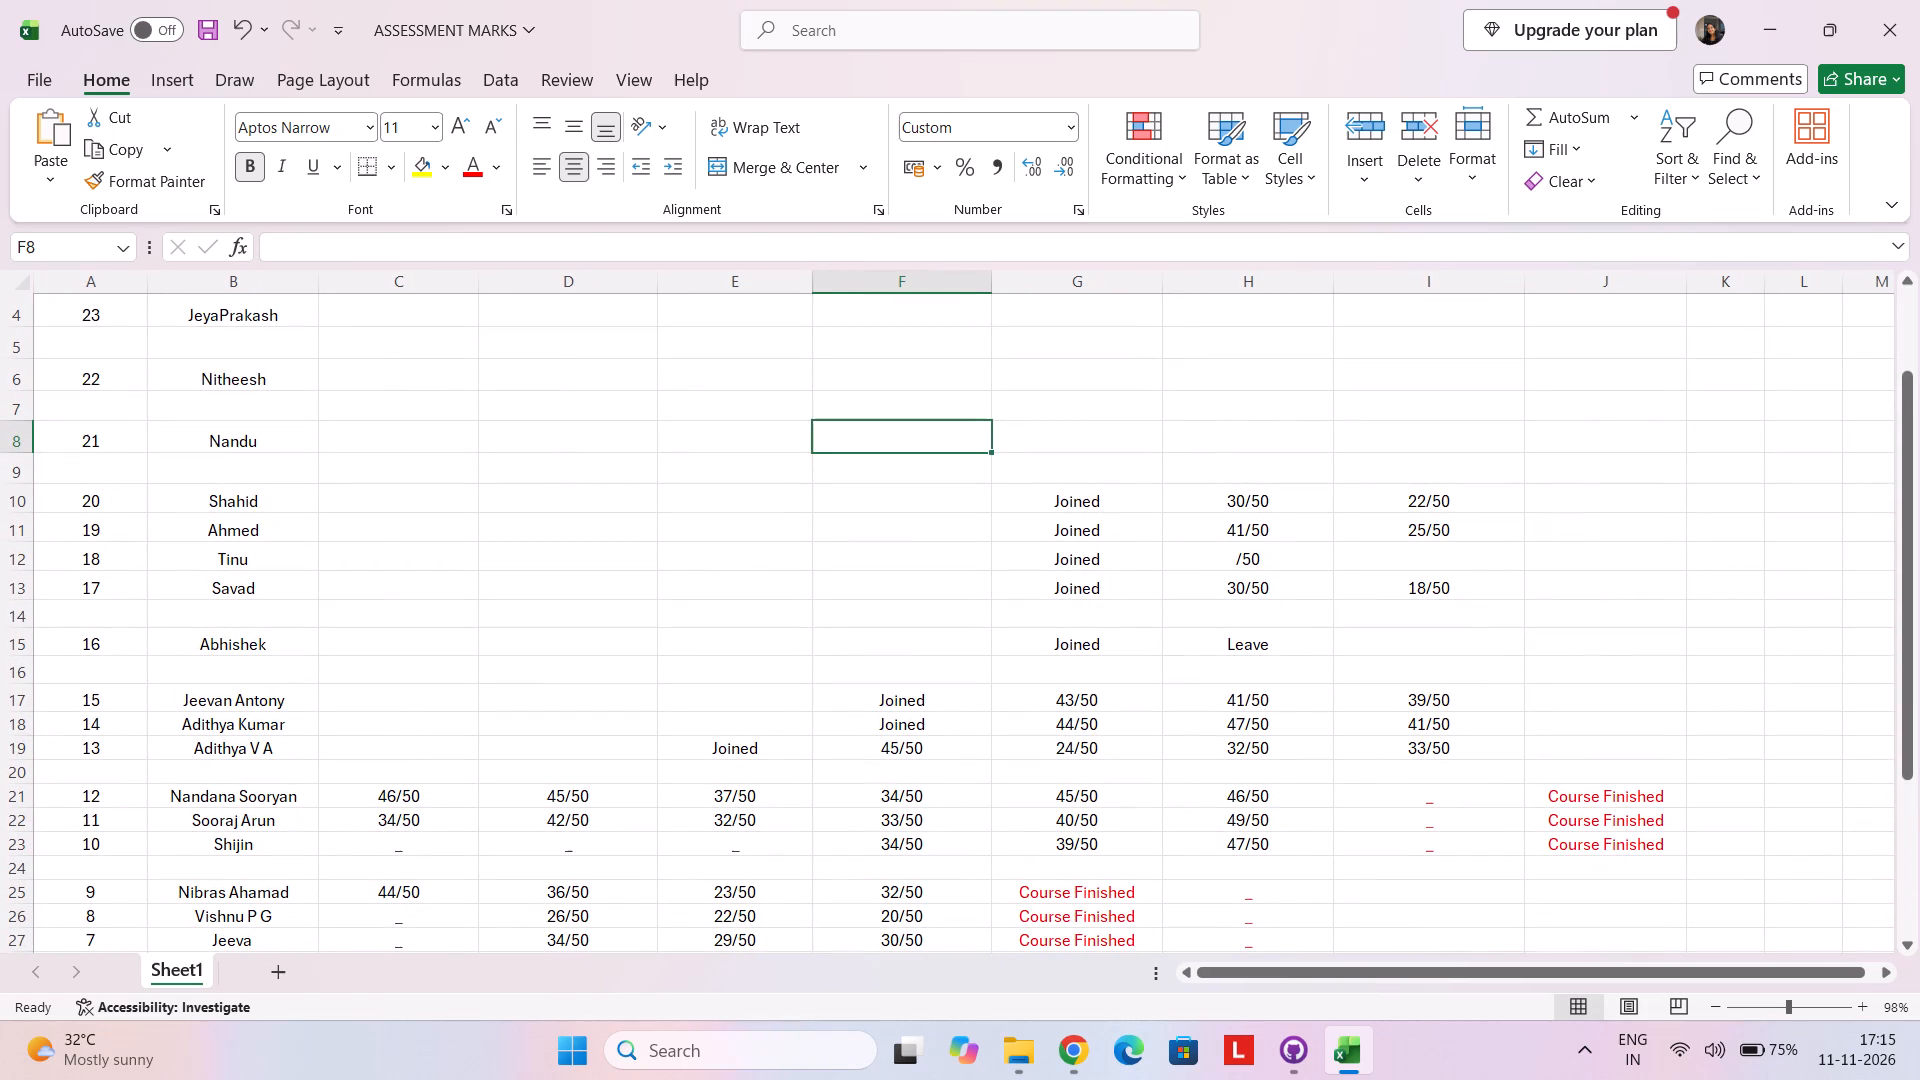
Check the November 2026 calendar and review the Assessment Tracker's student rows from the newest entries to the oldest.
left_click(1815, 1051)
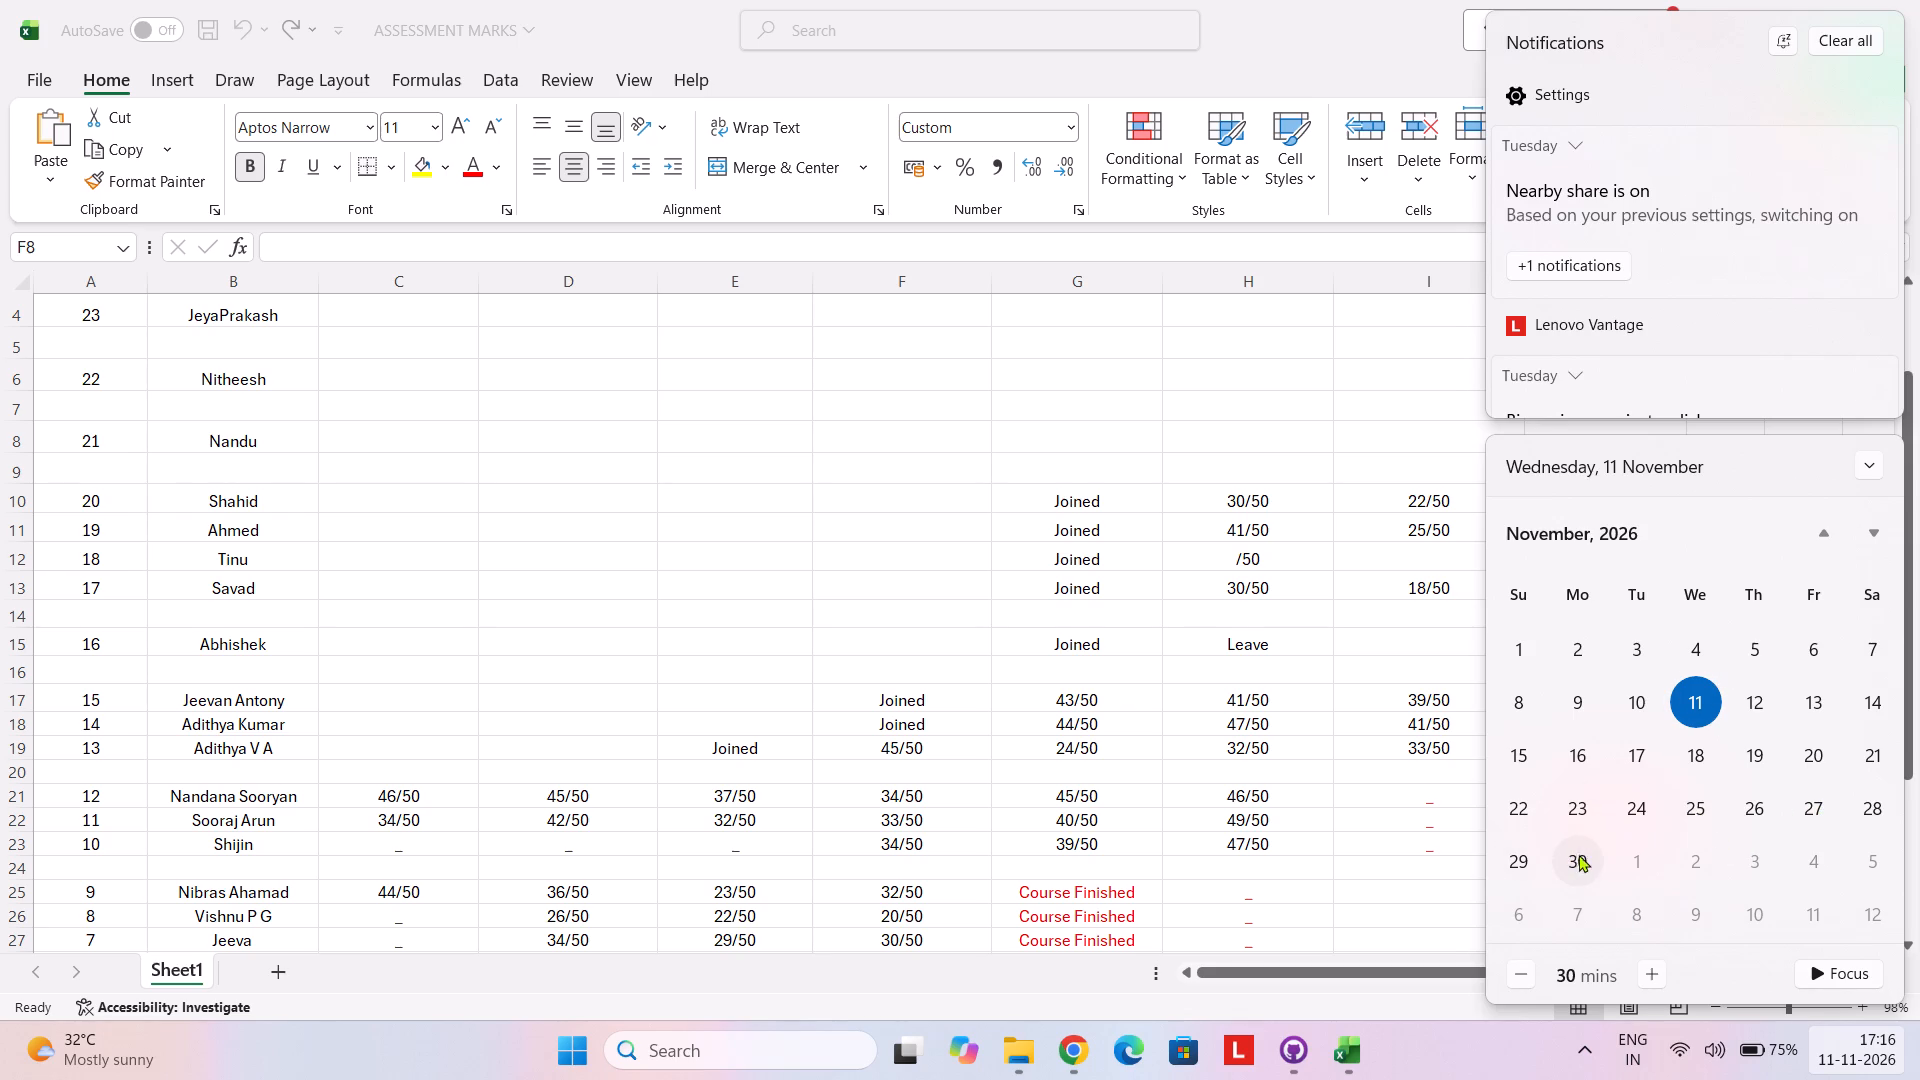
left_click(1427, 773)
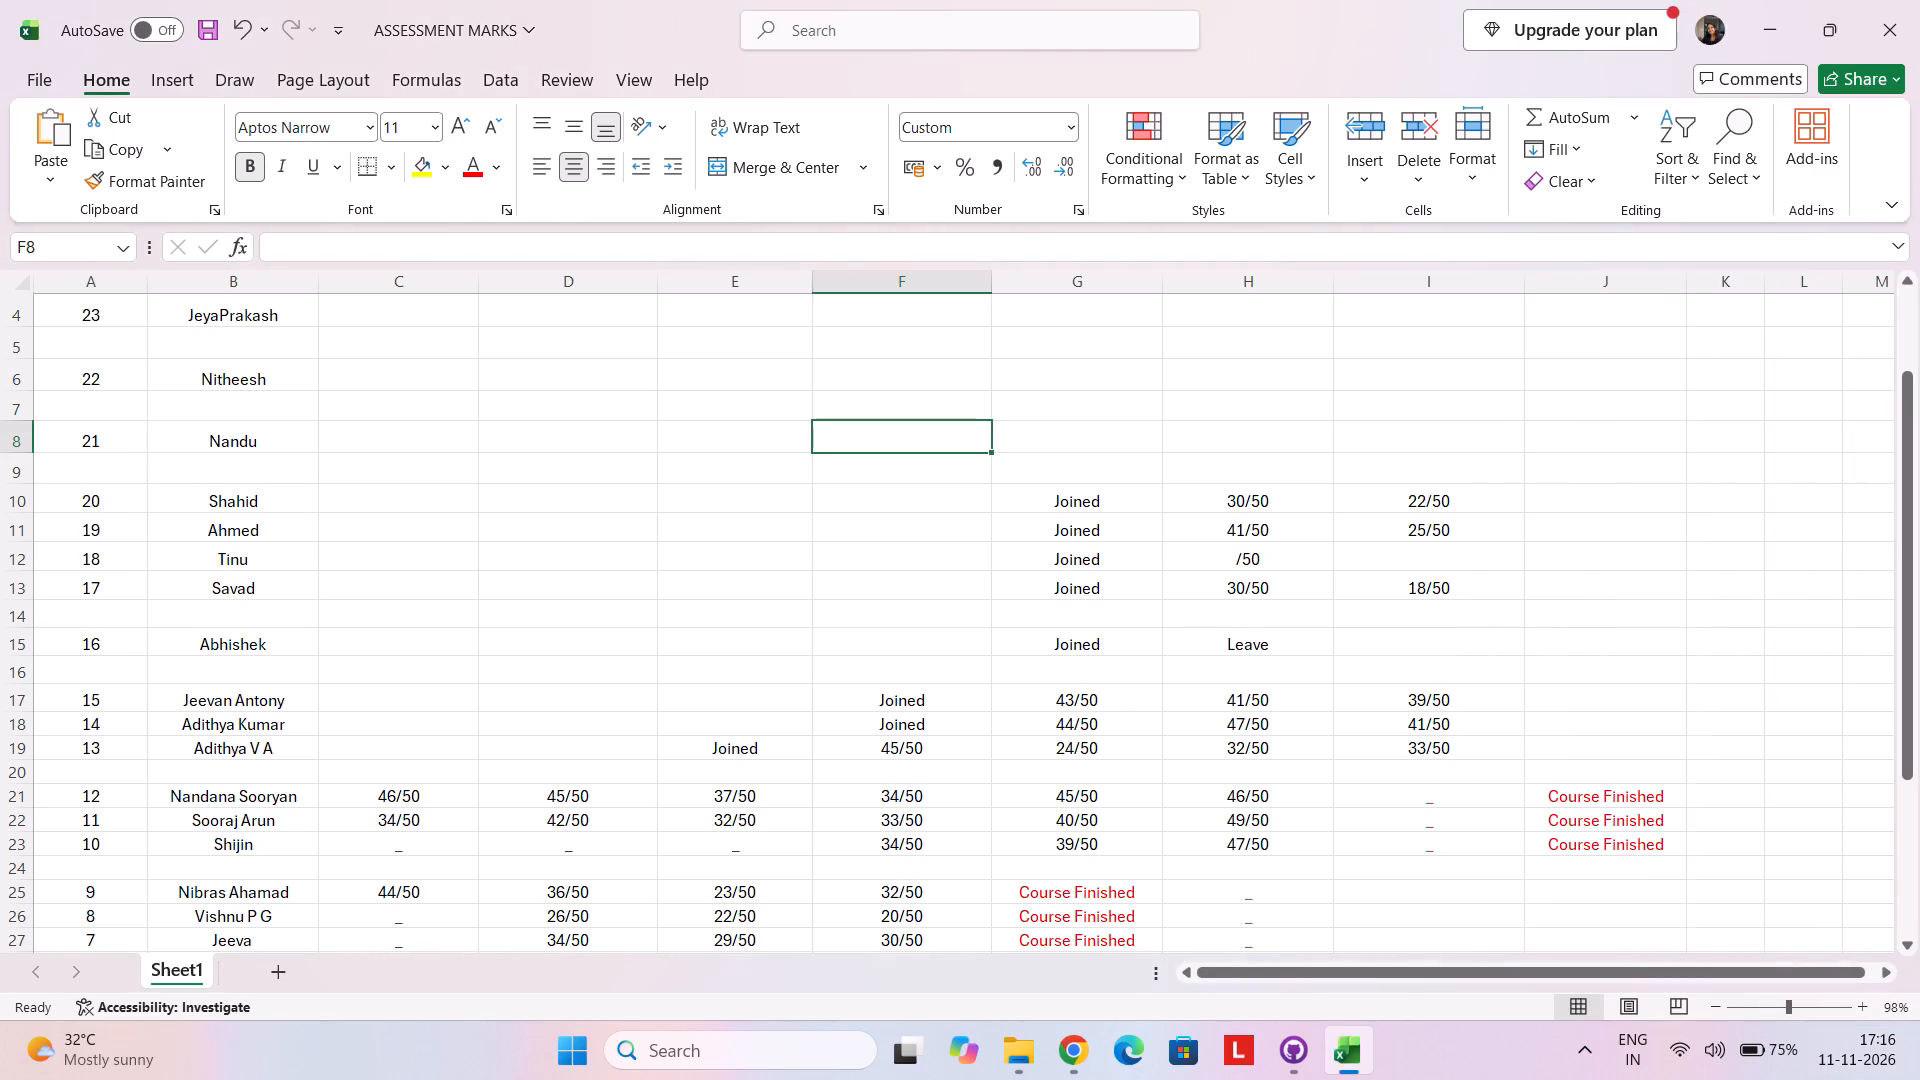
left_click(968, 486)
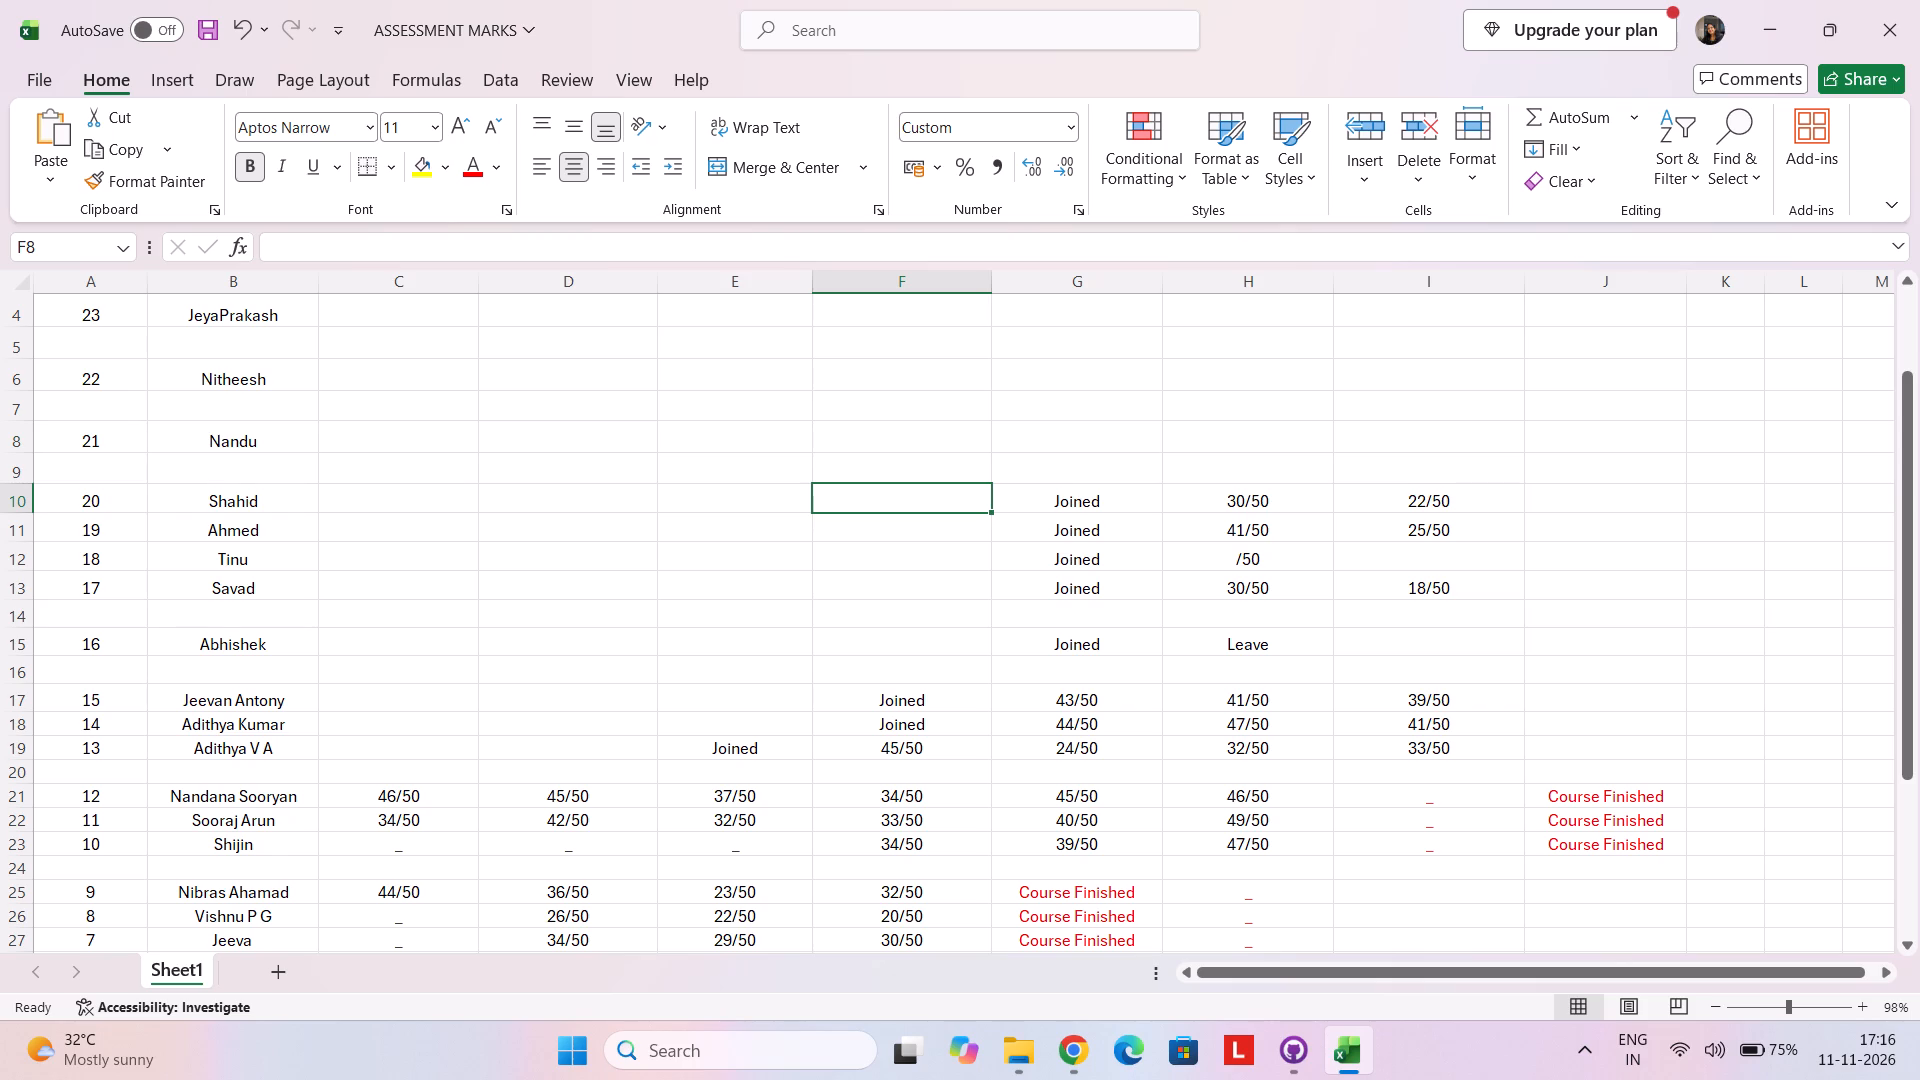
scroll(968, 486, "up", 2)
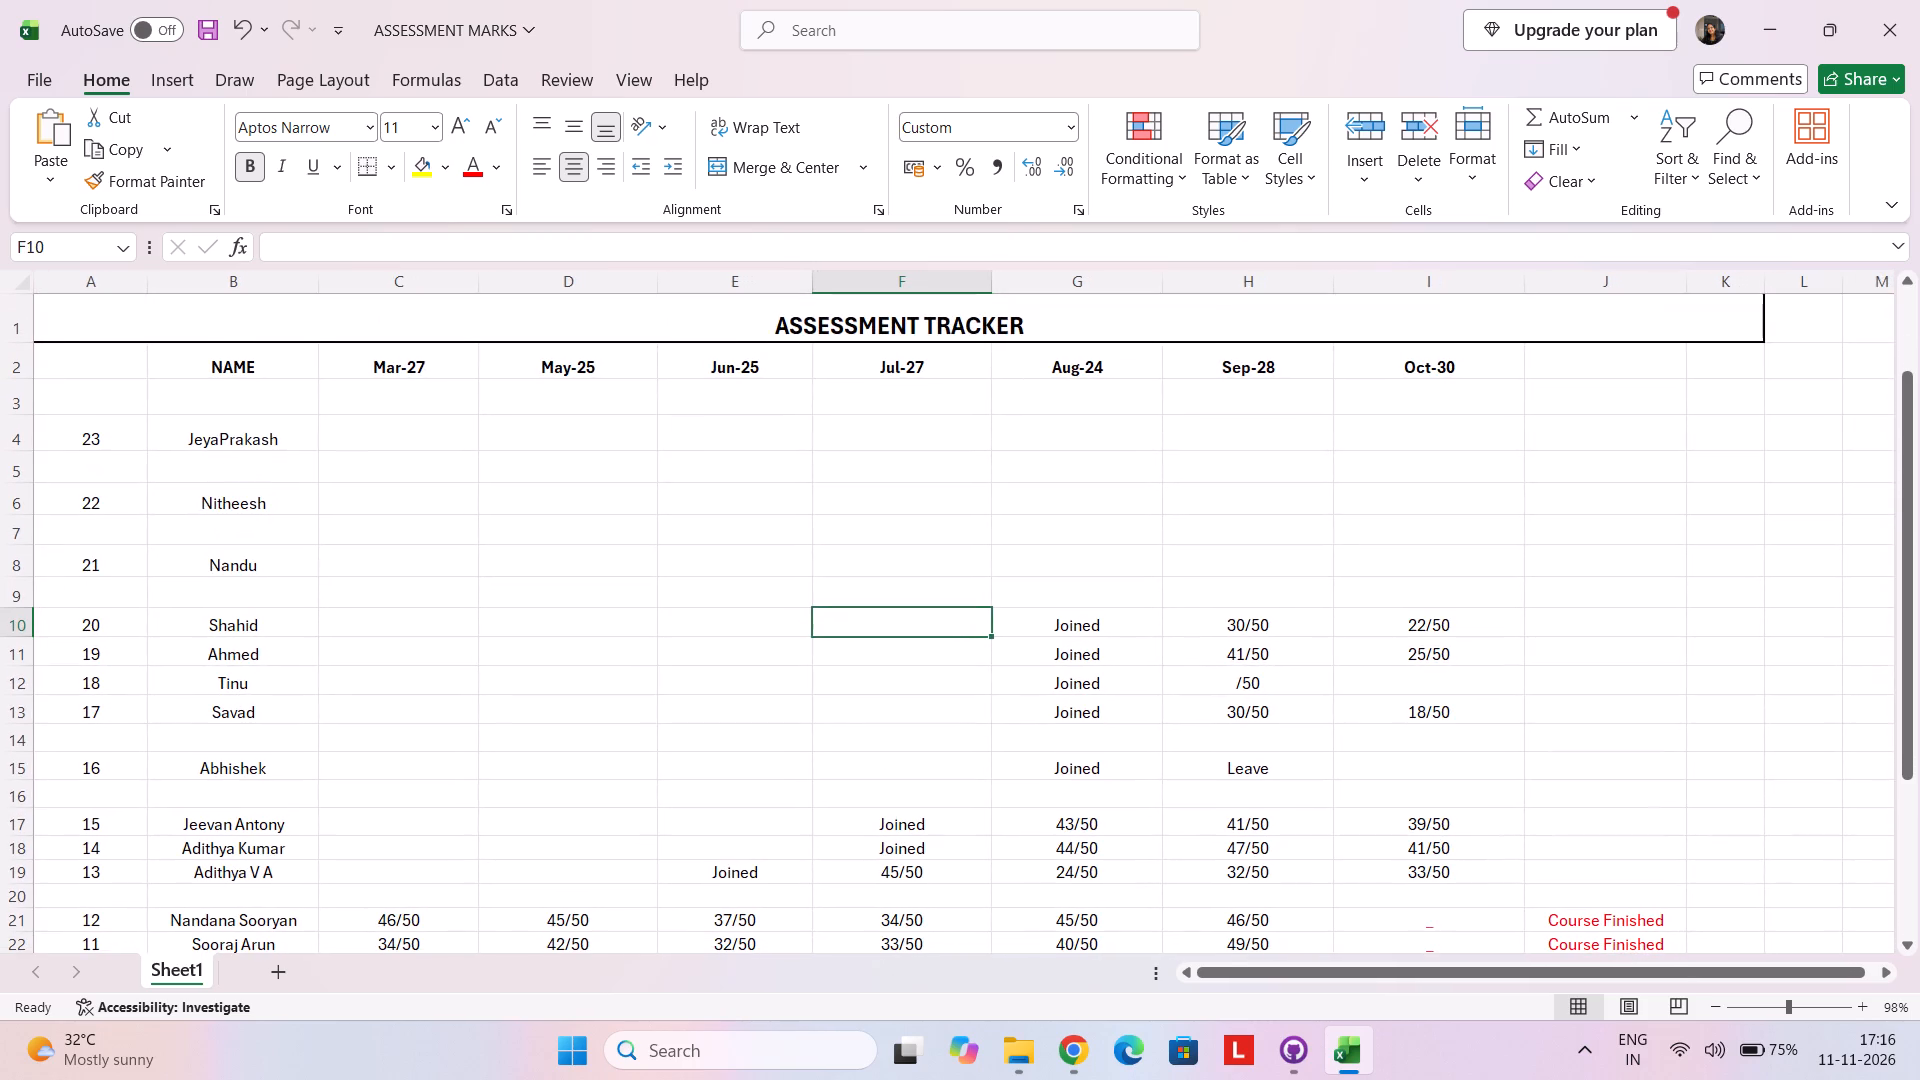
scroll(968, 486, "up", 6)
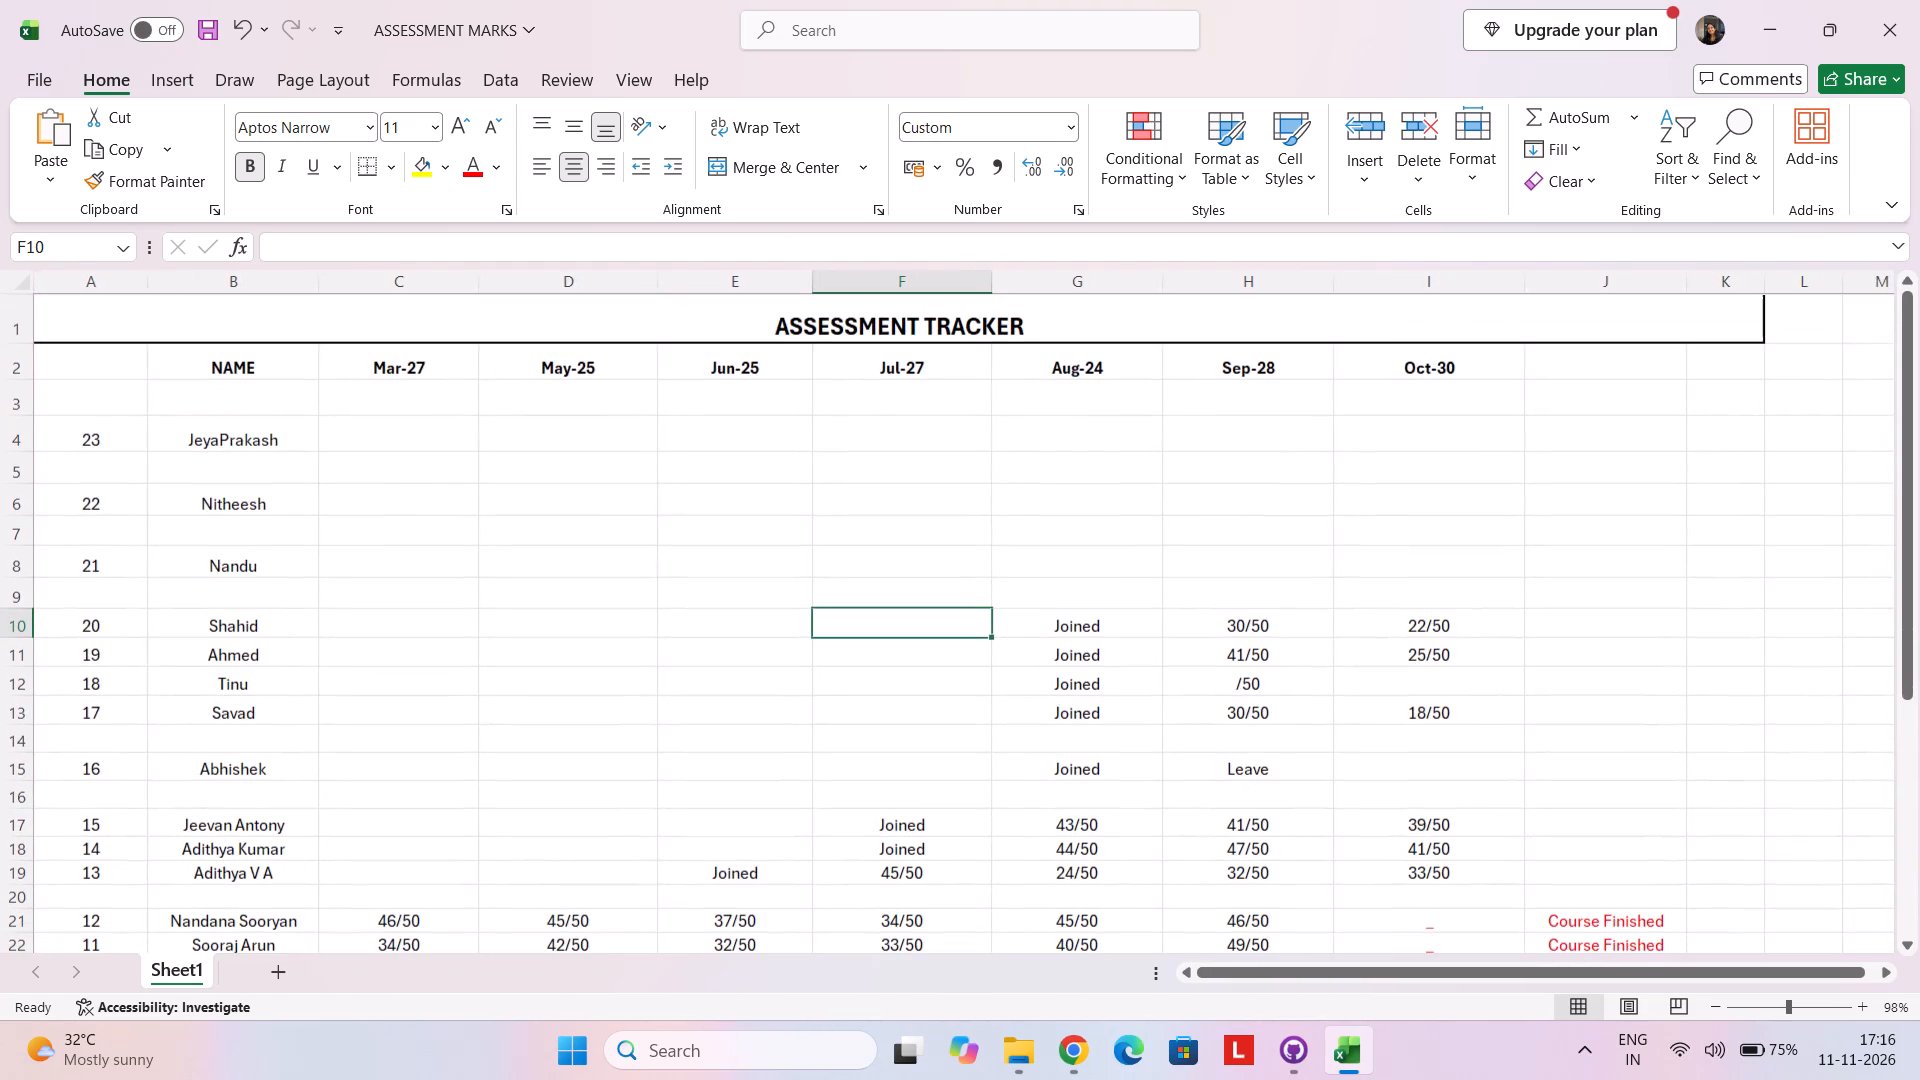
scroll(630, 585, "down", 1)
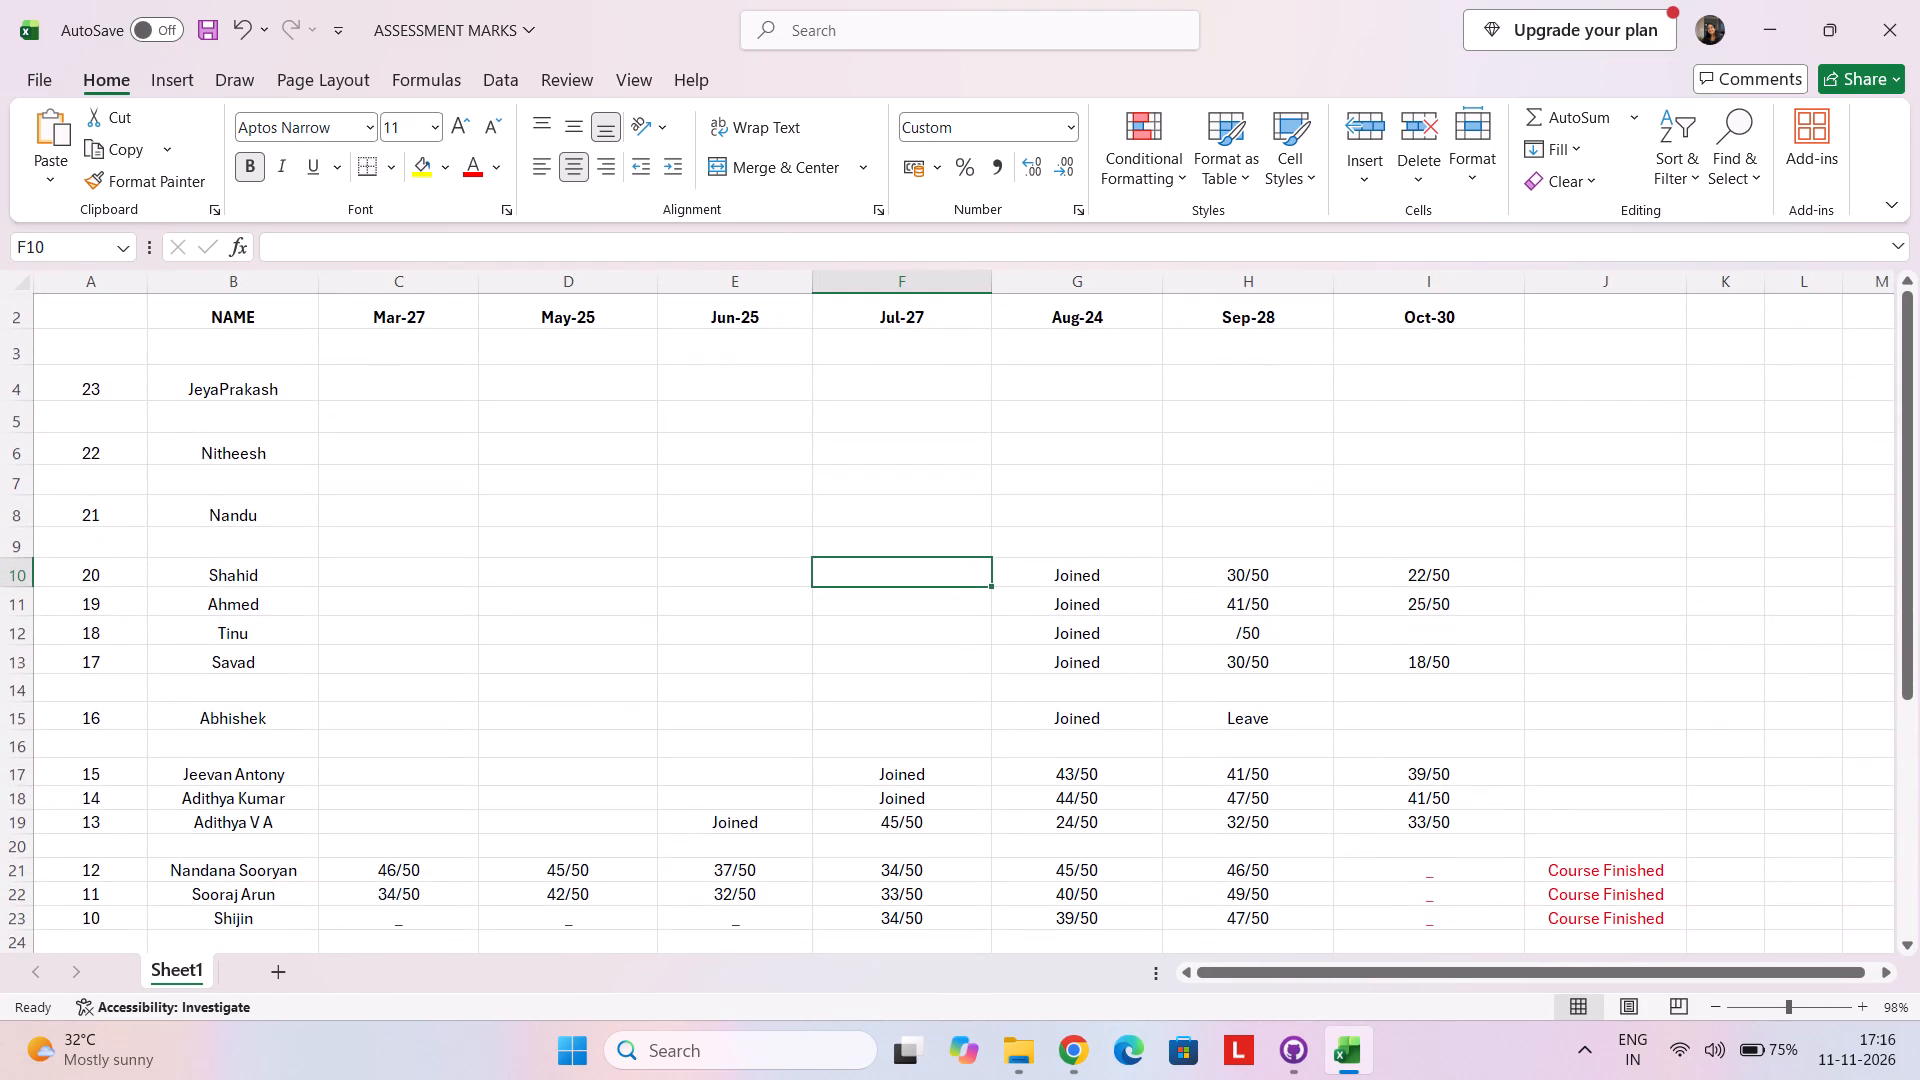
scroll(630, 585, "down", 3)
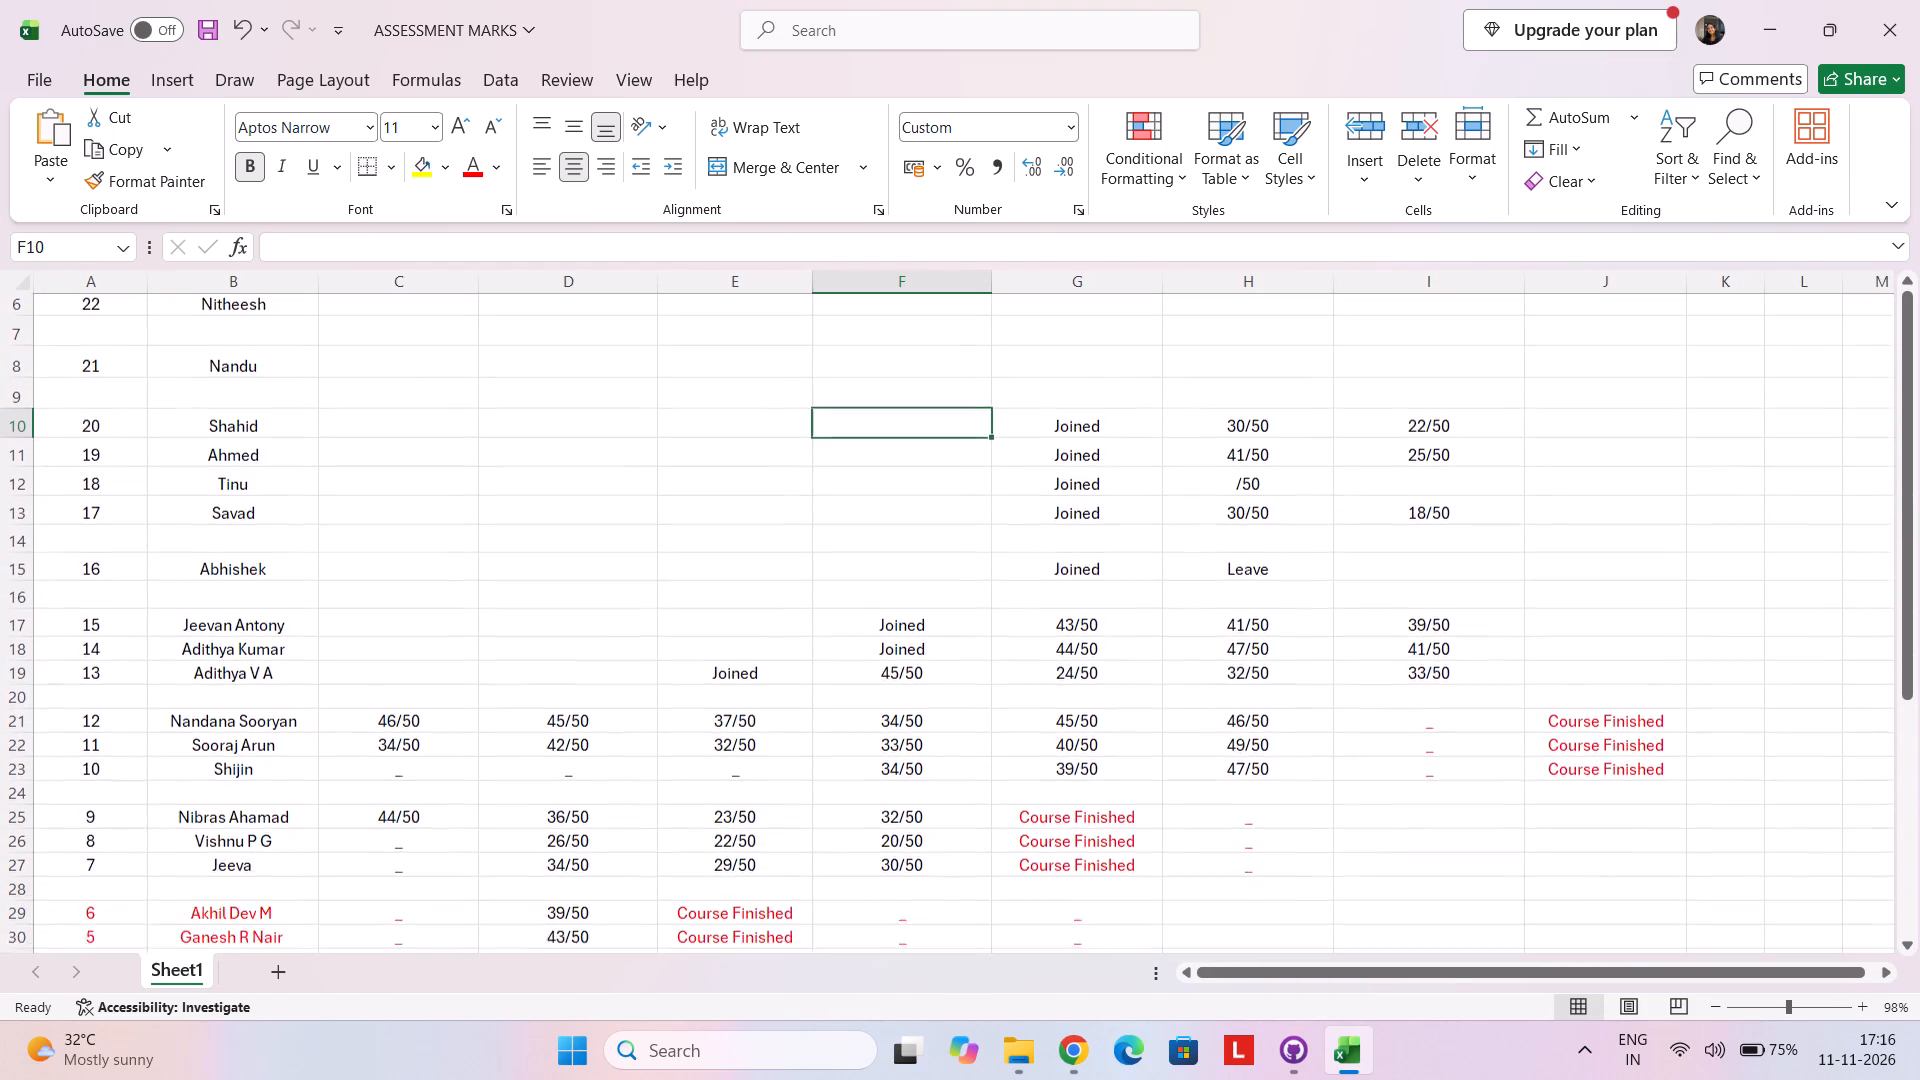
scroll(630, 585, "down", 2)
scroll(630, 585, "up", 1)
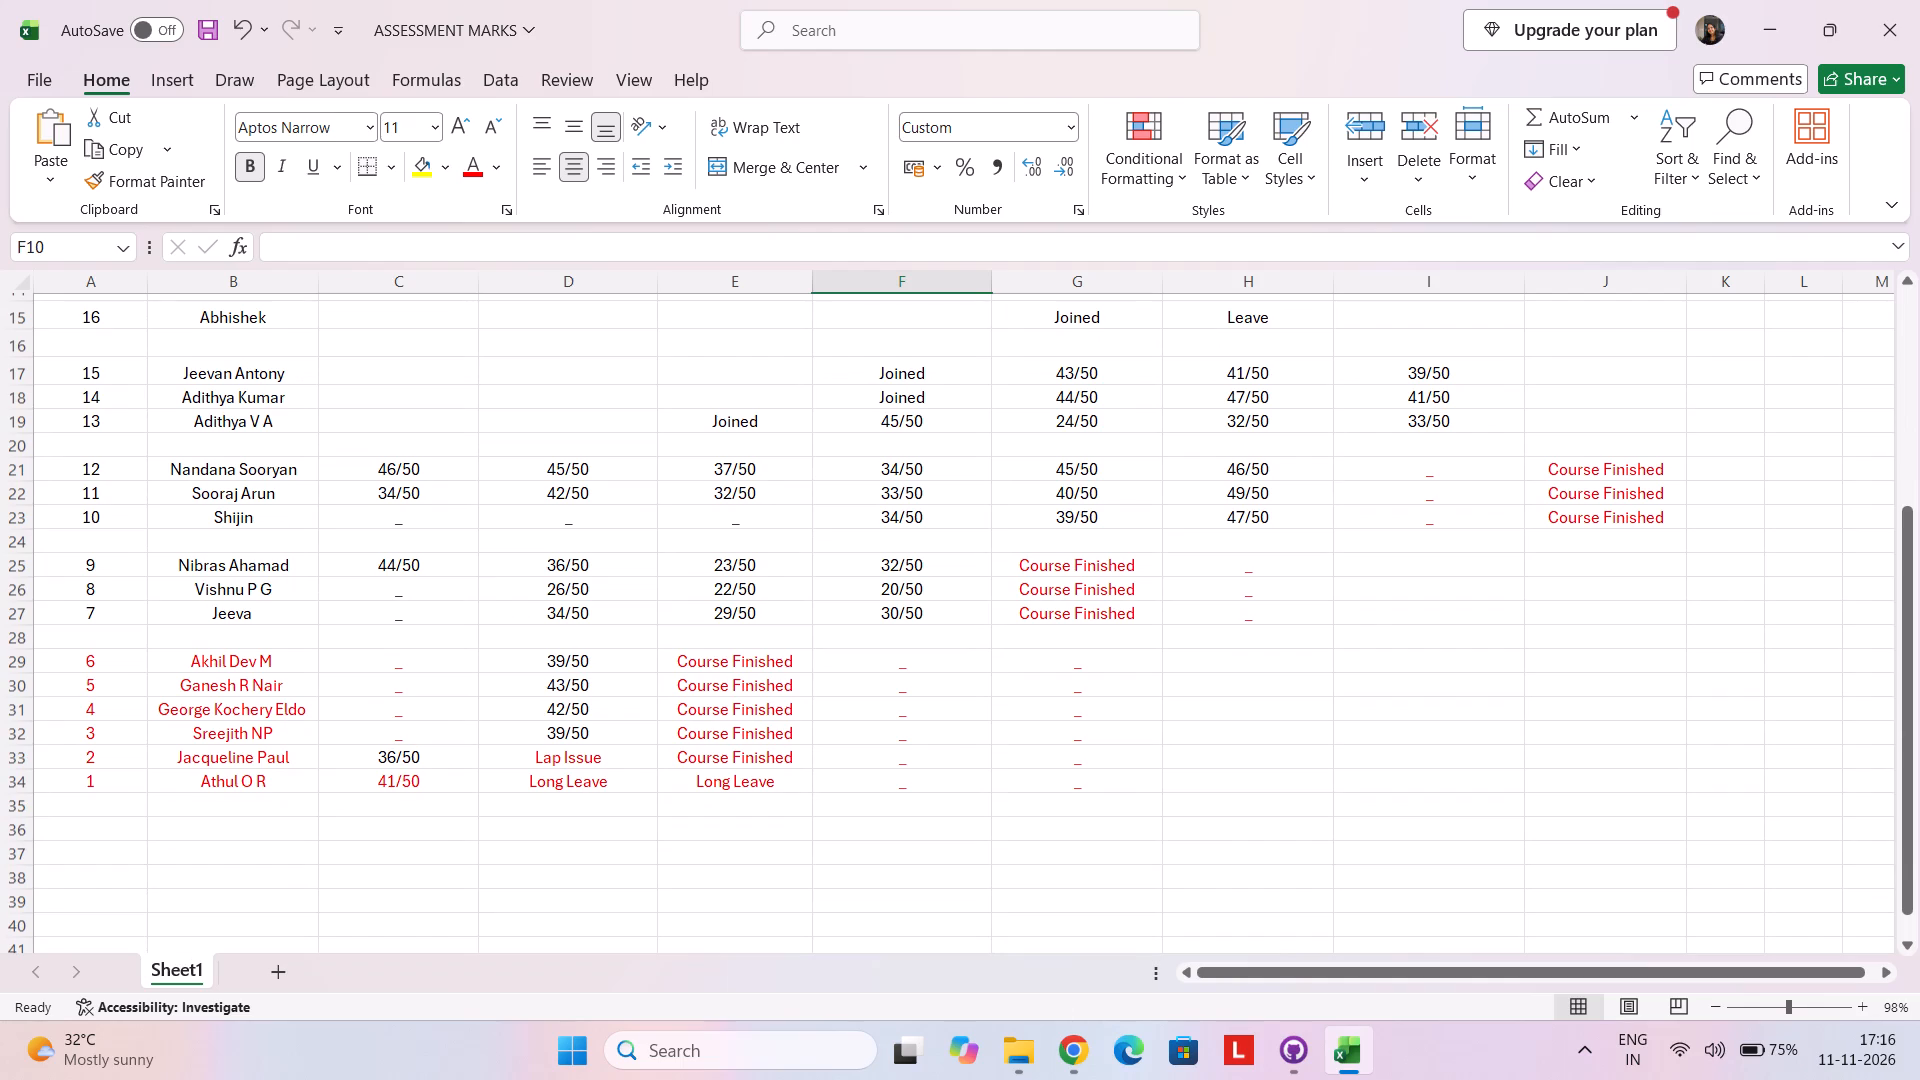
scroll(630, 585, "up", 1)
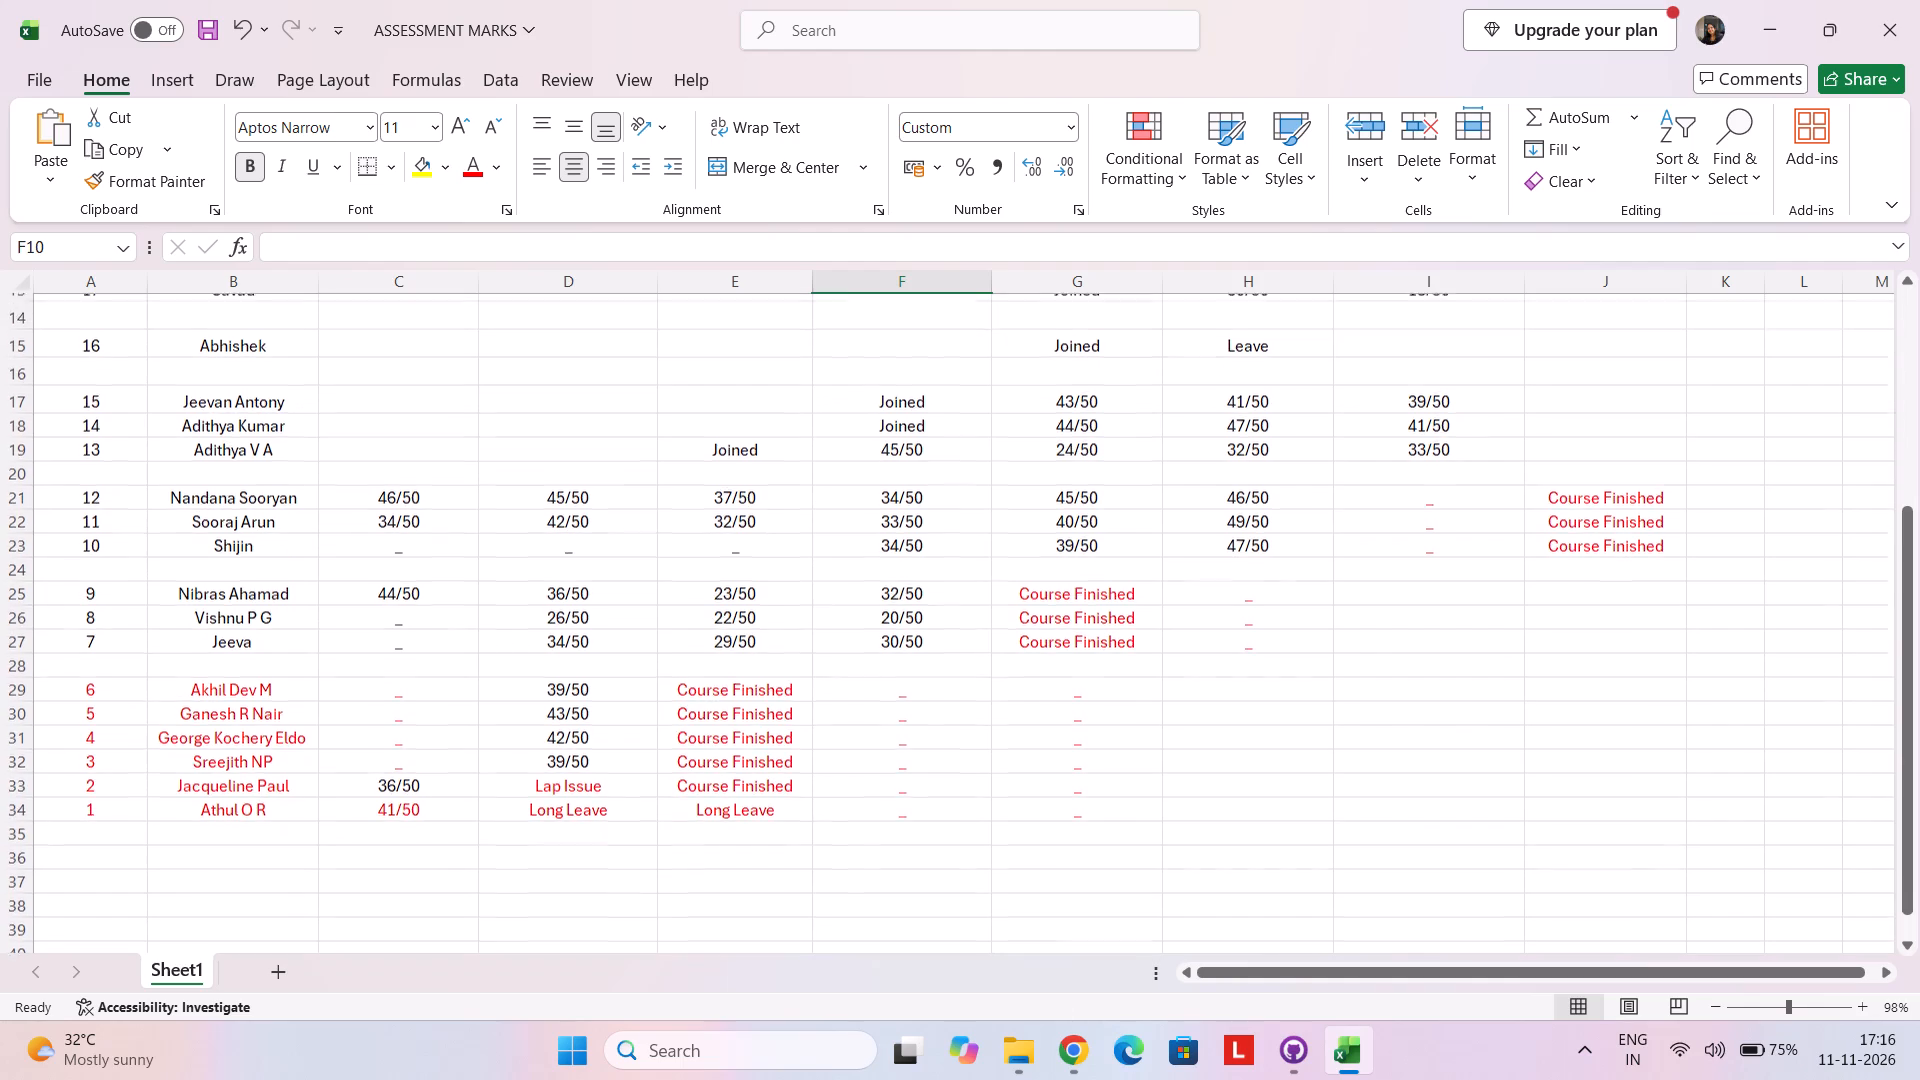
scroll(630, 585, "up", 1)
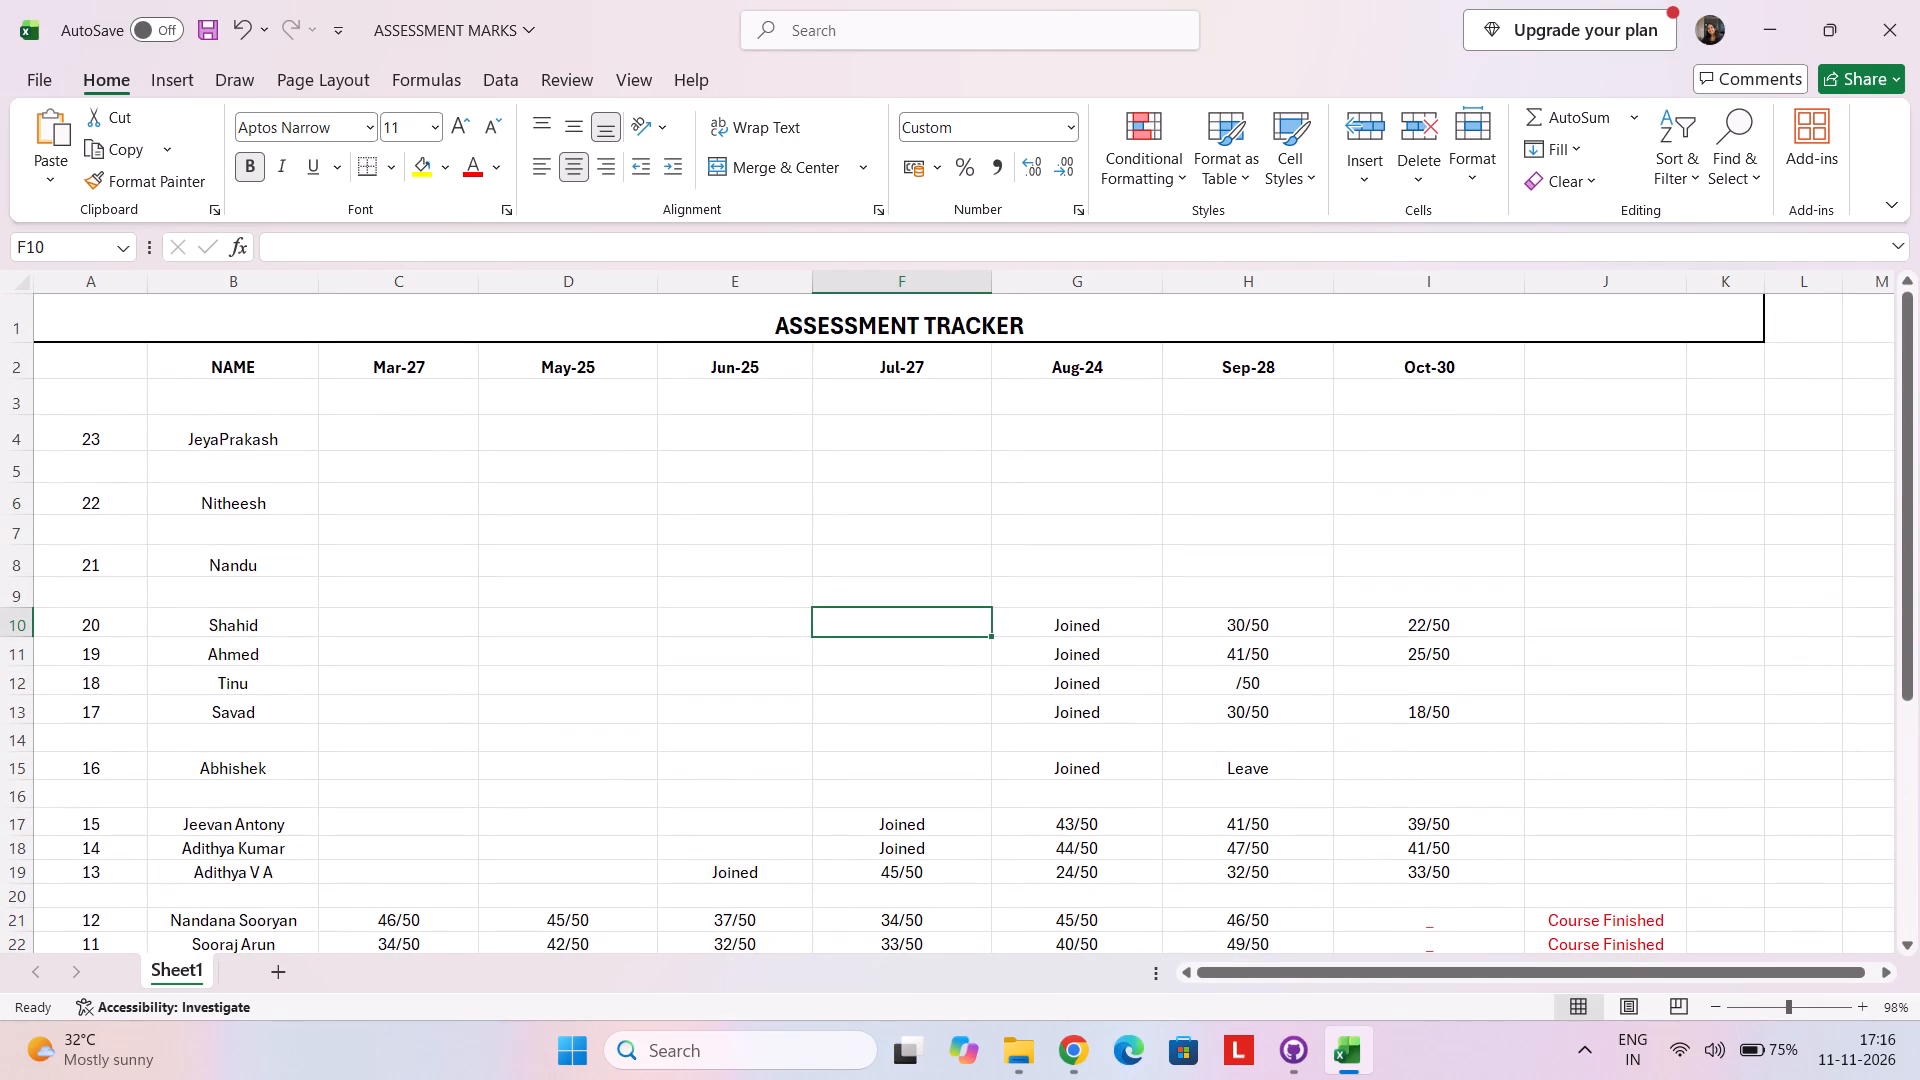
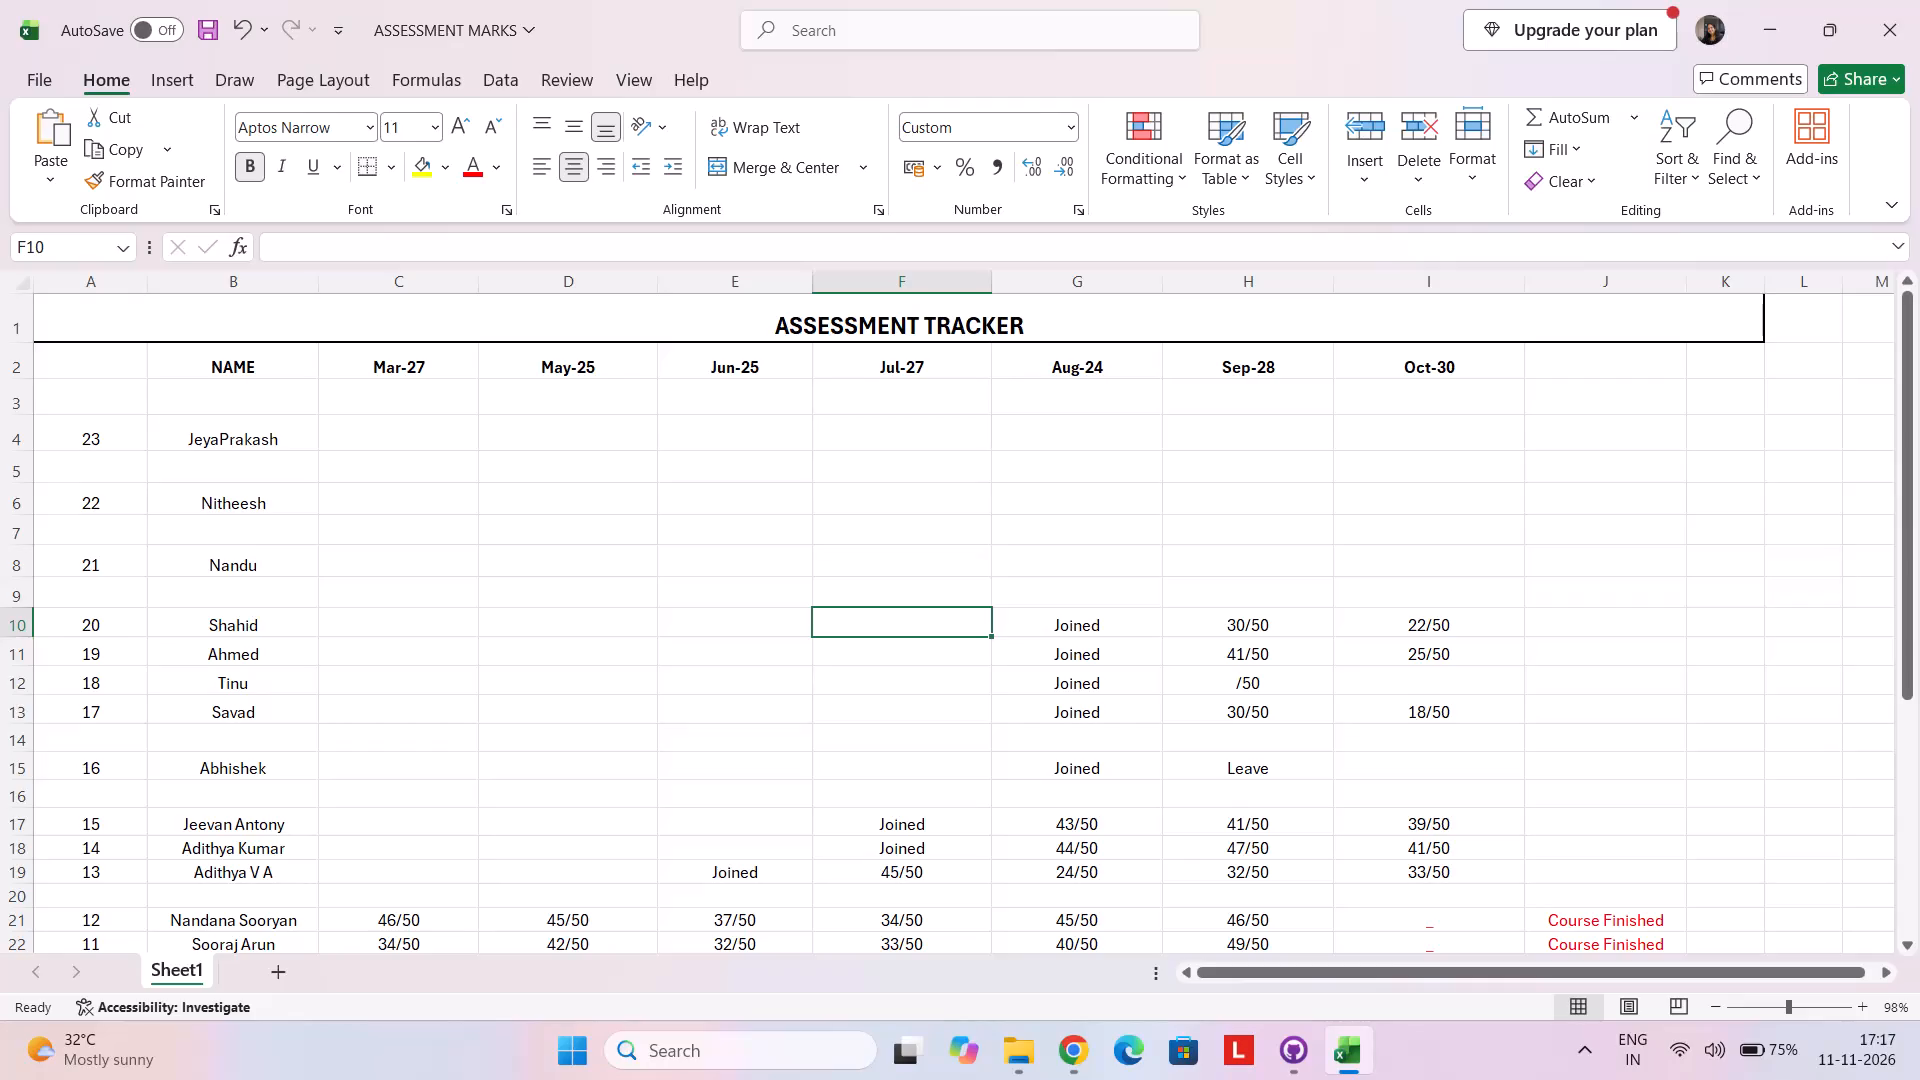
Change the year of the March, May and June column header dates to 2026 in the Assessment Tracker.
scroll(721, 706, "down", 1)
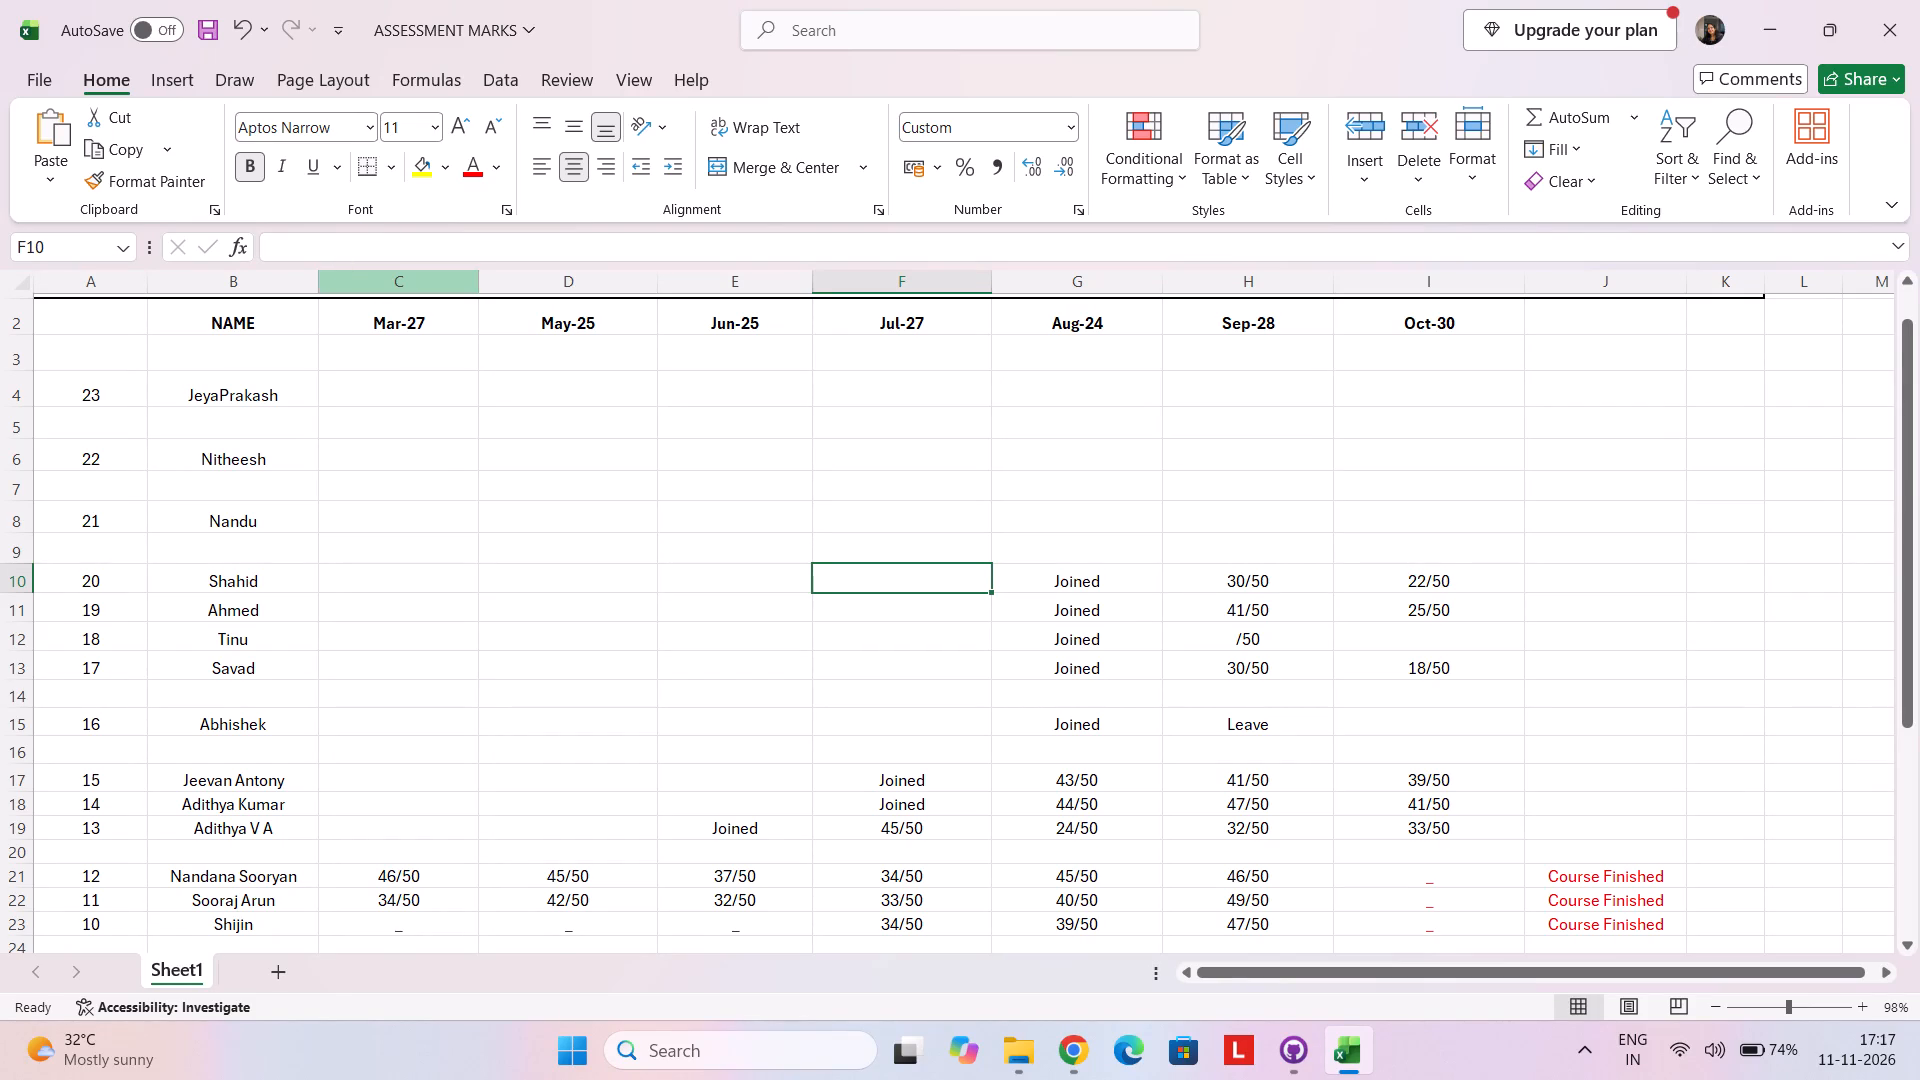
double_click(439, 326)
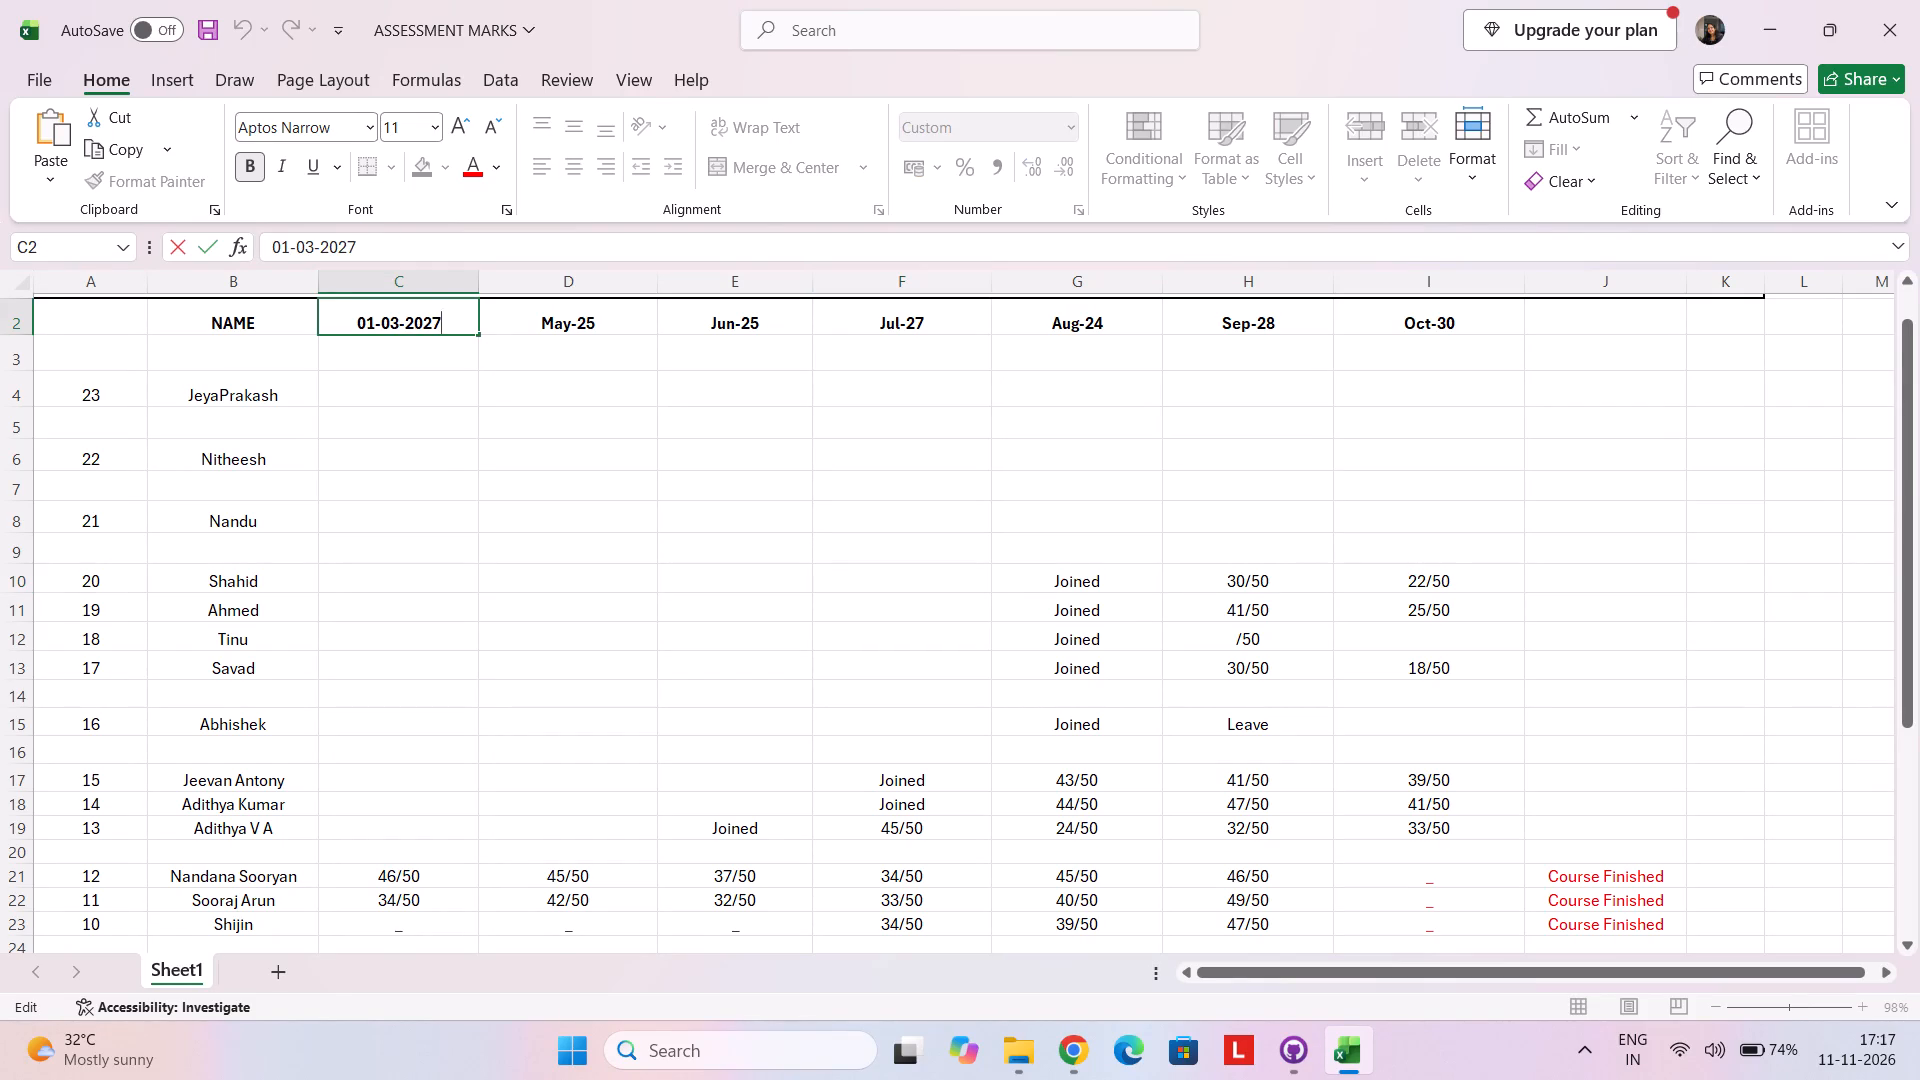
left_click(406, 392)
double_click(441, 321)
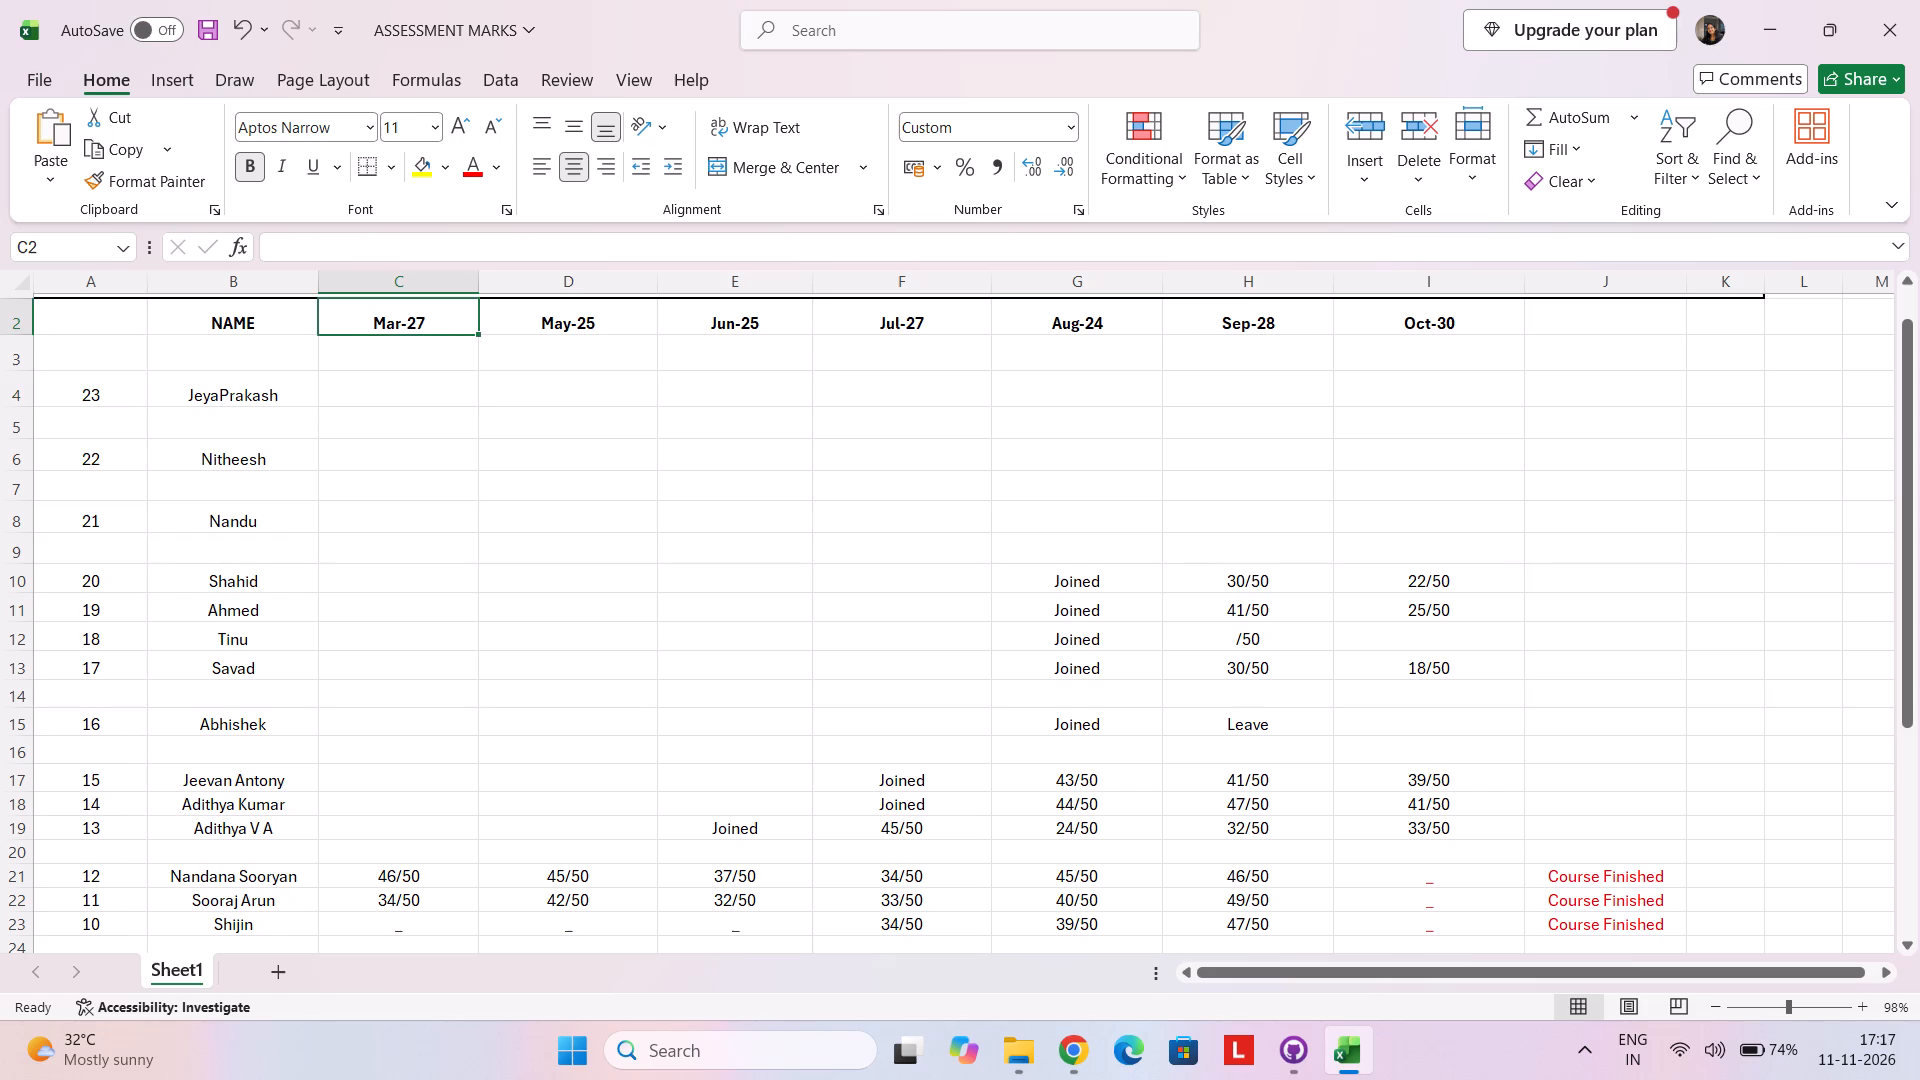
key("BackSpace")
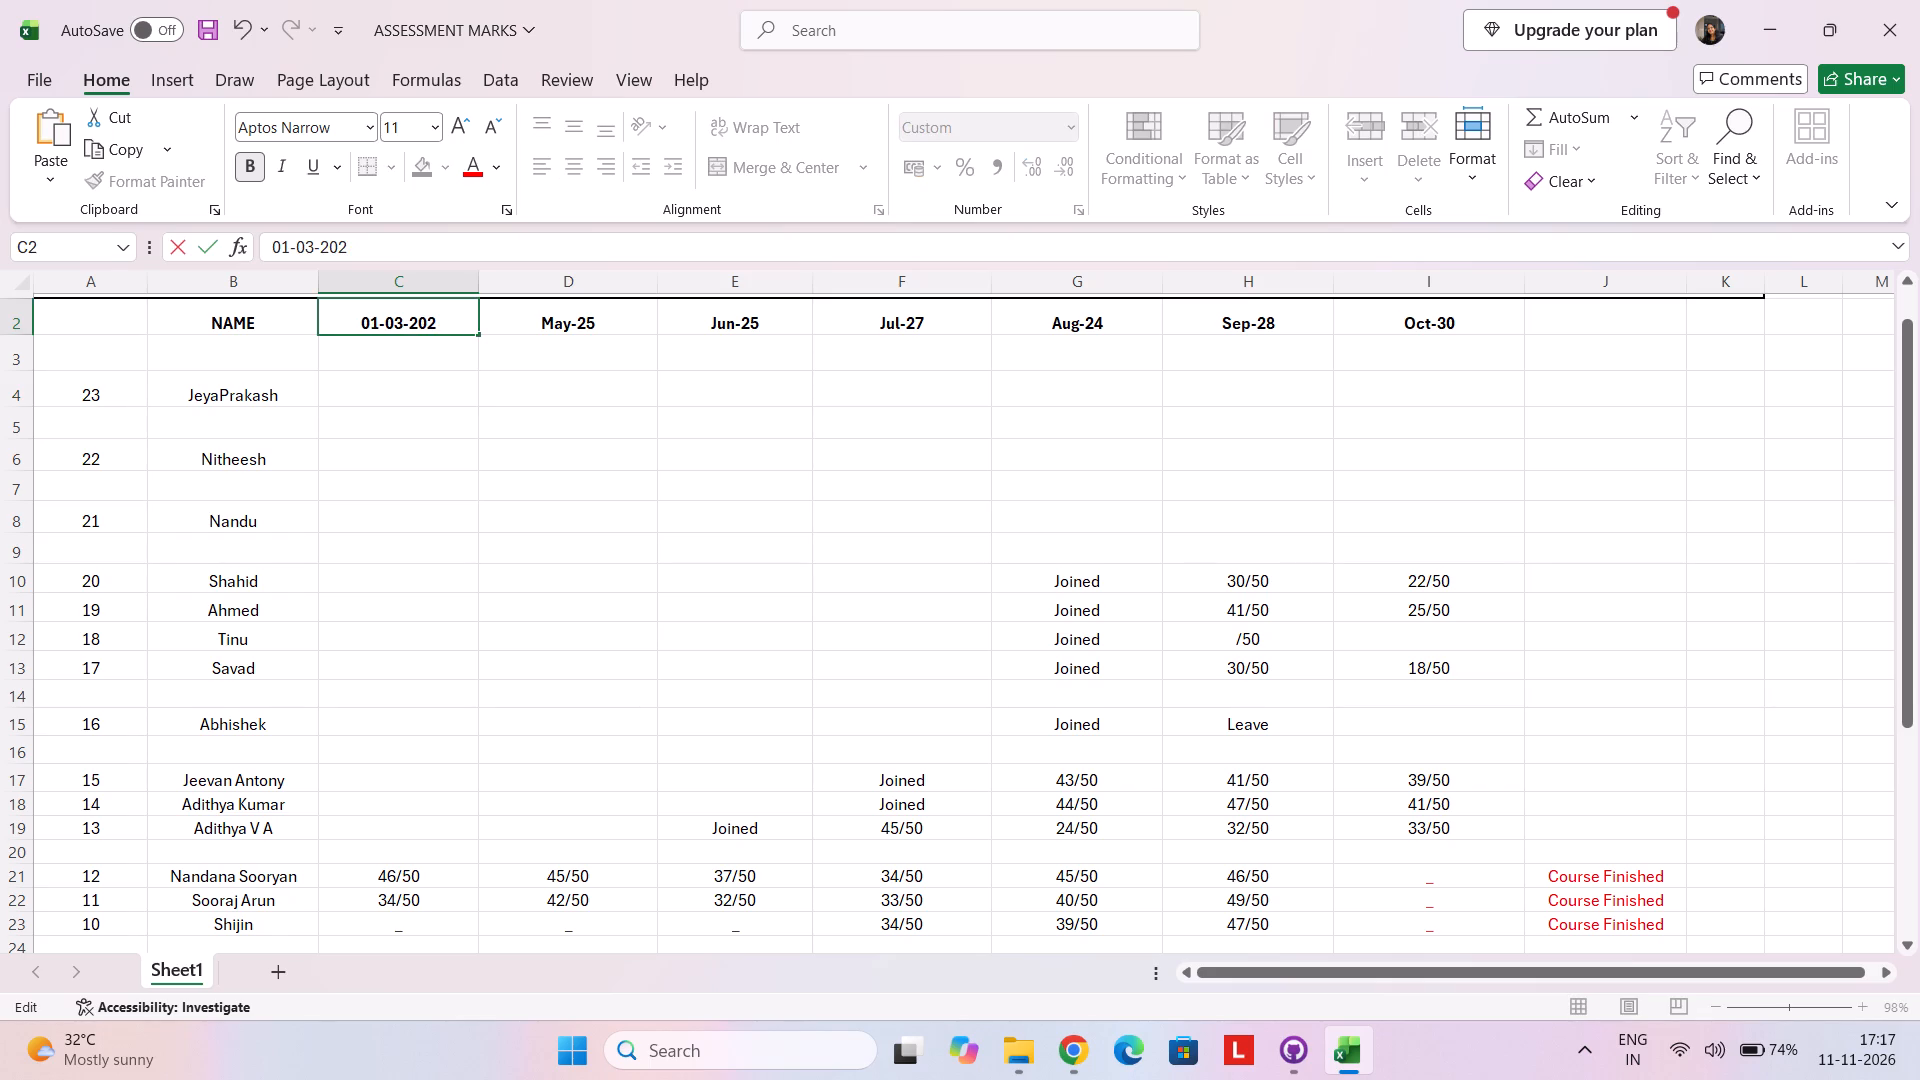
key("6")
double_click(610, 322)
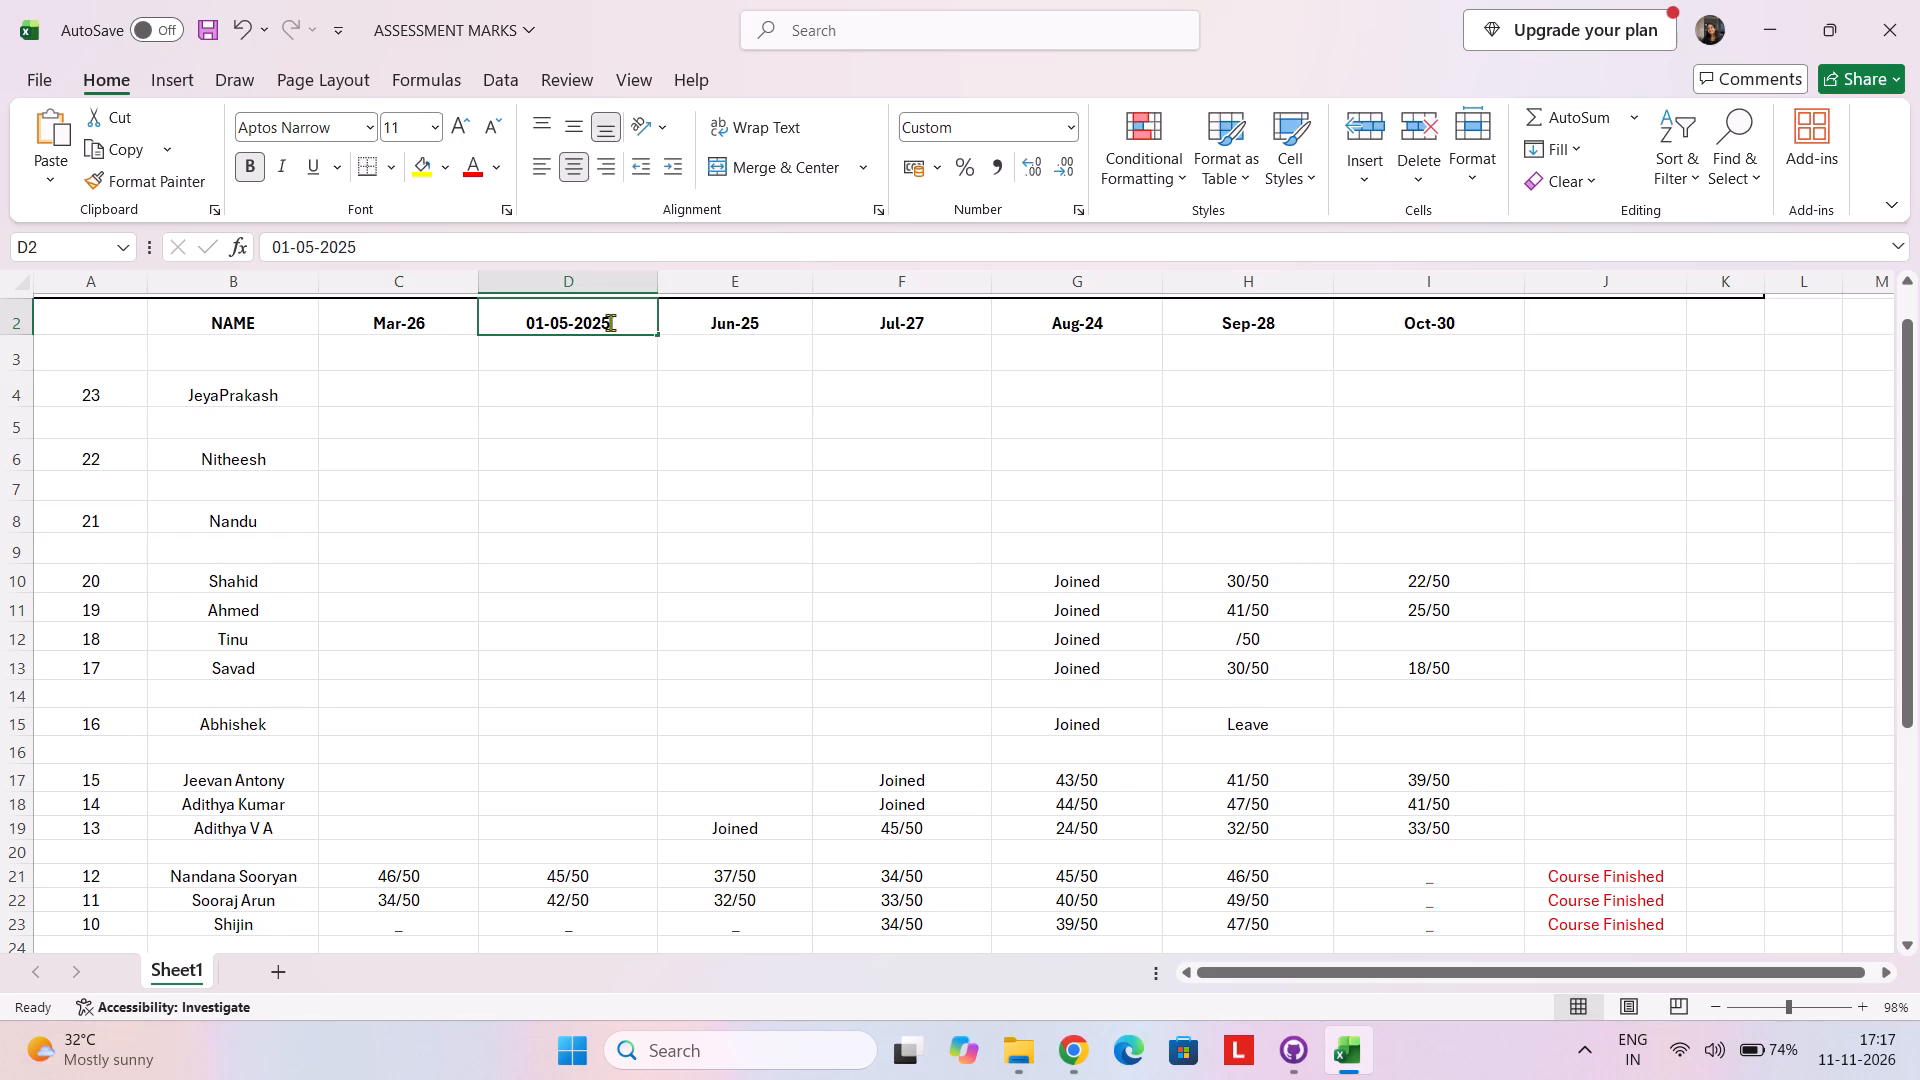
key("BackSpace")
key("6")
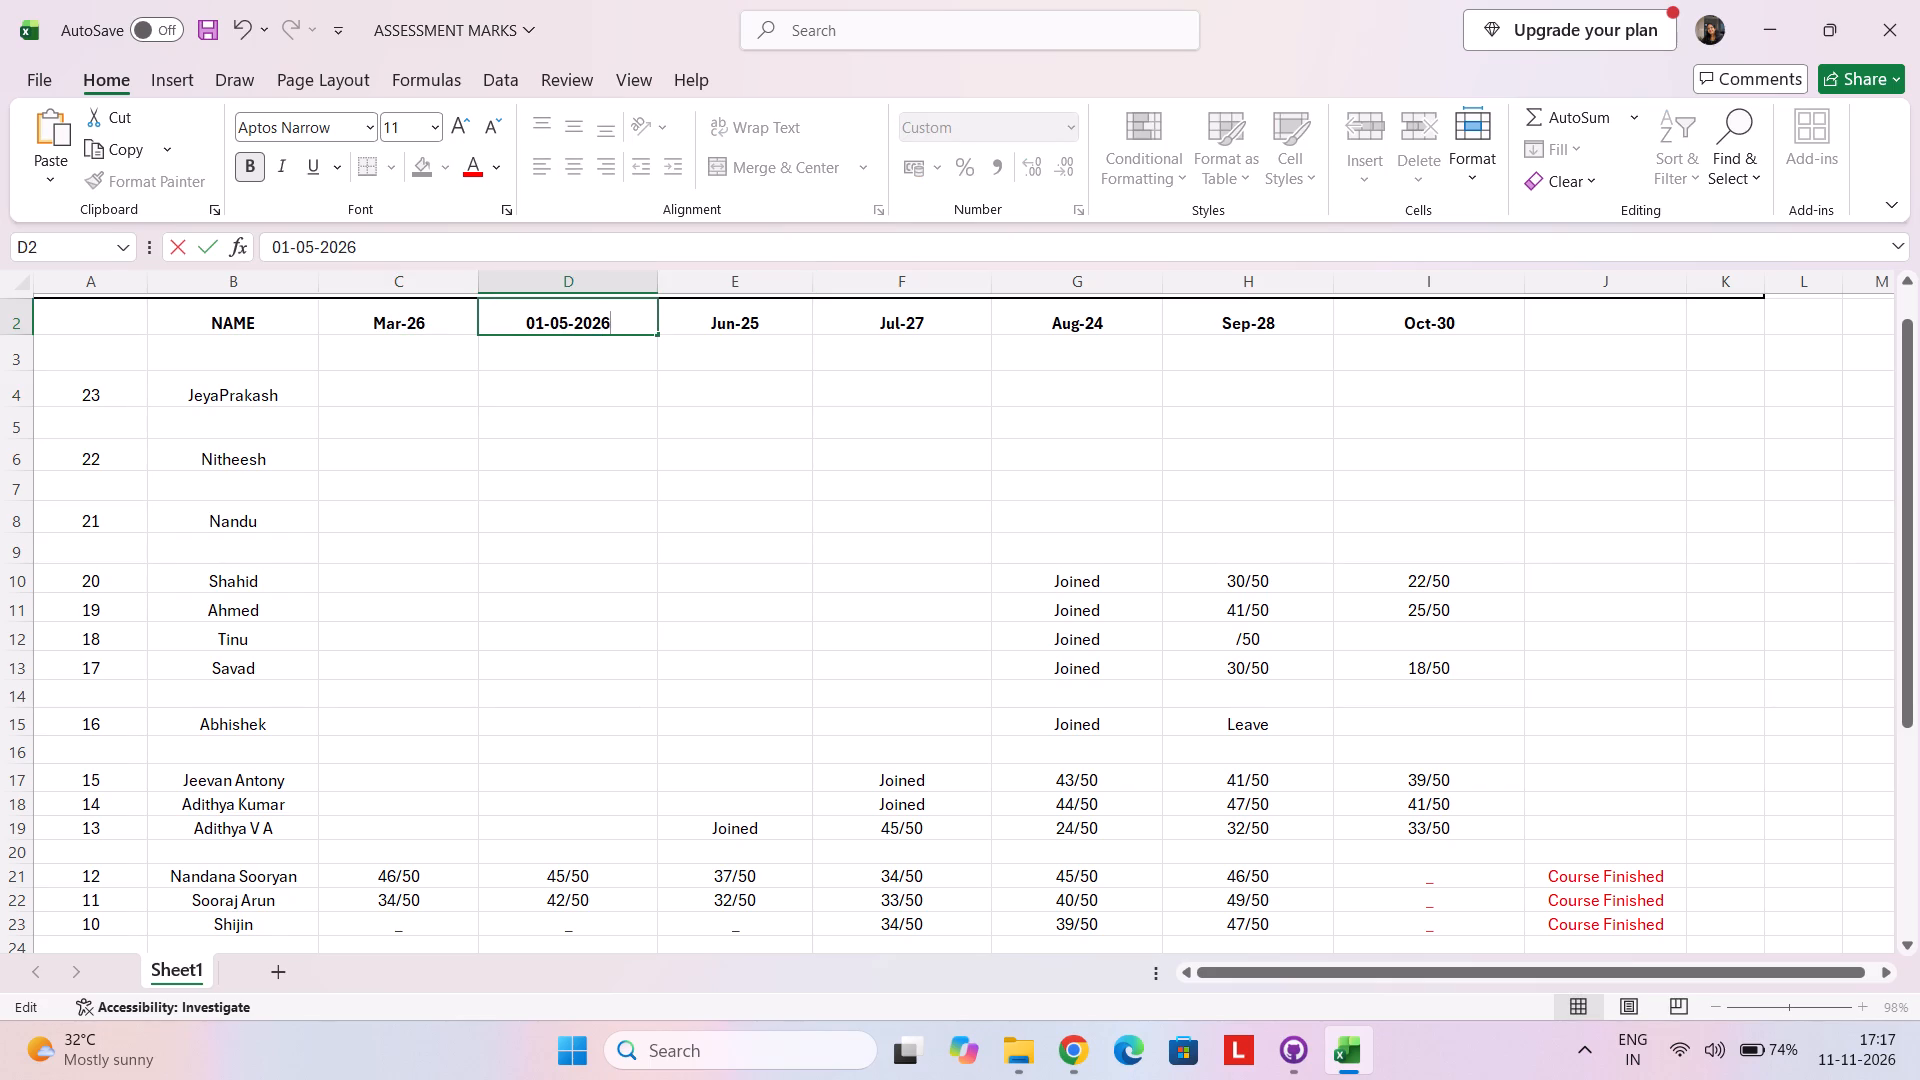
left_click(776, 323)
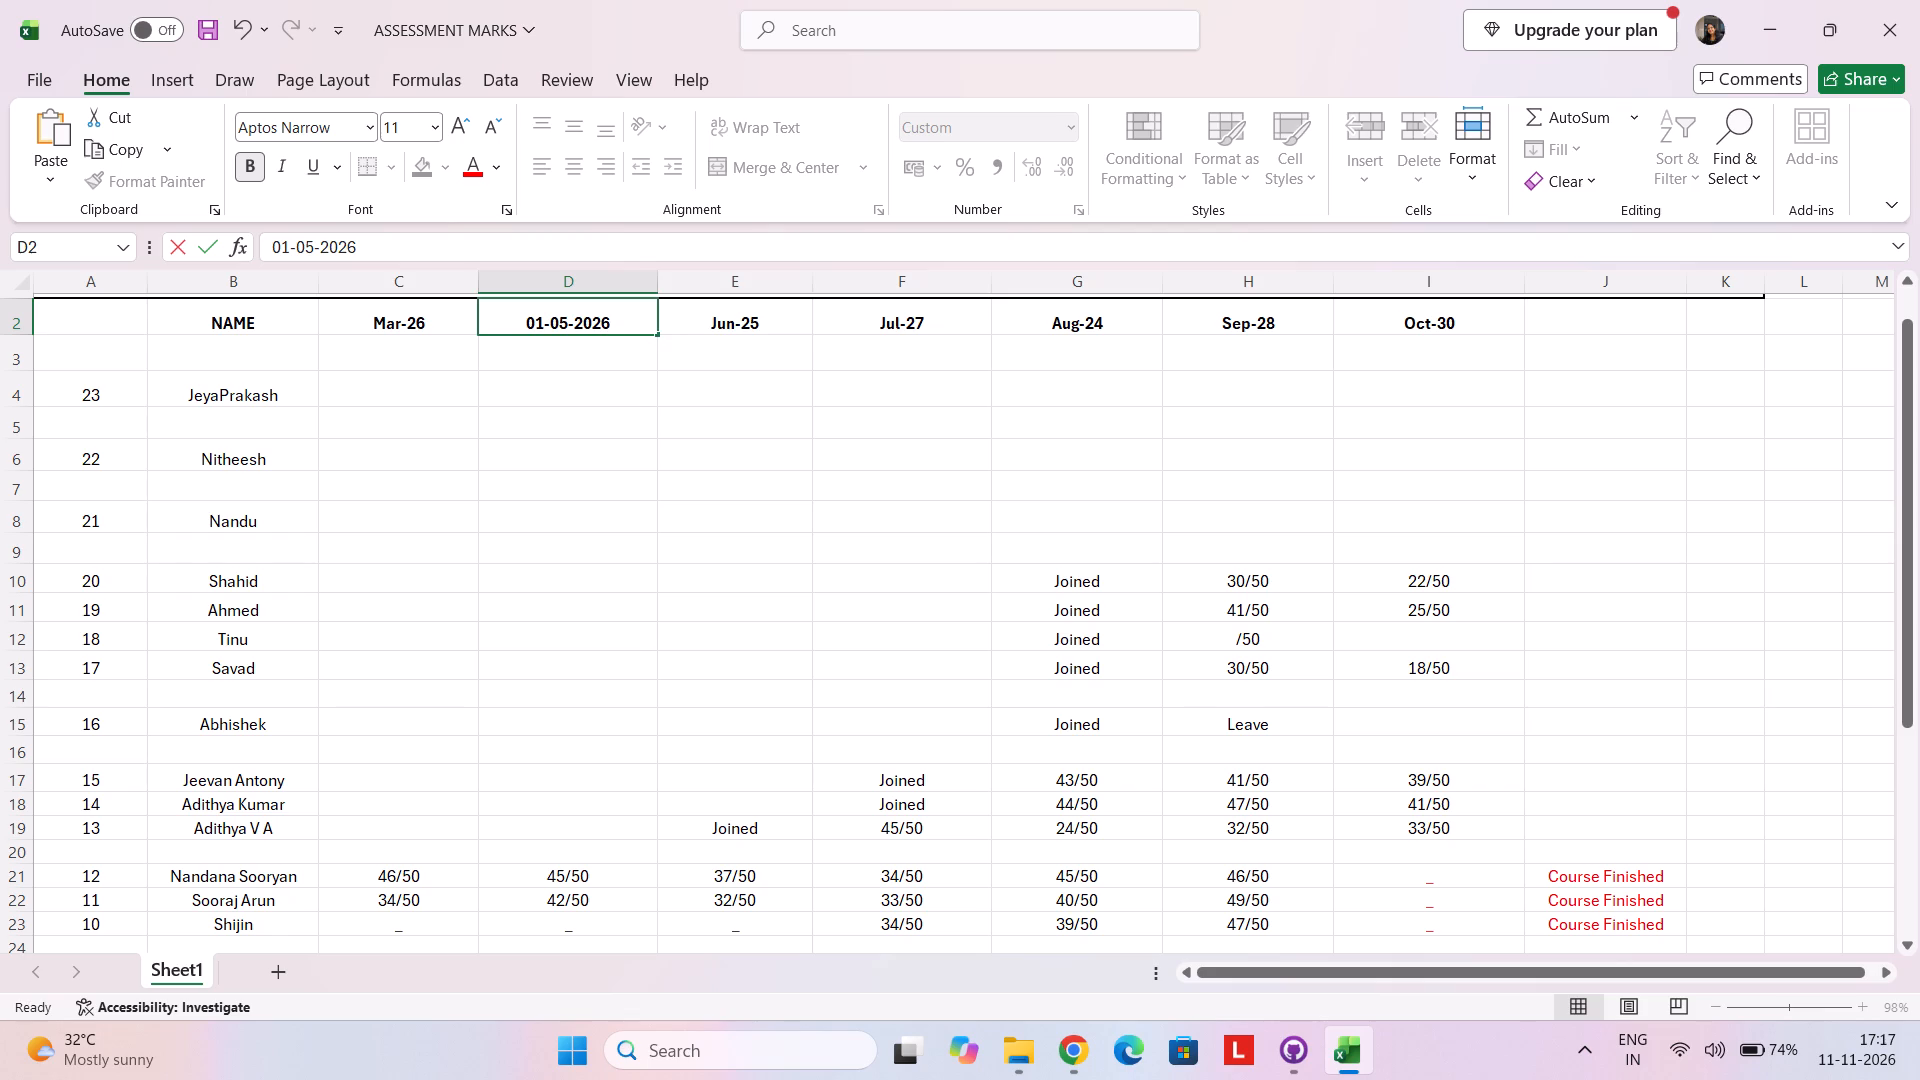
double_click(773, 319)
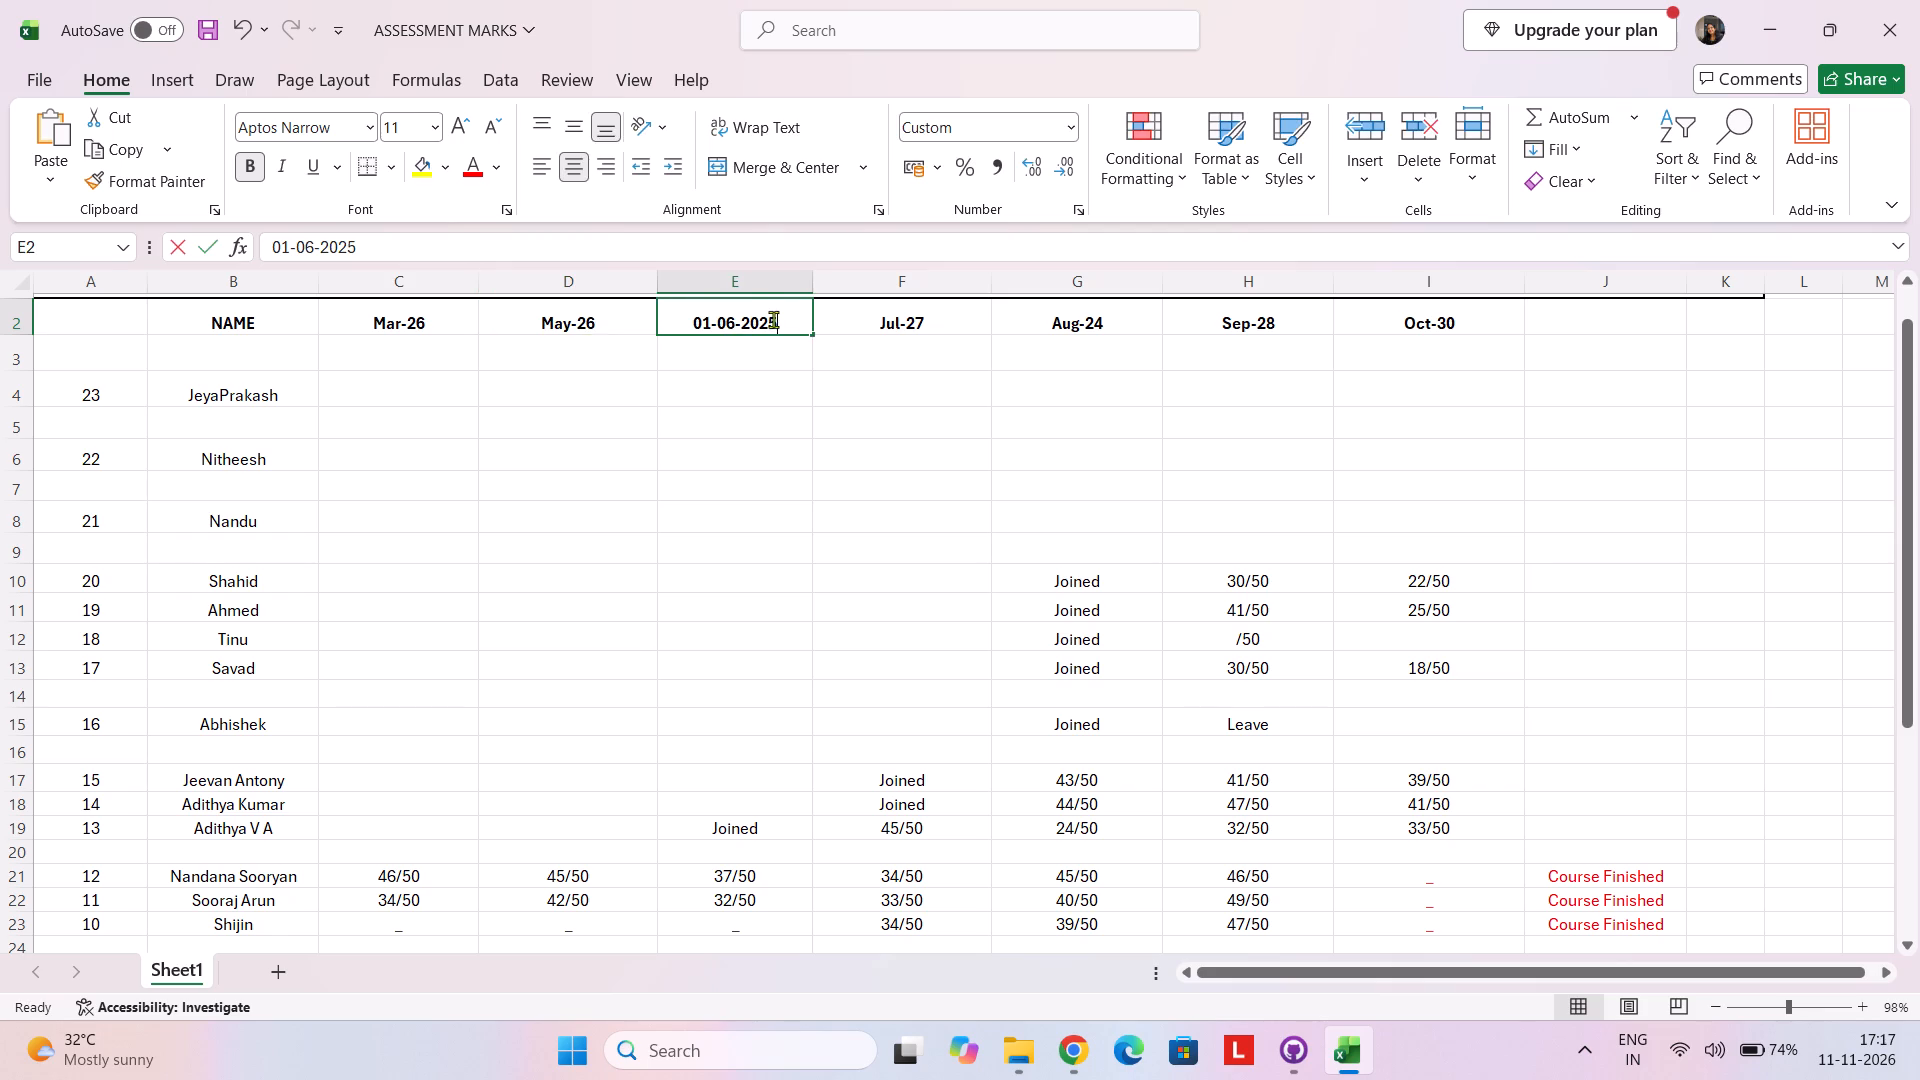
key("BackSpace")
key("6")
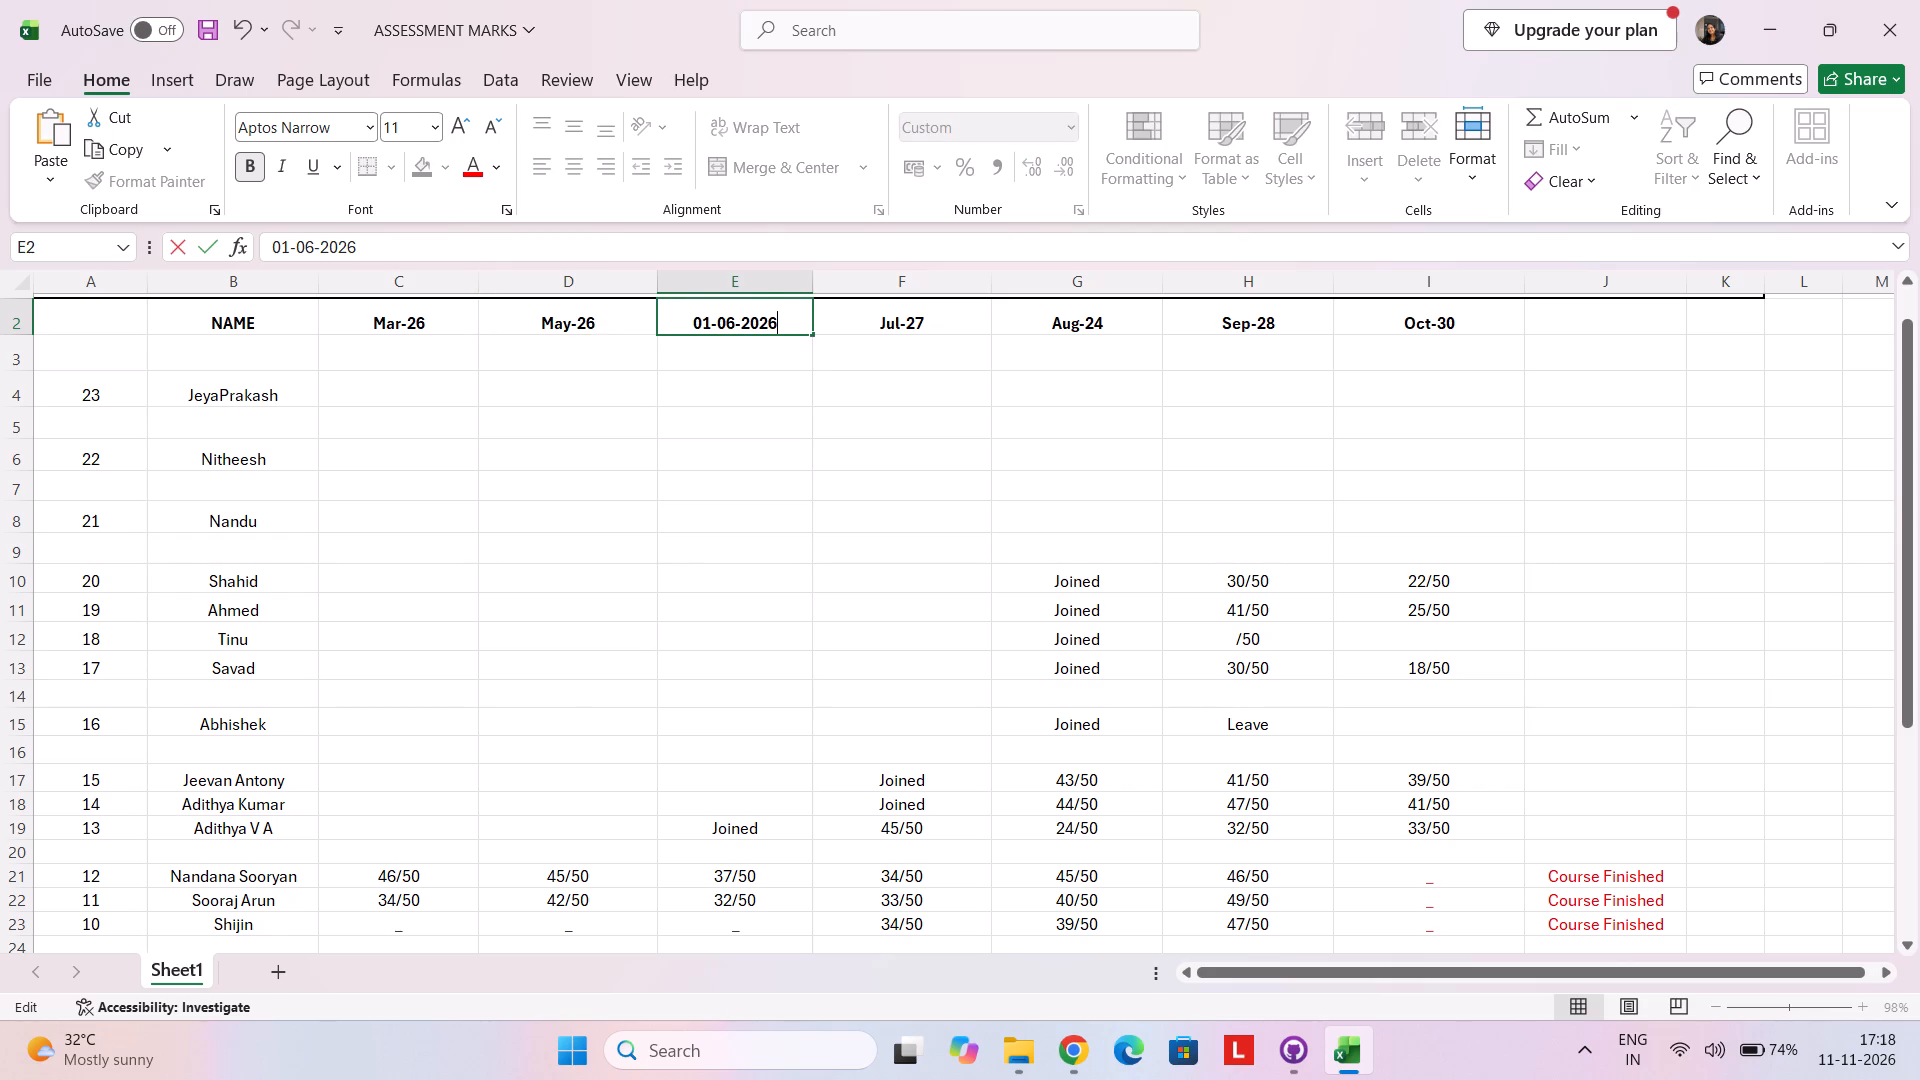
left_click(916, 368)
Change the year of the July and August column header dates to 2026.
double_click(946, 325)
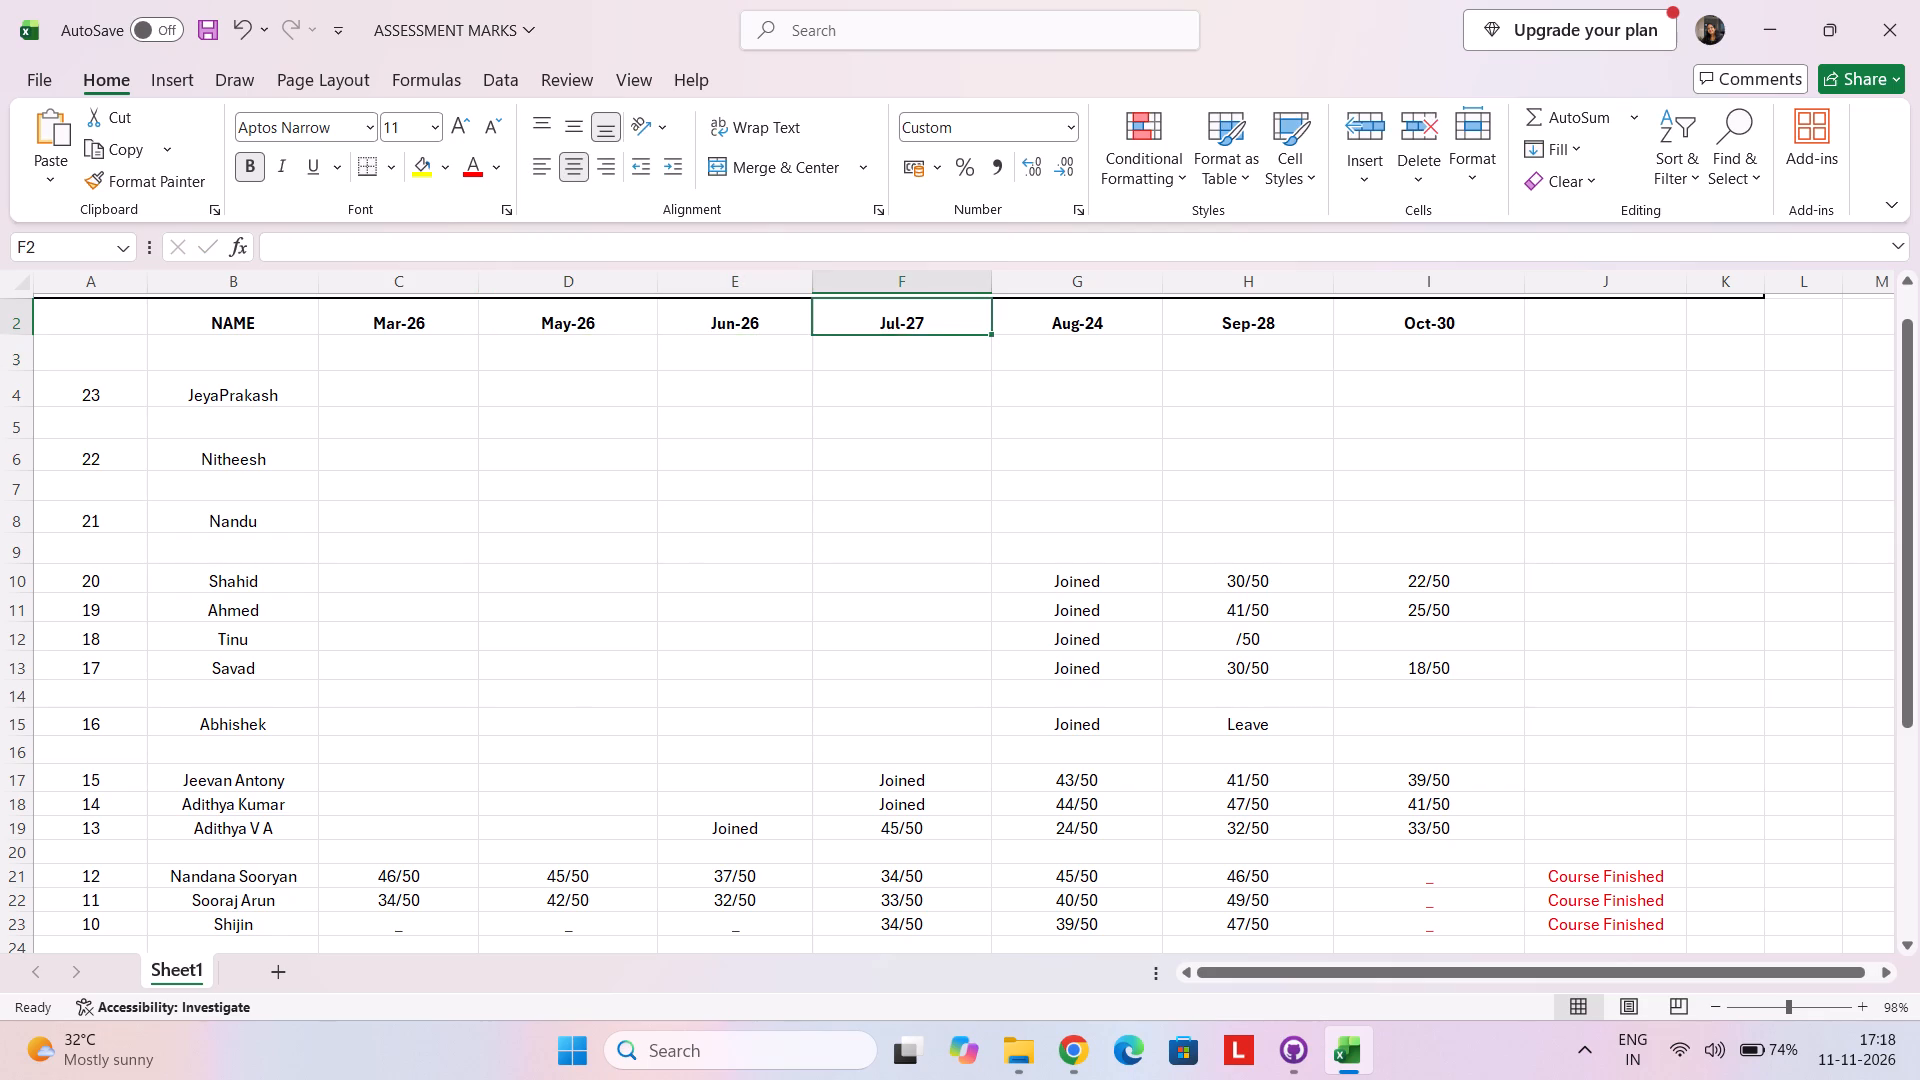
key("BackSpace")
key("6")
left_click(969, 381)
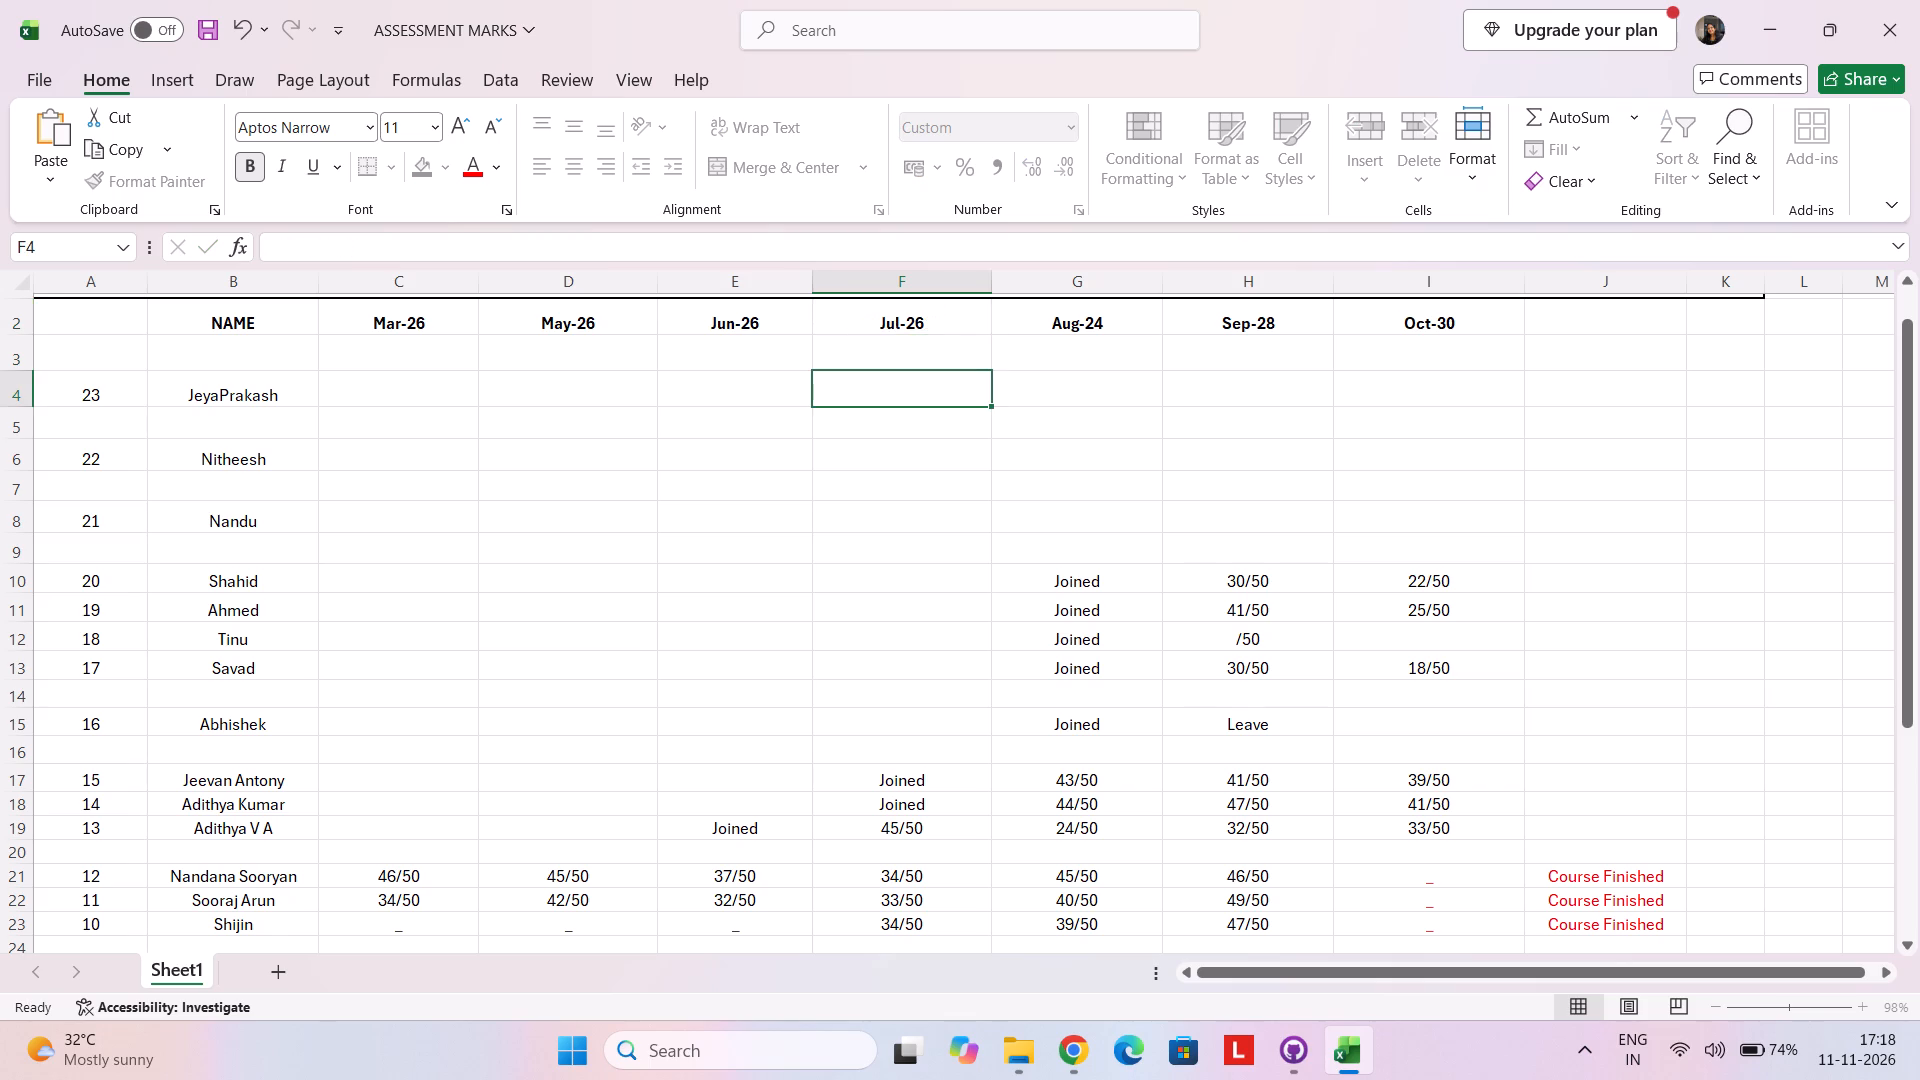
double_click(1134, 325)
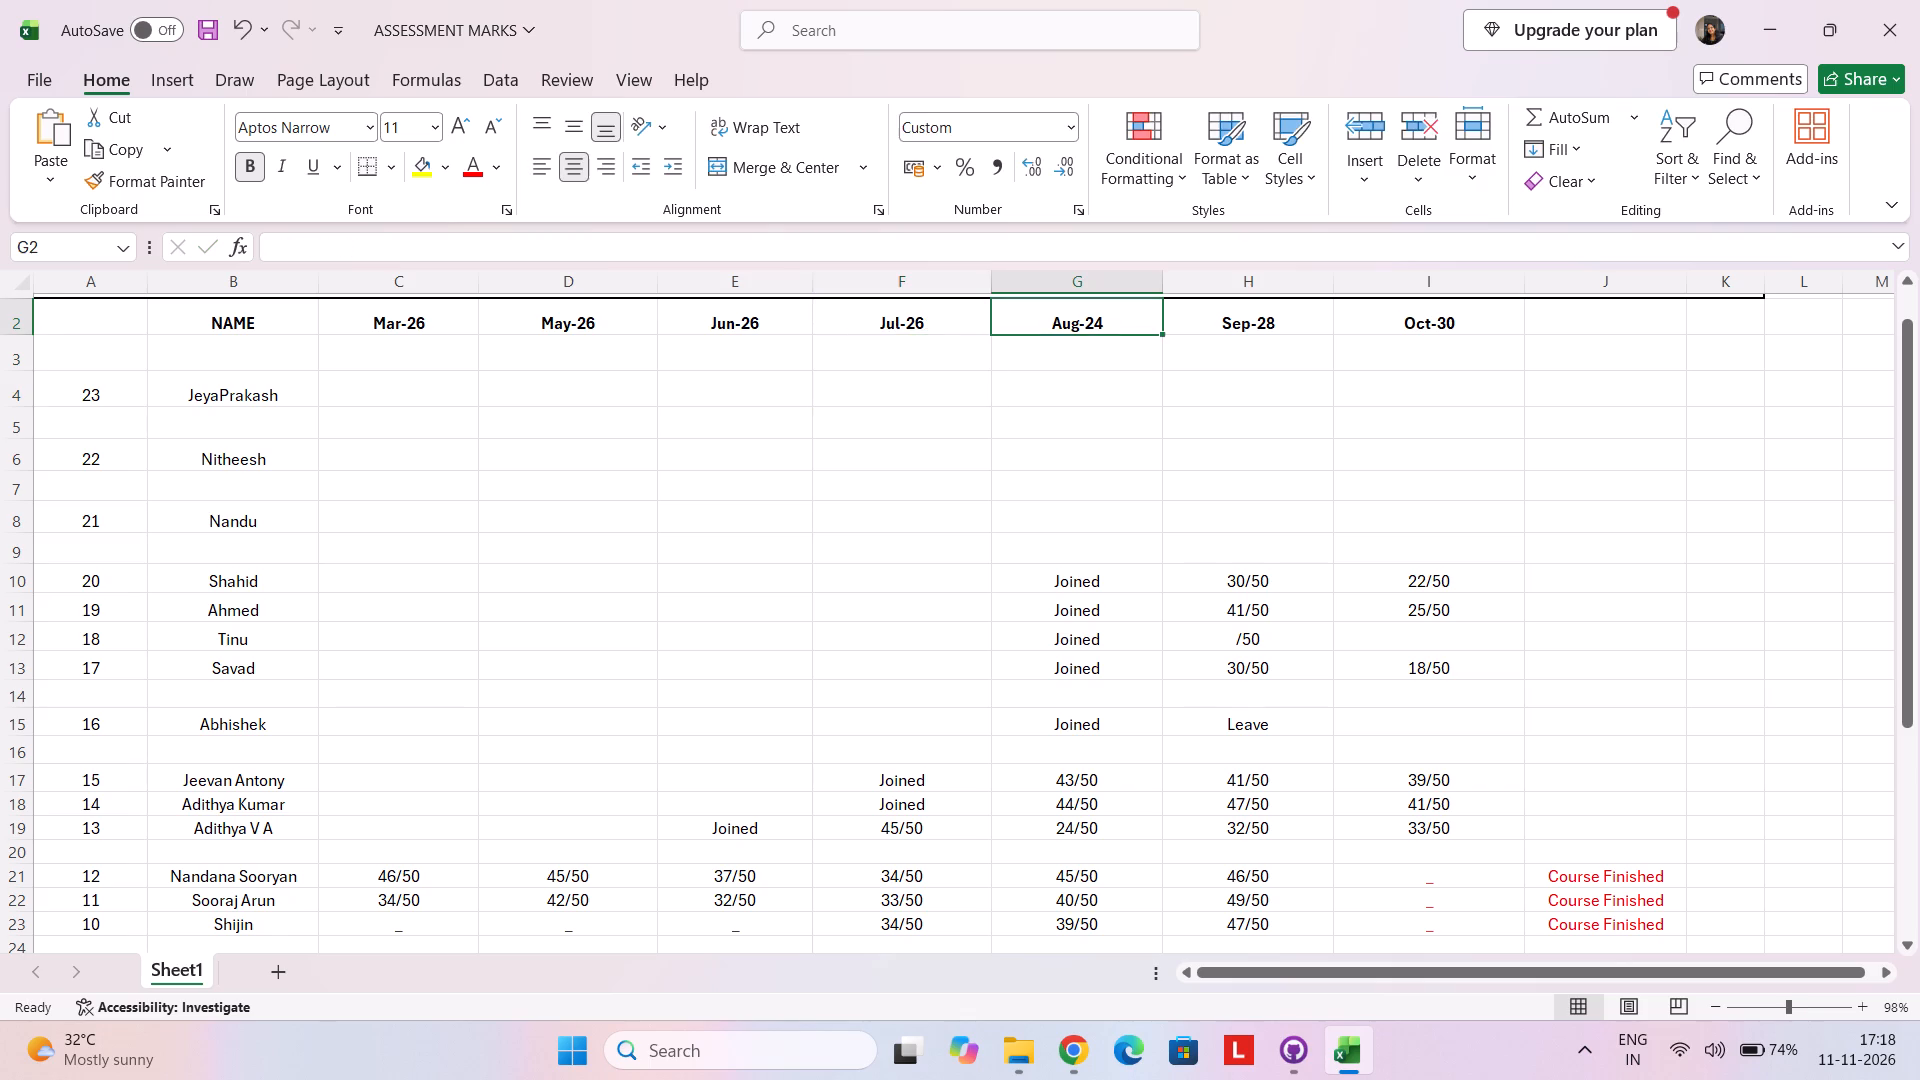
key("BackSpace")
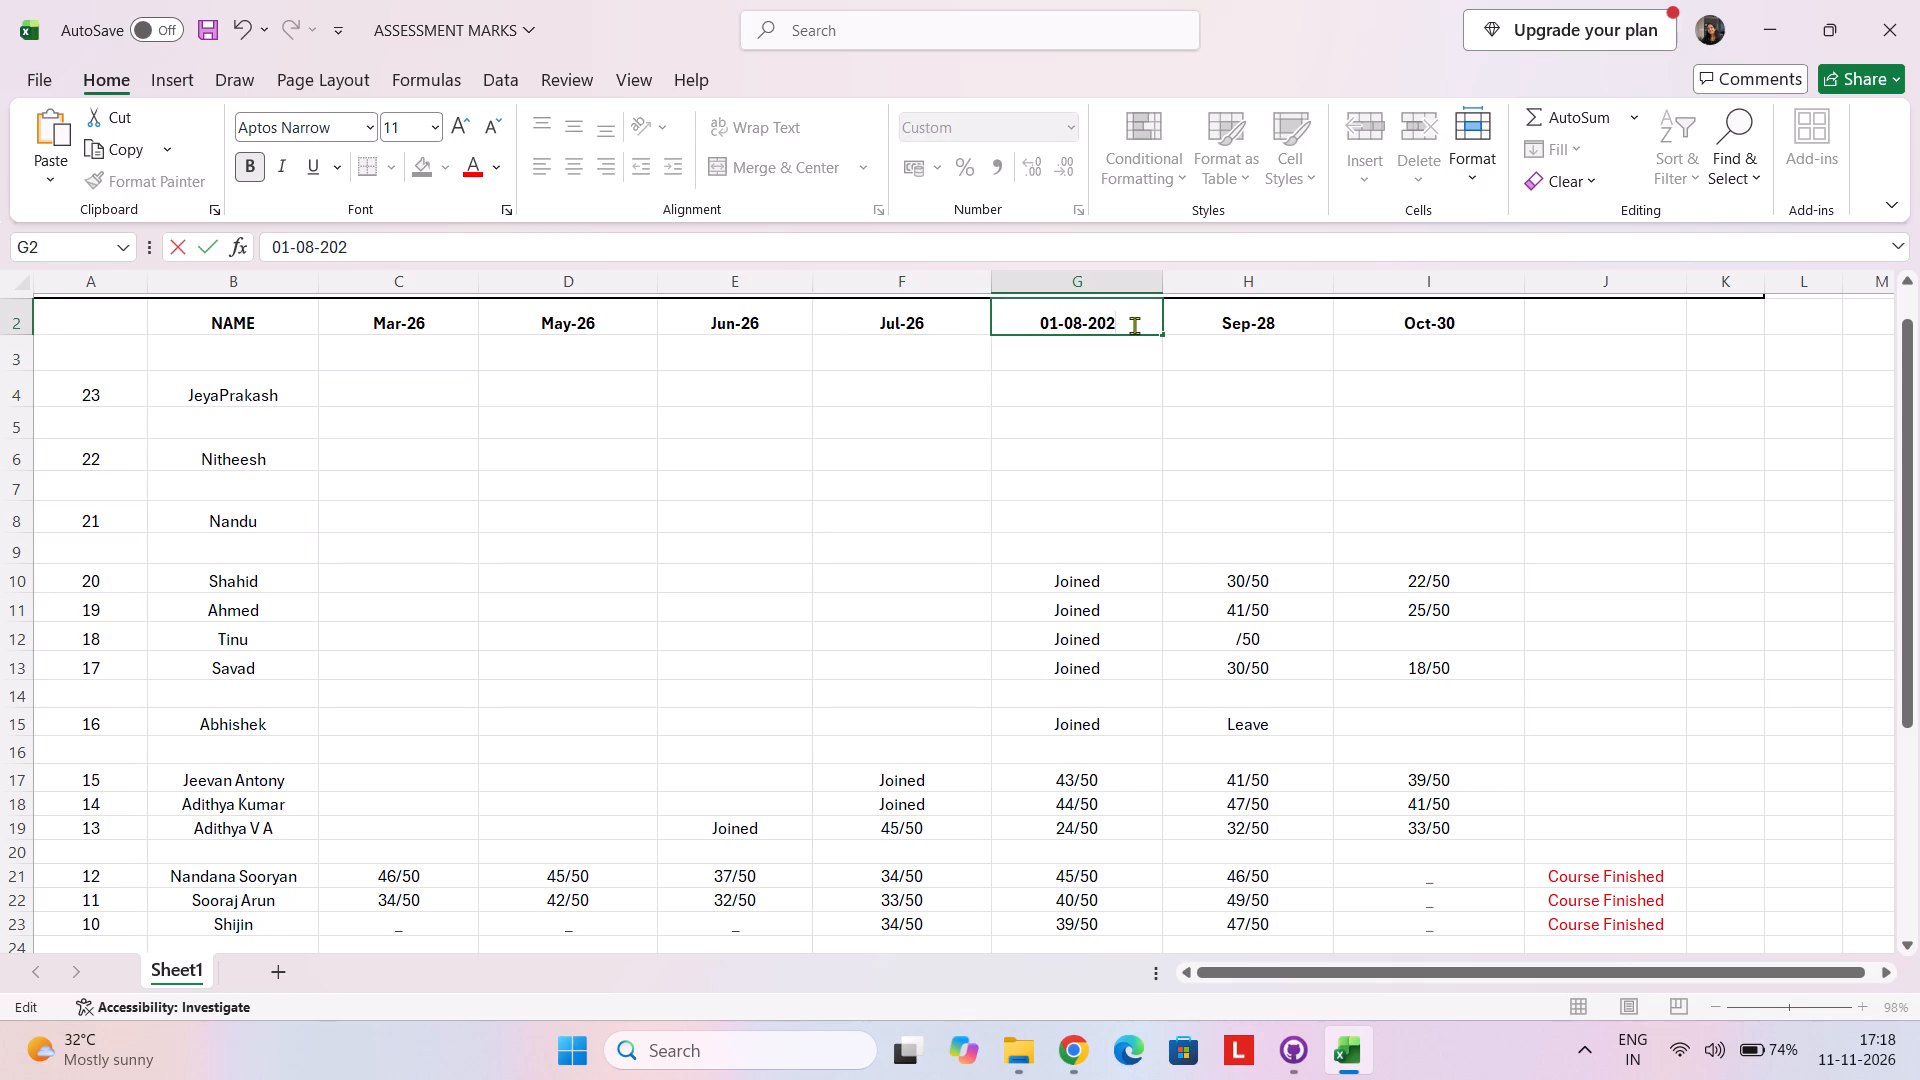
key("6")
left_click(1215, 365)
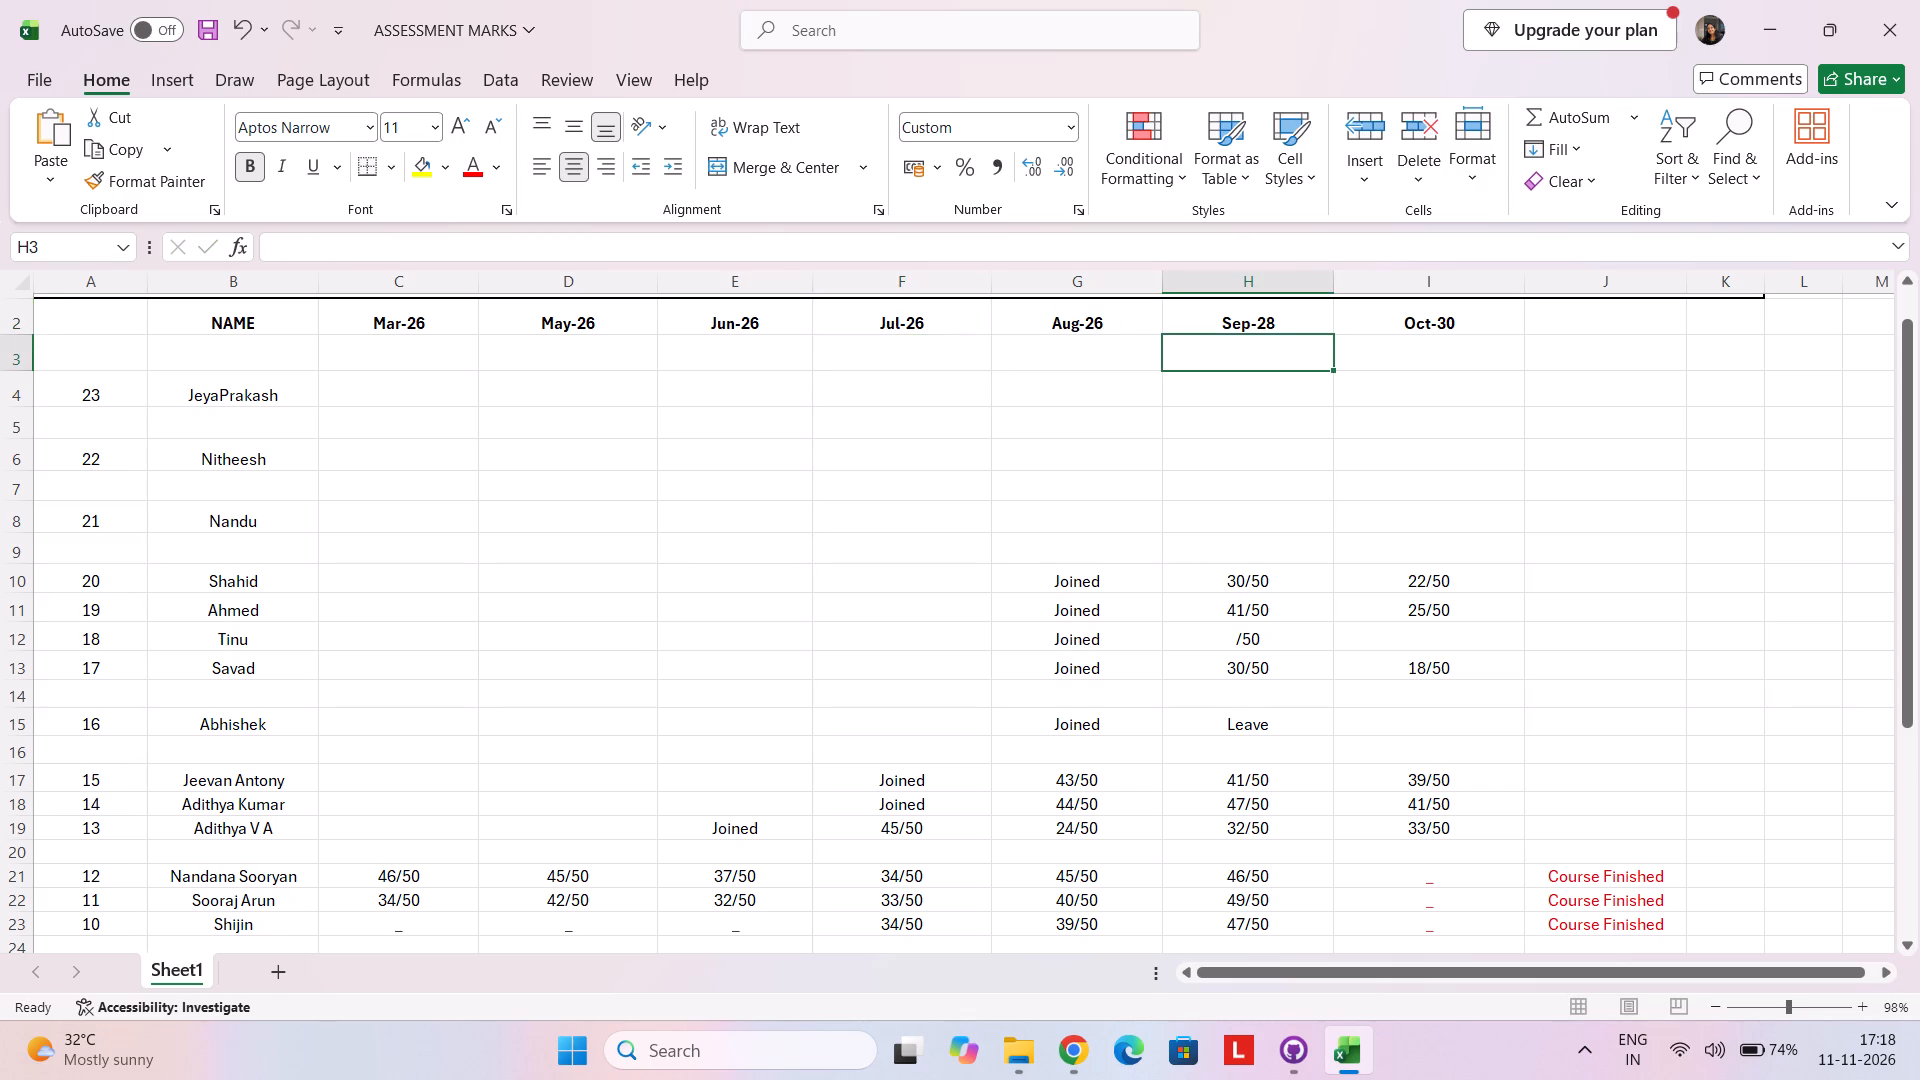
Change the year of the September and October column header dates to 2026.
double_click(1291, 315)
key("BackSpace")
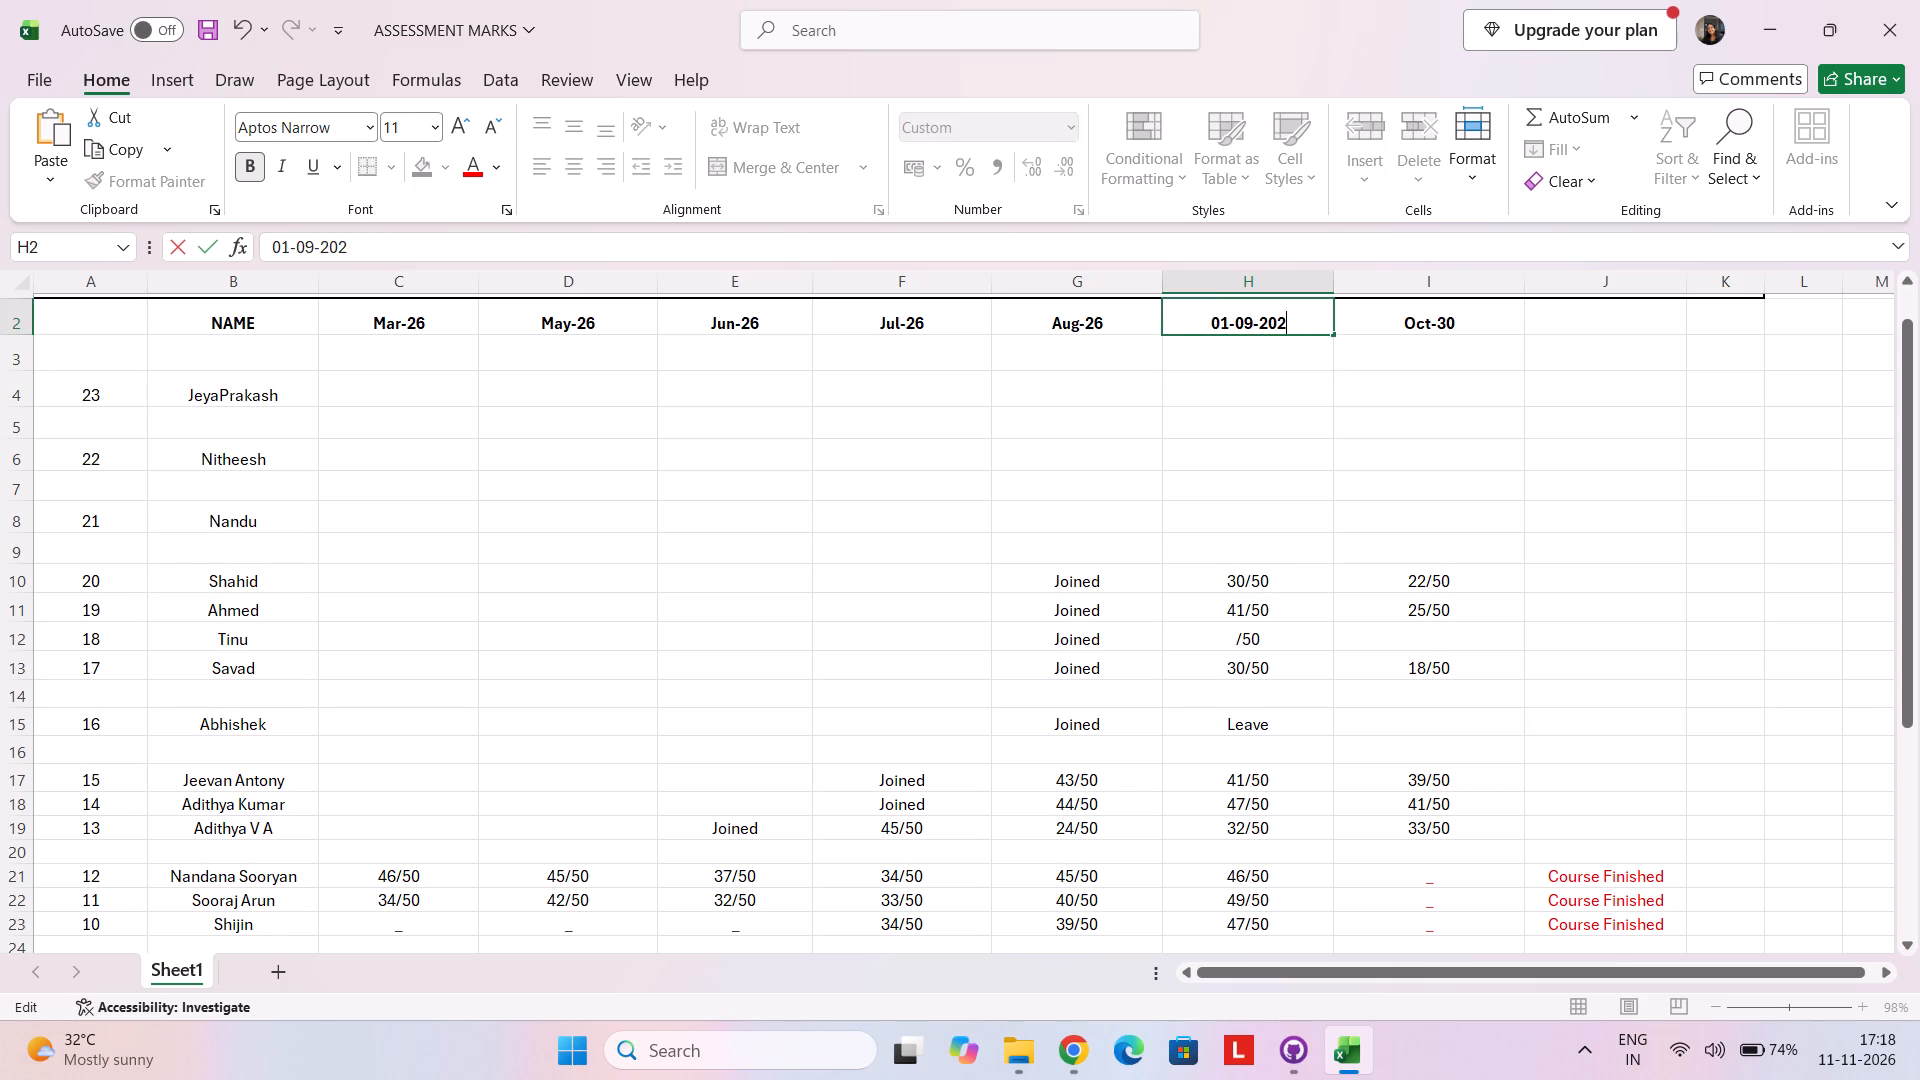
key("6")
left_click(1373, 355)
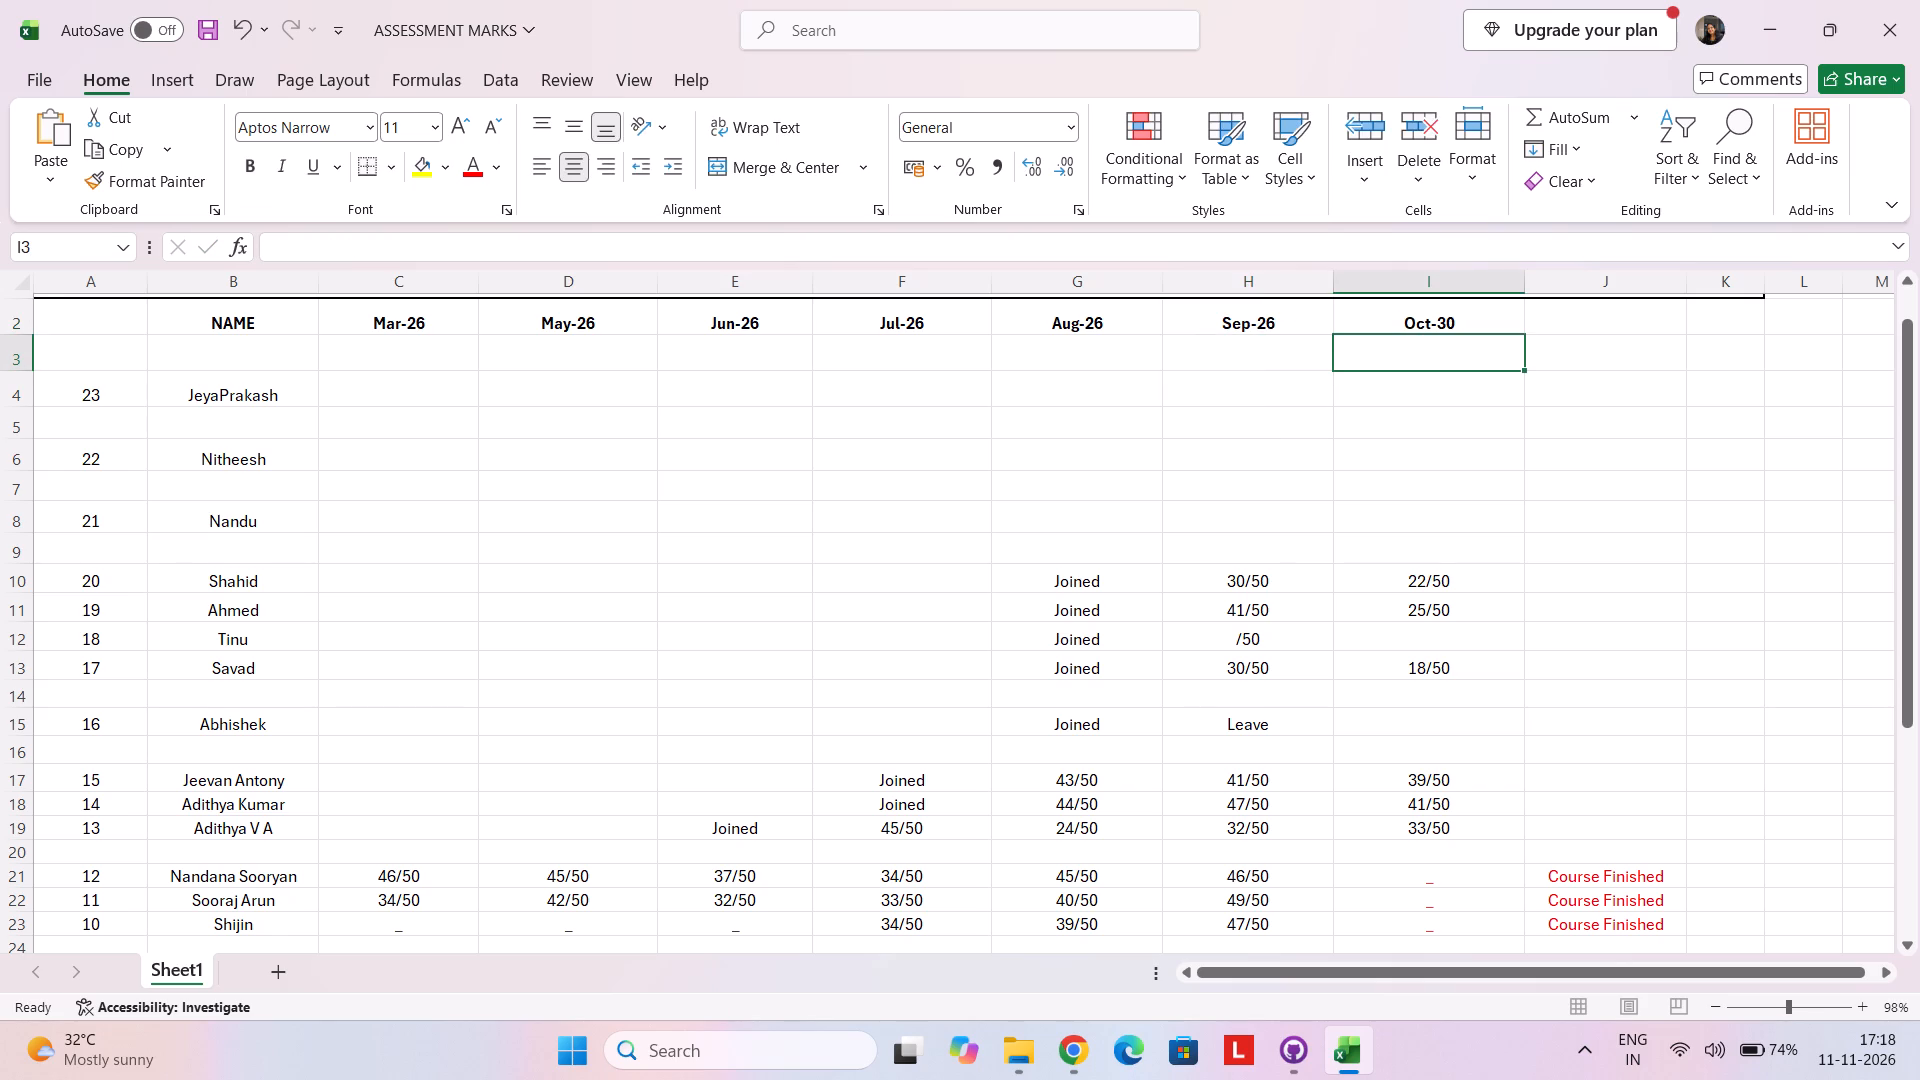
double_click(1469, 320)
key("BackSpace")
key("BackSpace")
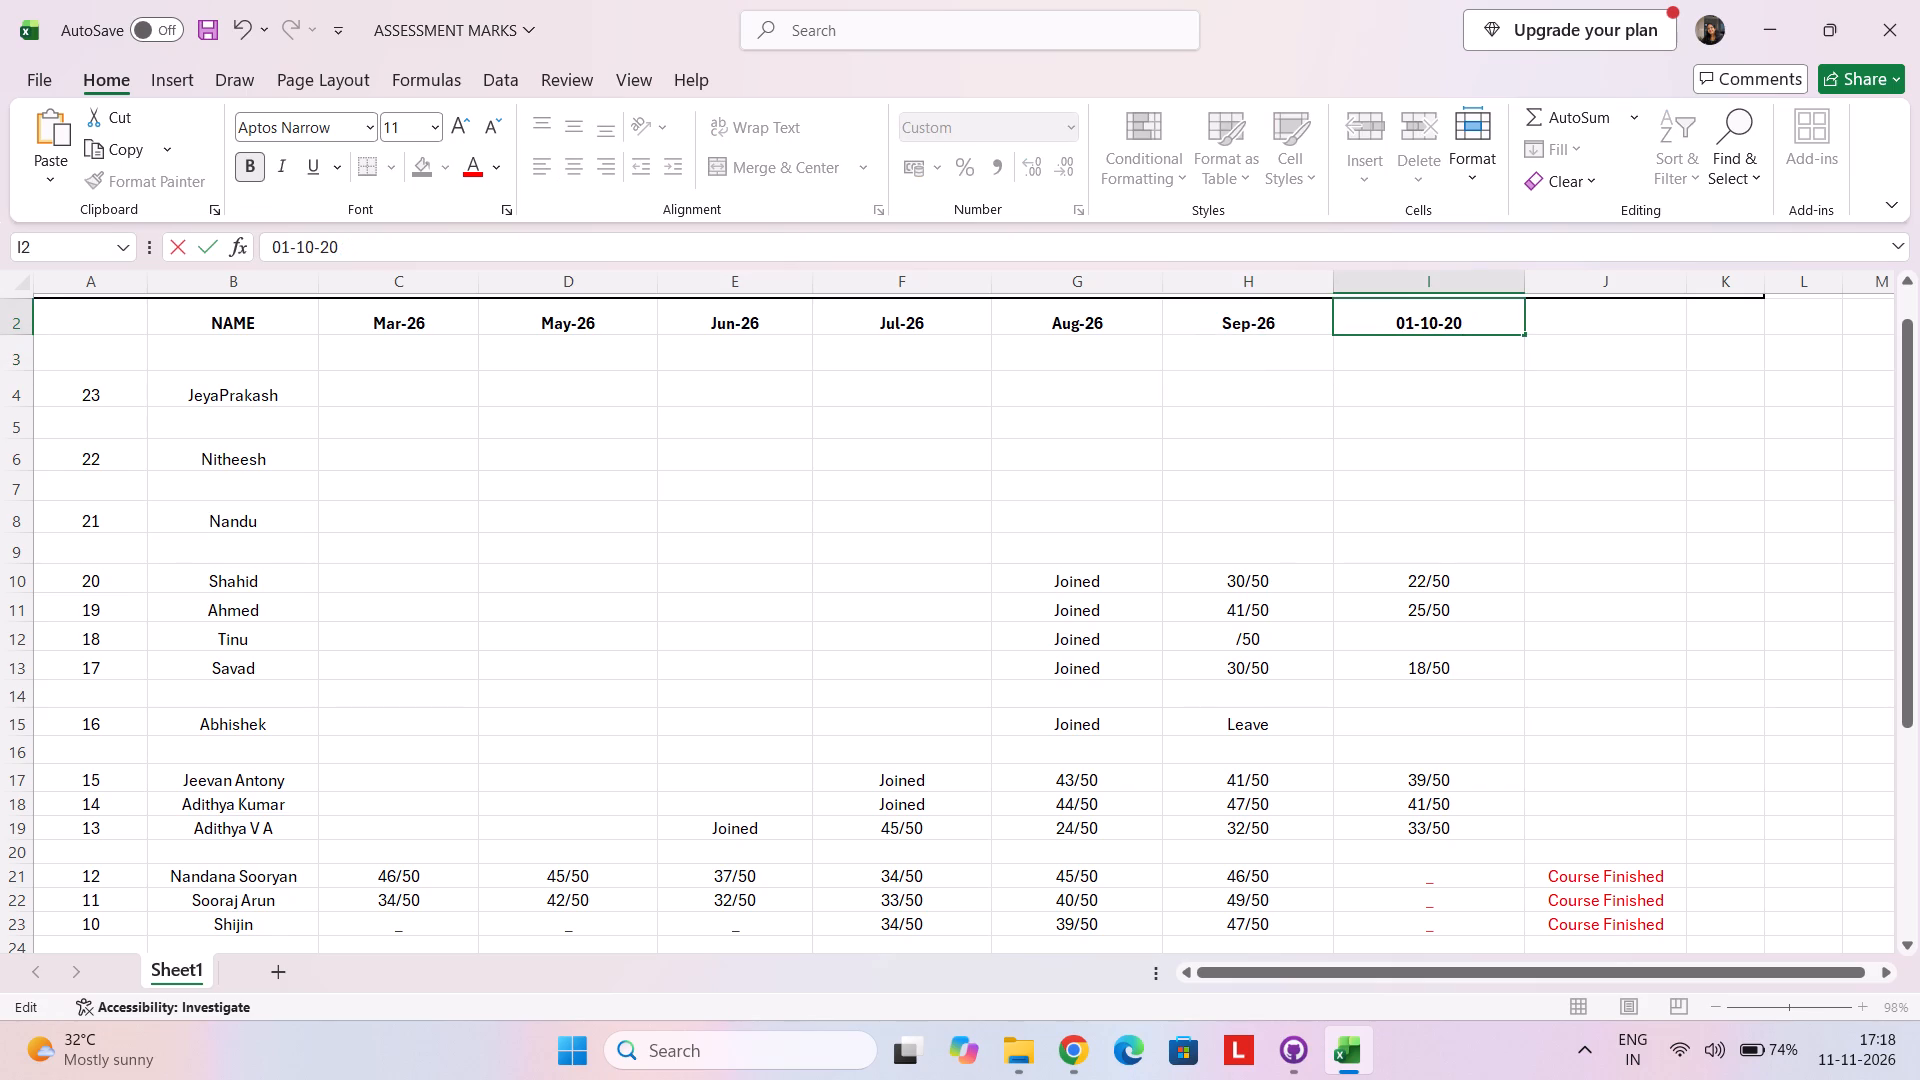
type("26")
left_click(1402, 418)
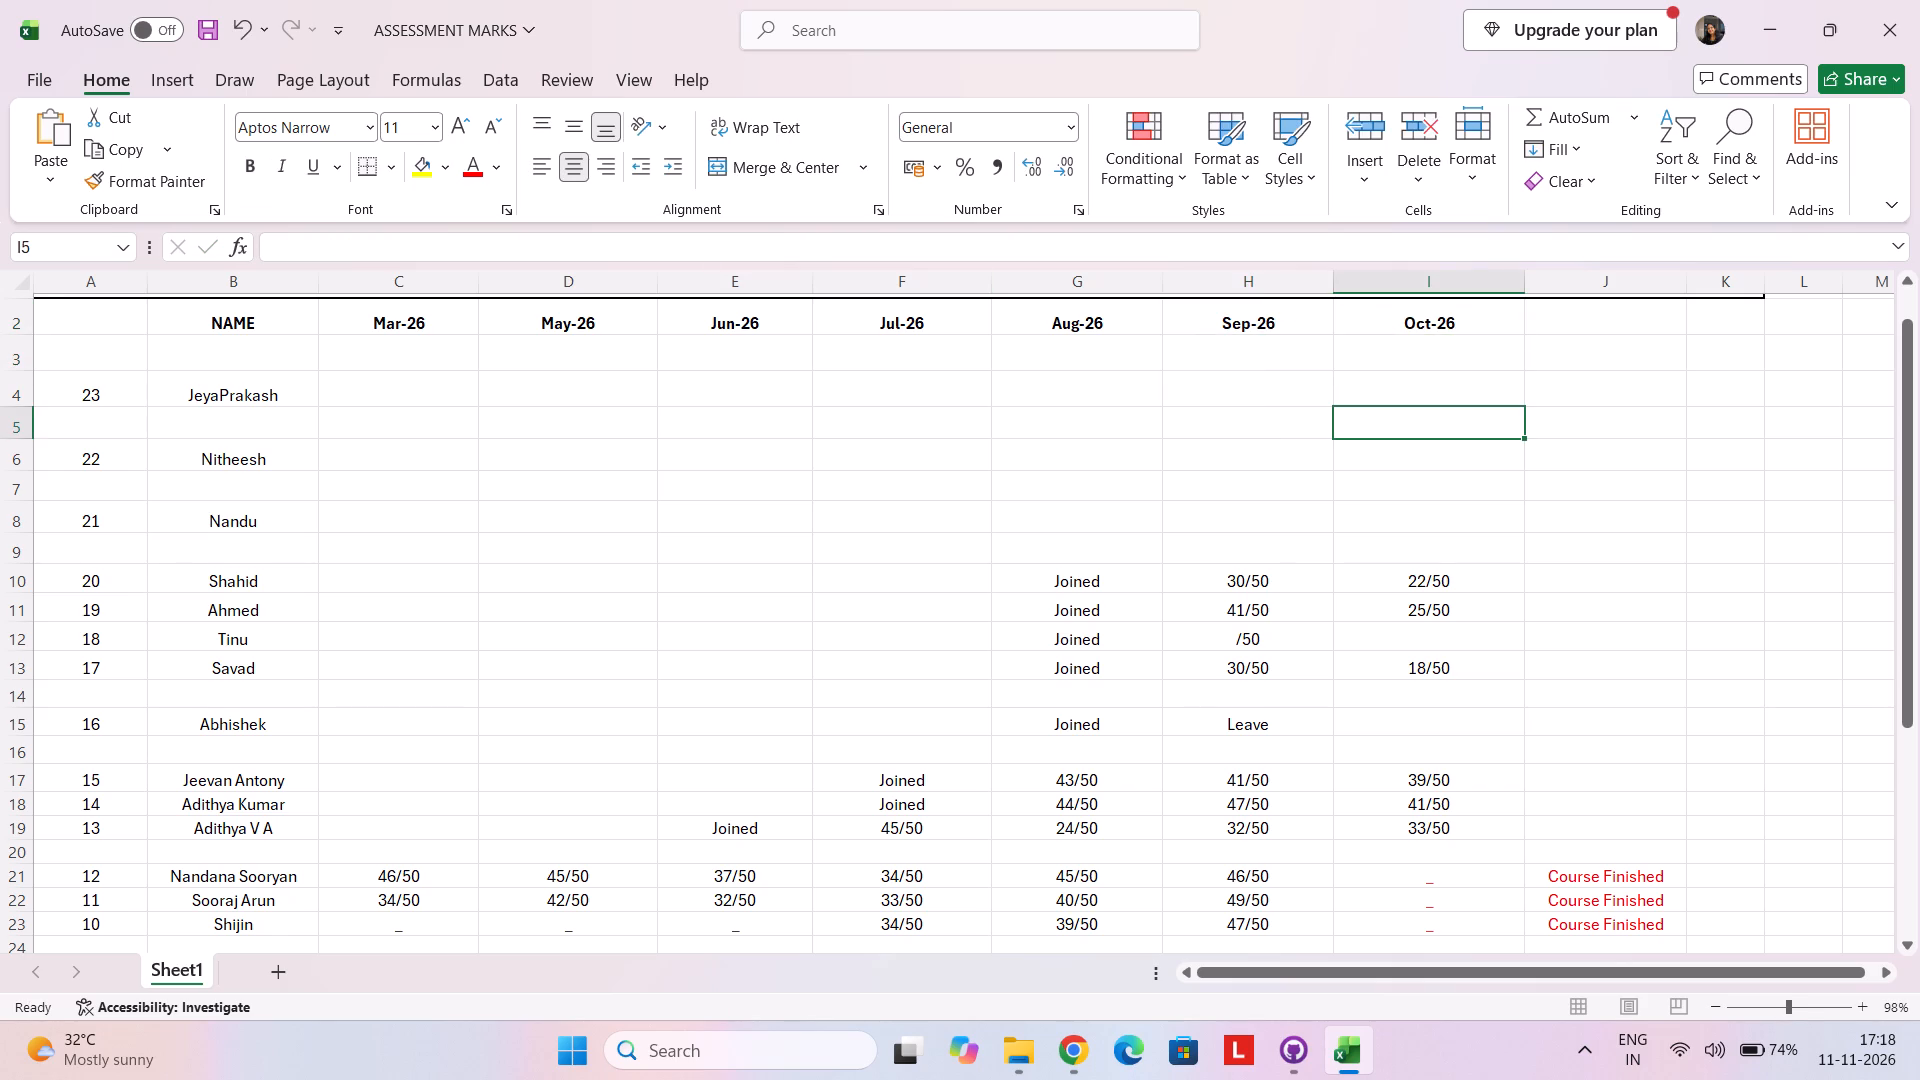
Set the day of the March column header date to 26, making the date 26-03-2026.
left_click(449, 325)
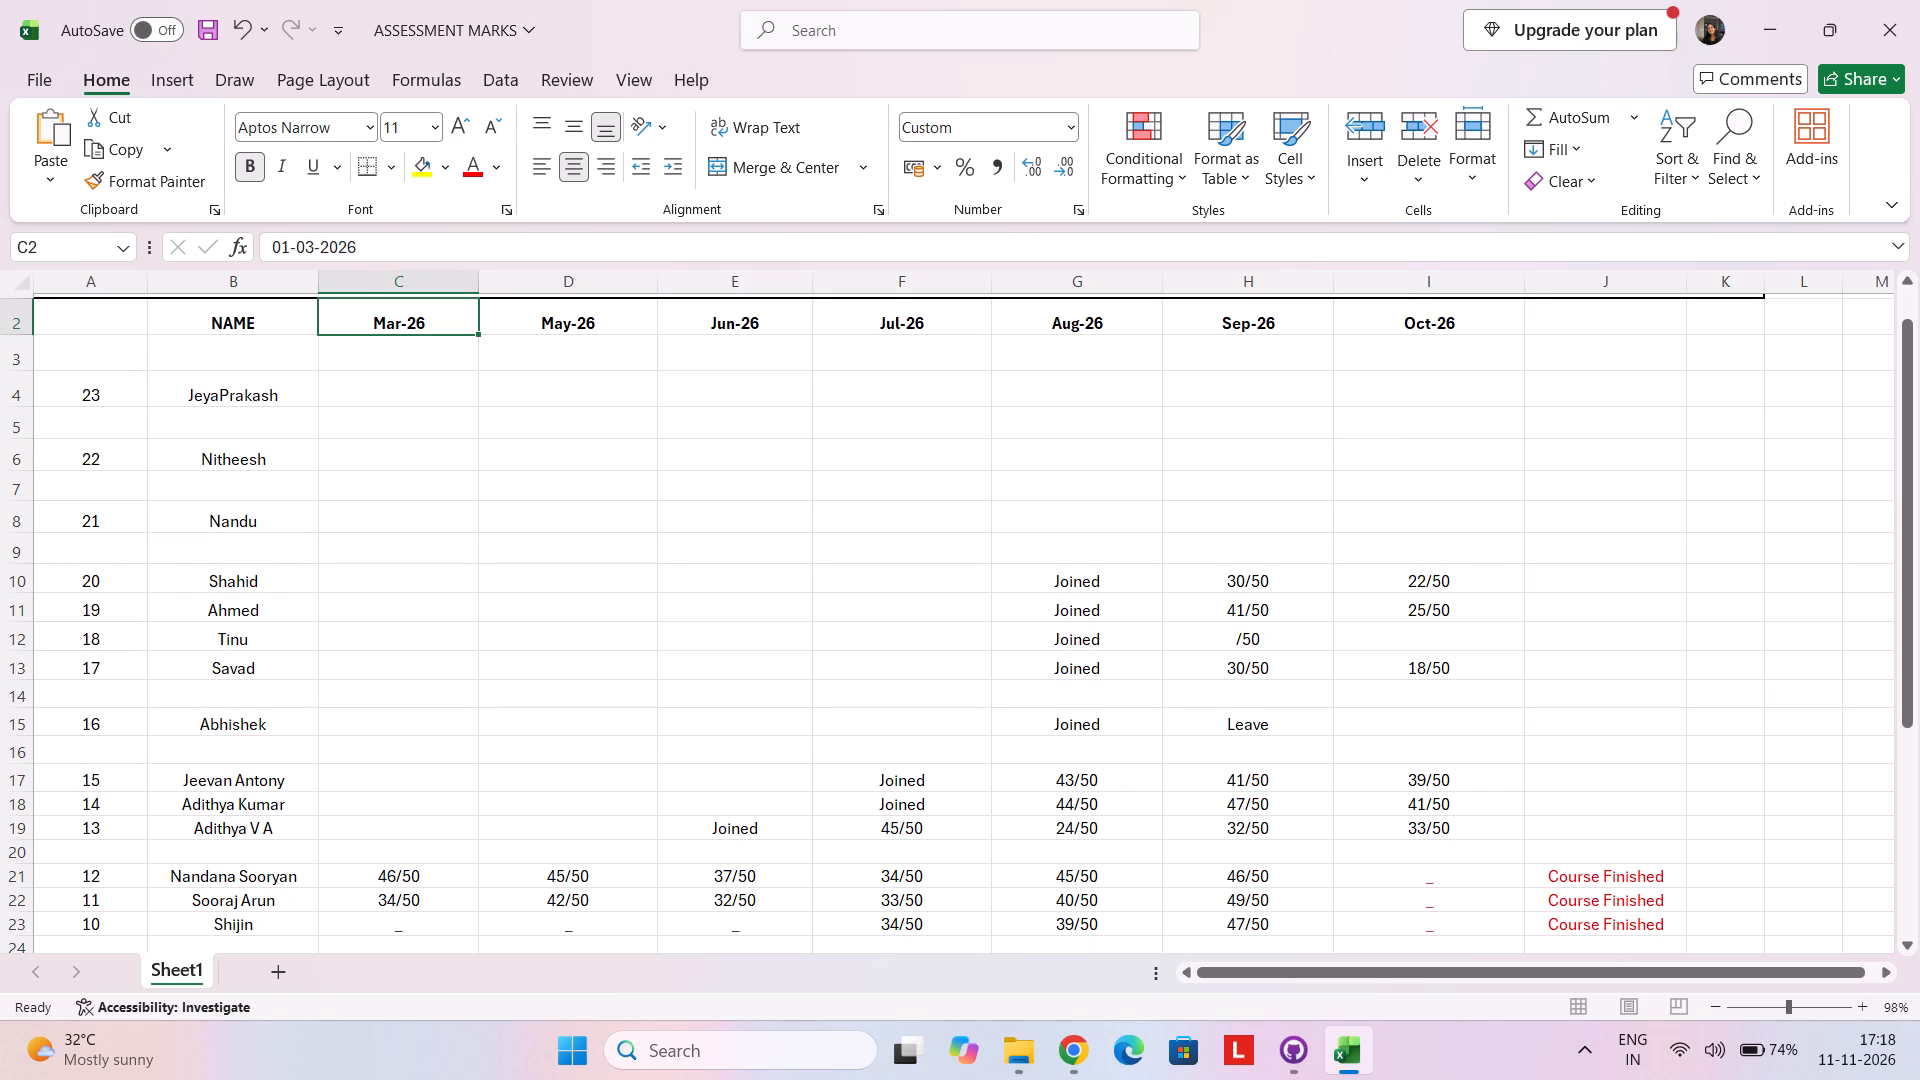
left_click(287, 251)
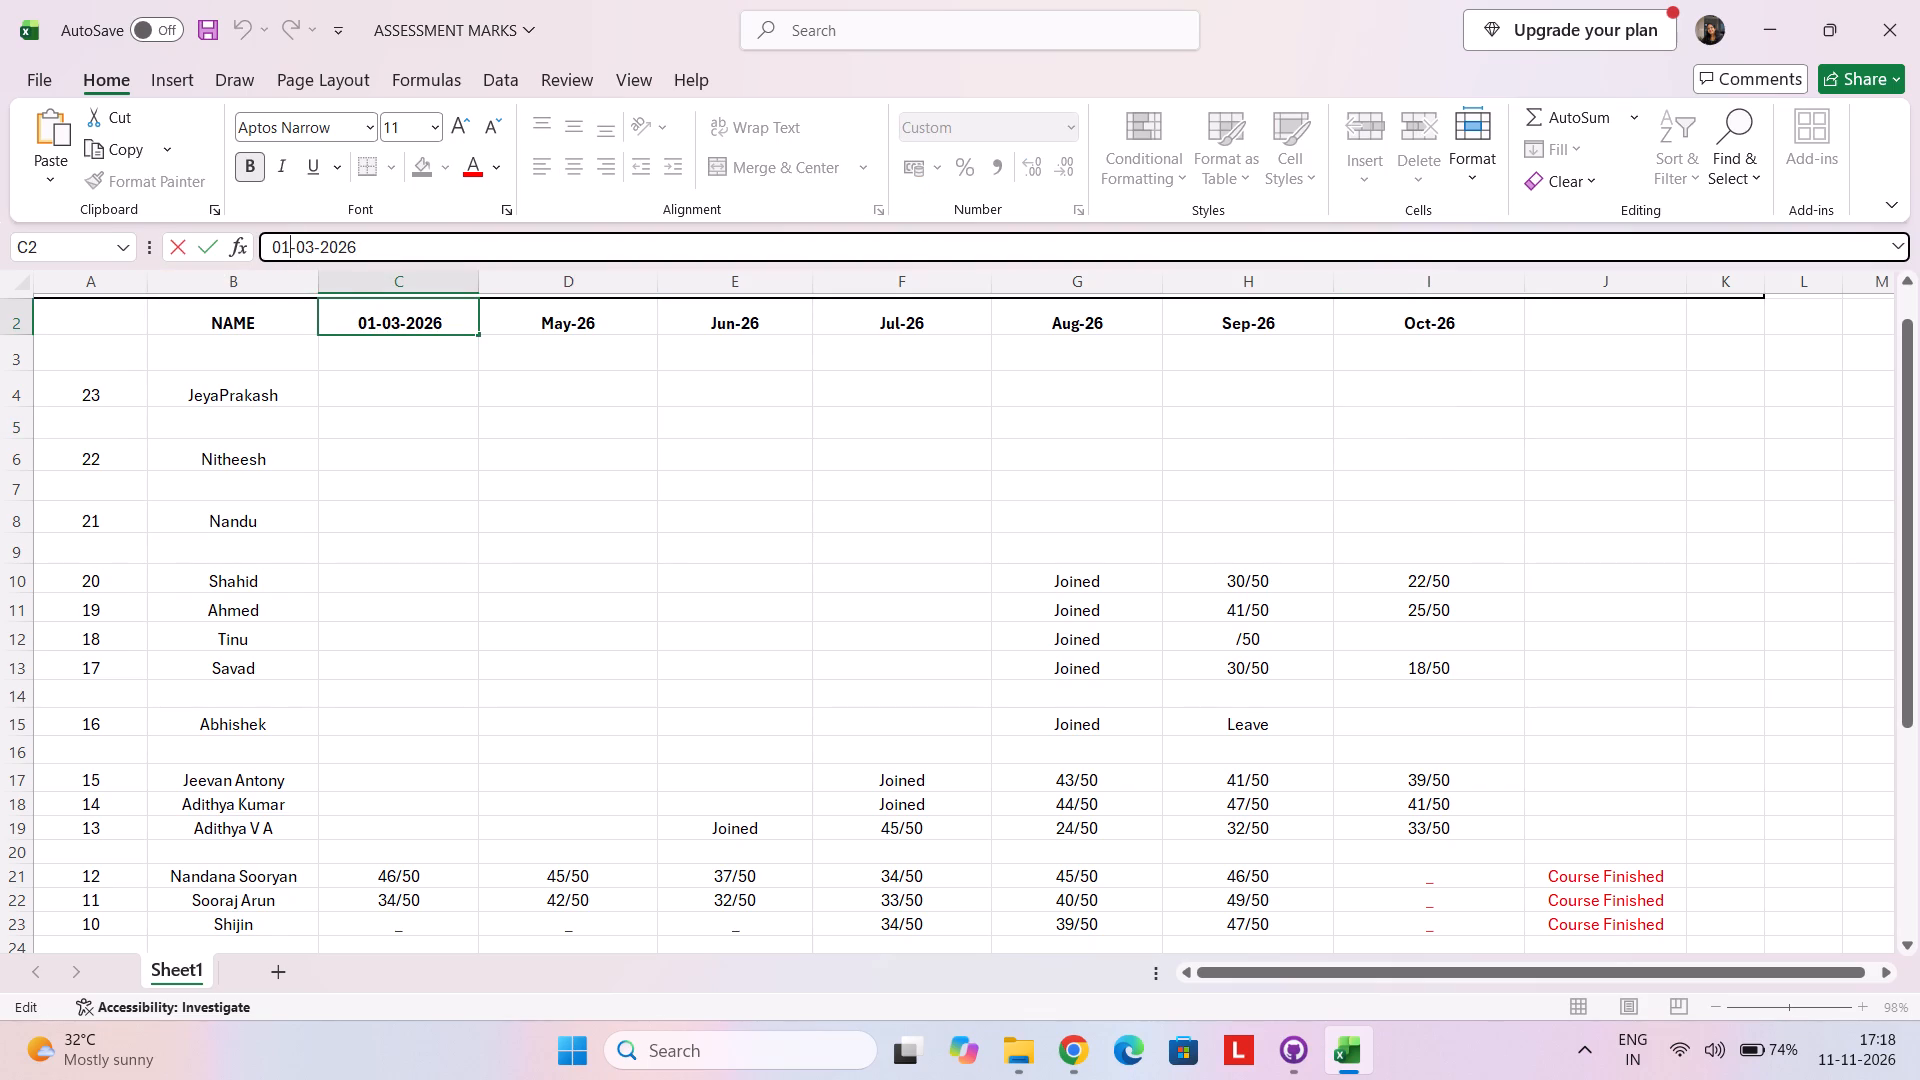
key("BackSpace")
key("BackSpace")
key("BackSpace")
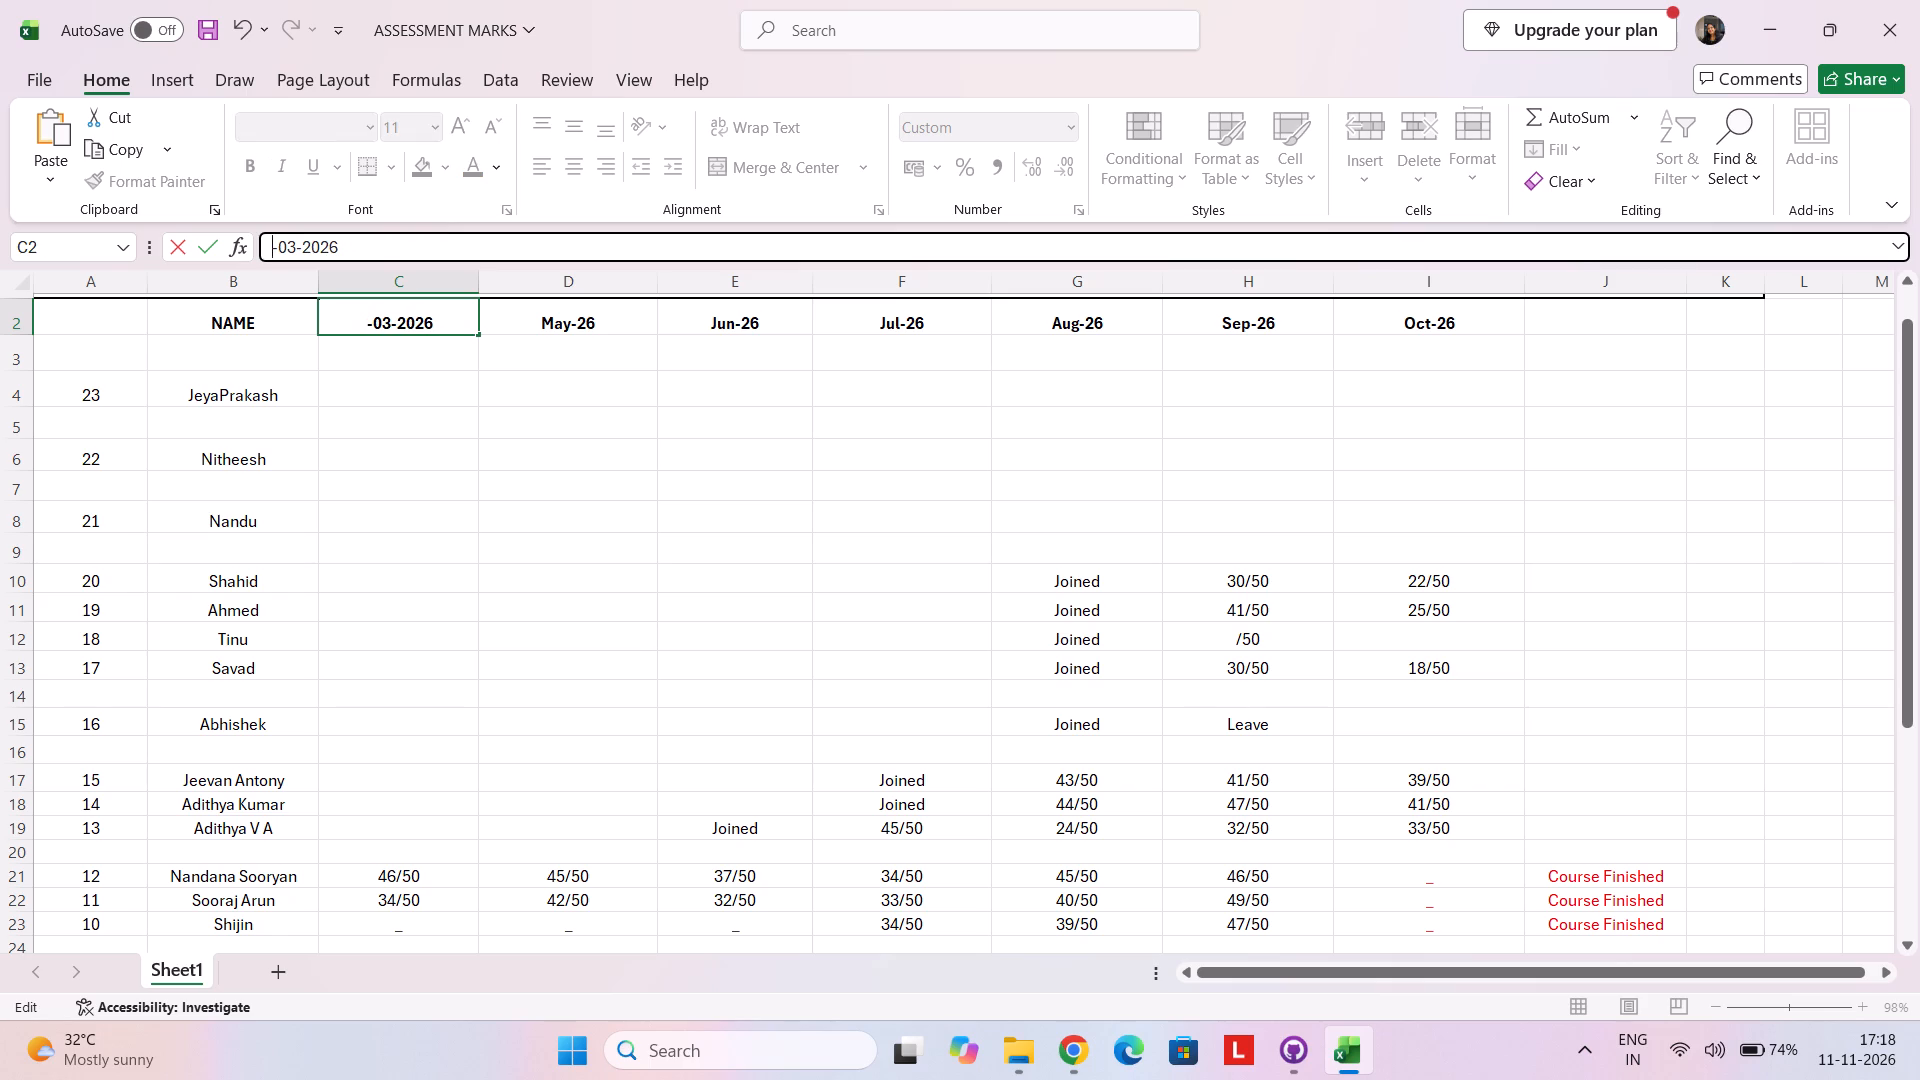
type("26")
left_click(539, 457)
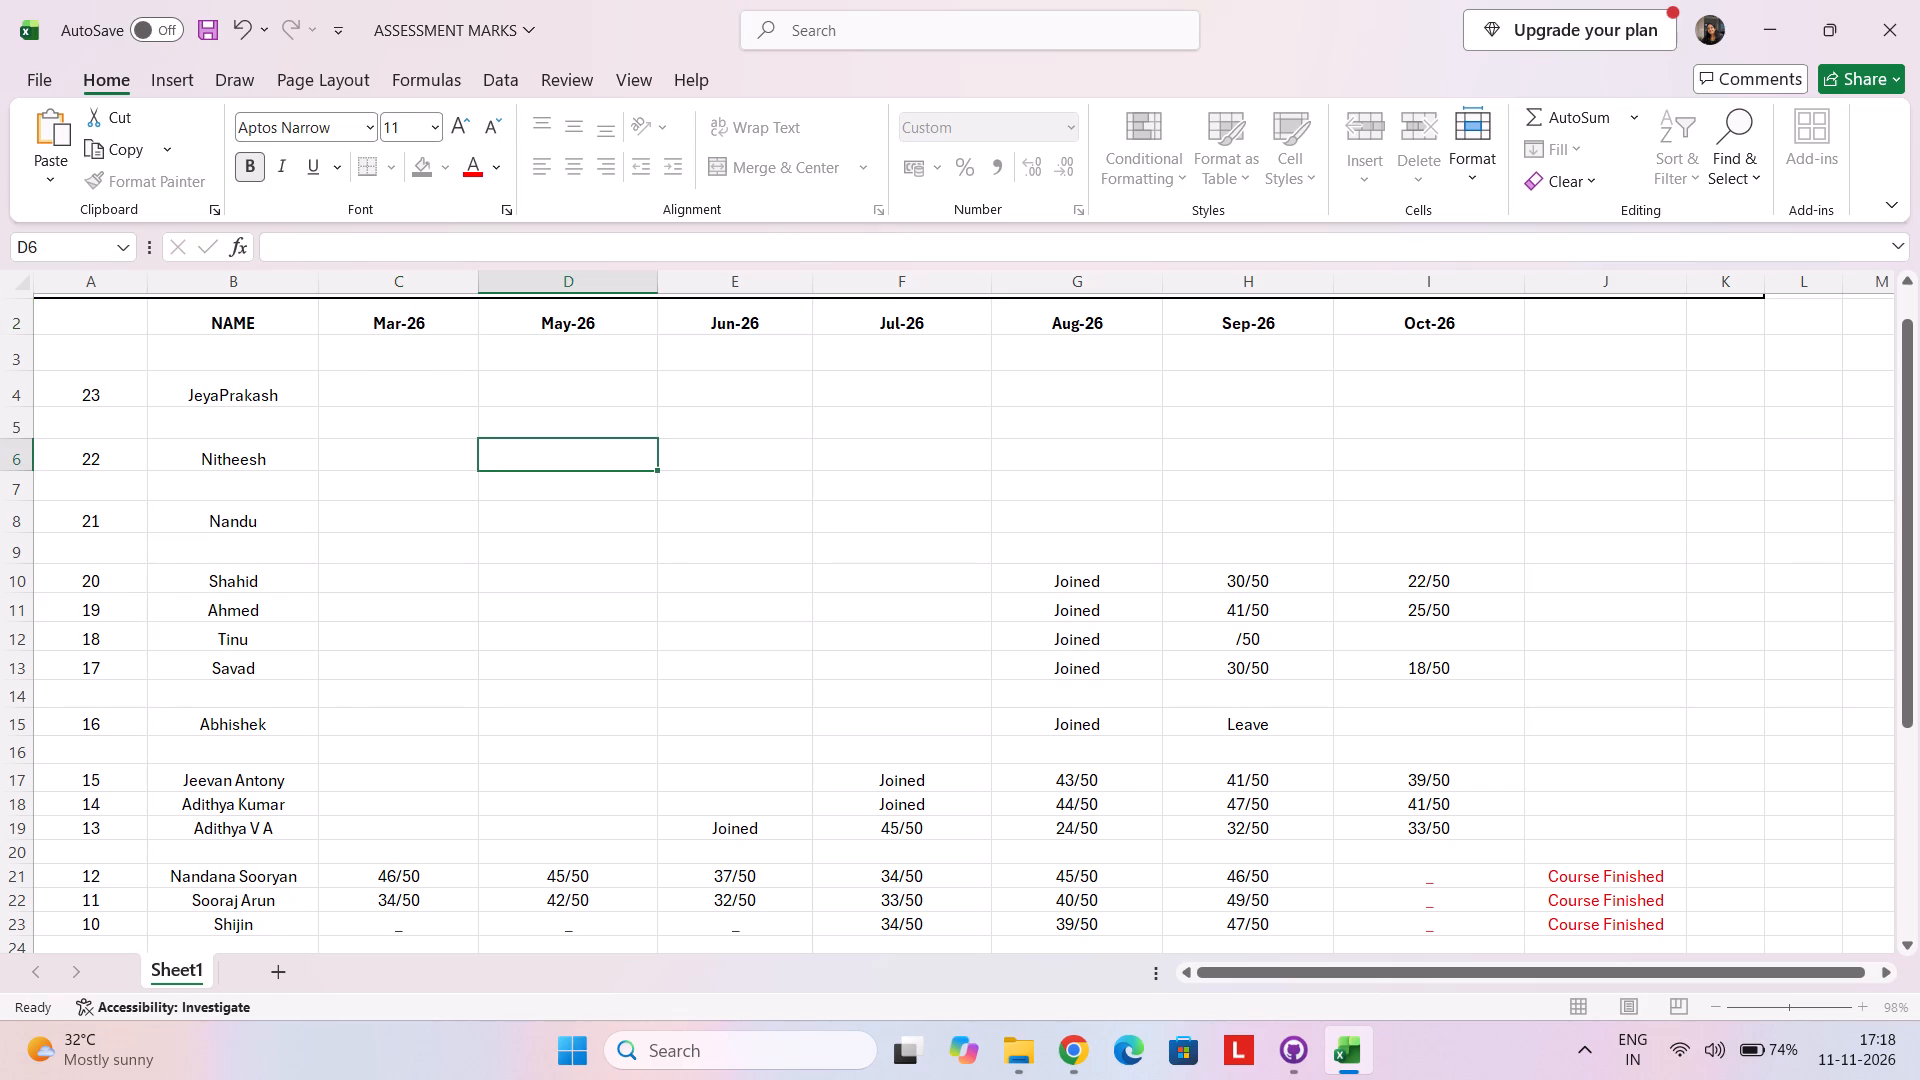